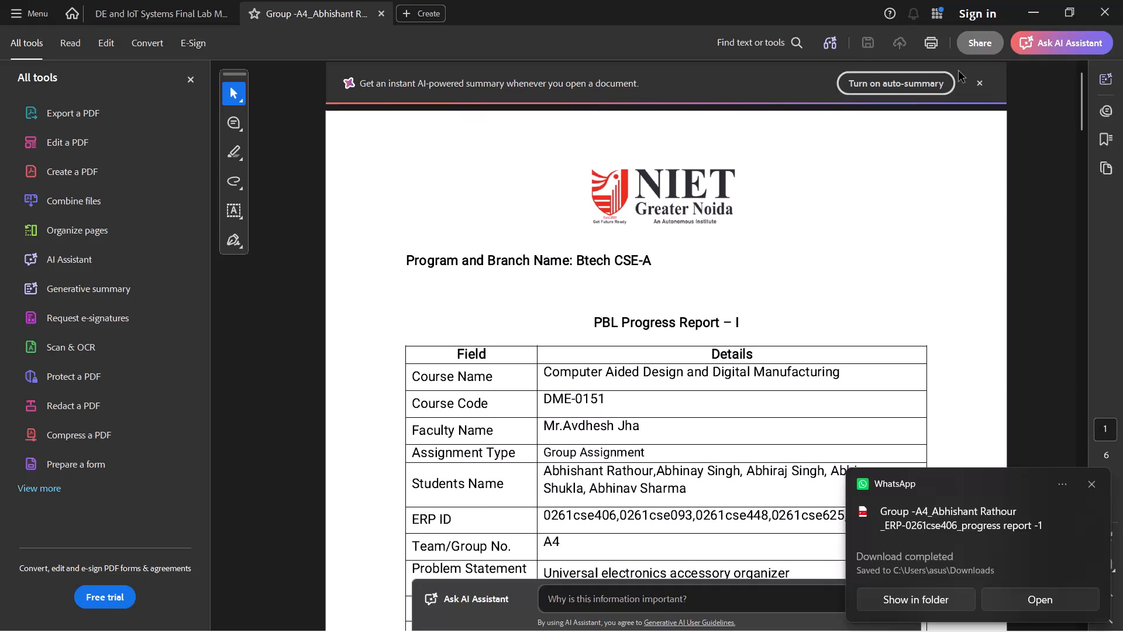
# Close the PDF viewer window that holds the PBL progress report and the lab manual document.
pyautogui.click(1100, 5)
pyautogui.moveTo(1100, 5); pyautogui.dragTo(1102, 8)
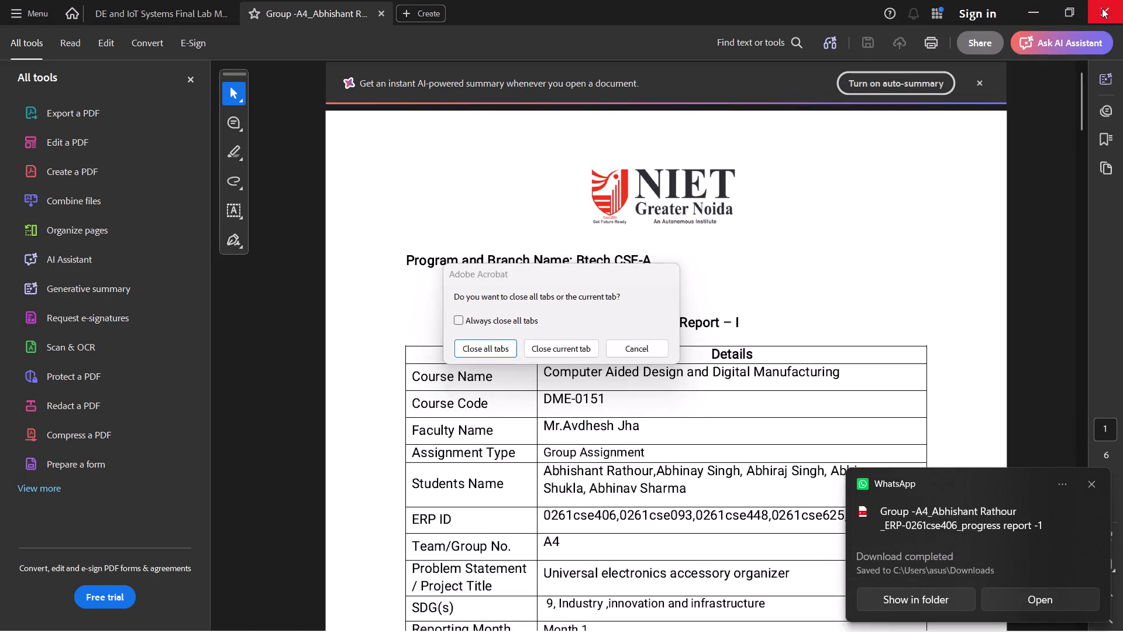
pyautogui.moveTo(1102, 8); pyautogui.dragTo(817, 199)
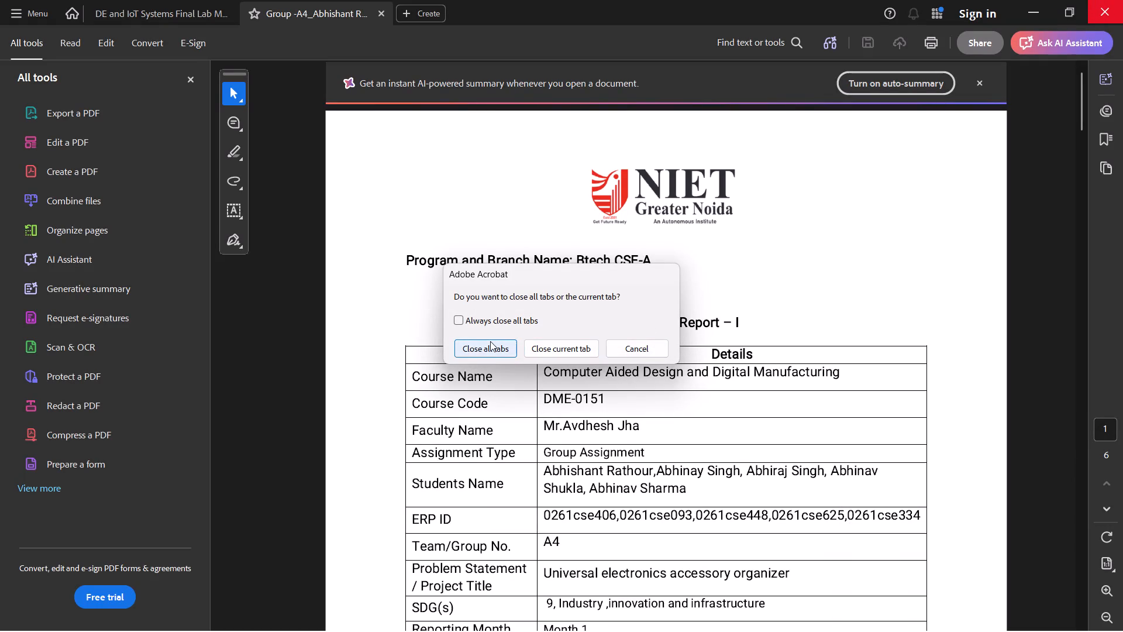
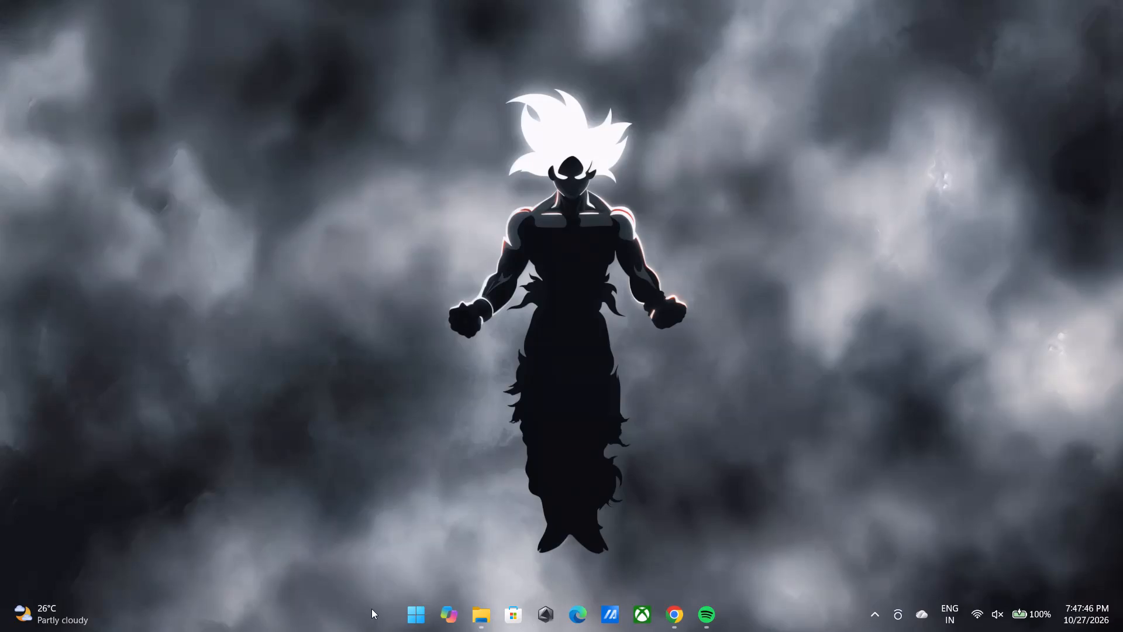
# Launch Microsoft Word.
pyautogui.click(418, 627)
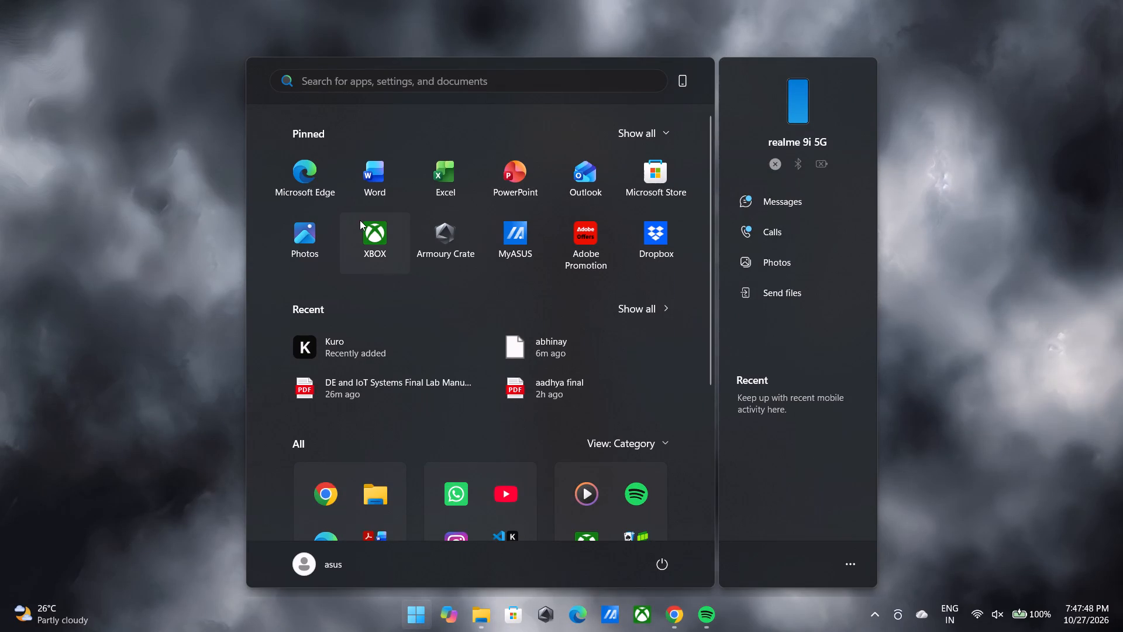
pyautogui.click(363, 205)
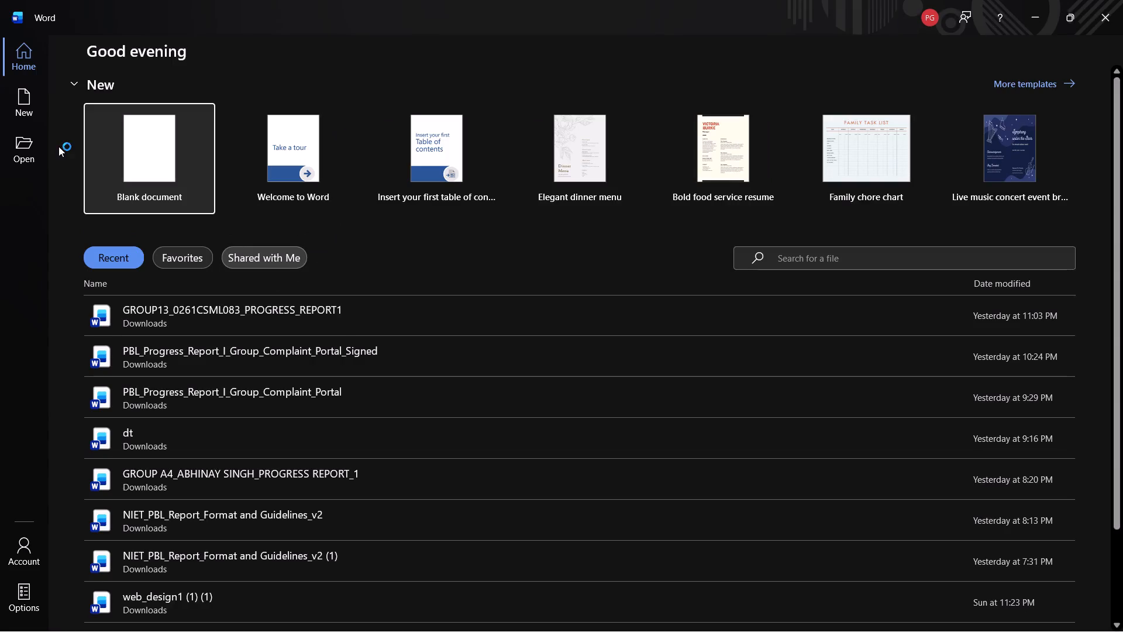
# Search the Documents folder on This PC for "abhi" among the files to open, and clear the search.
pyautogui.click(20, 156)
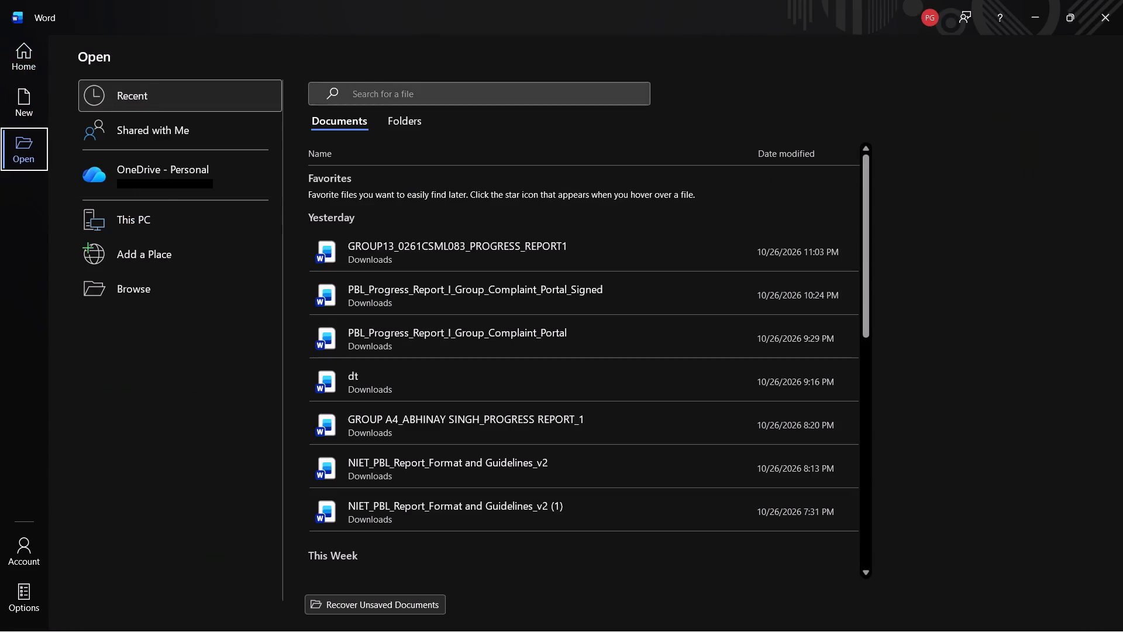
pyautogui.click(191, 231)
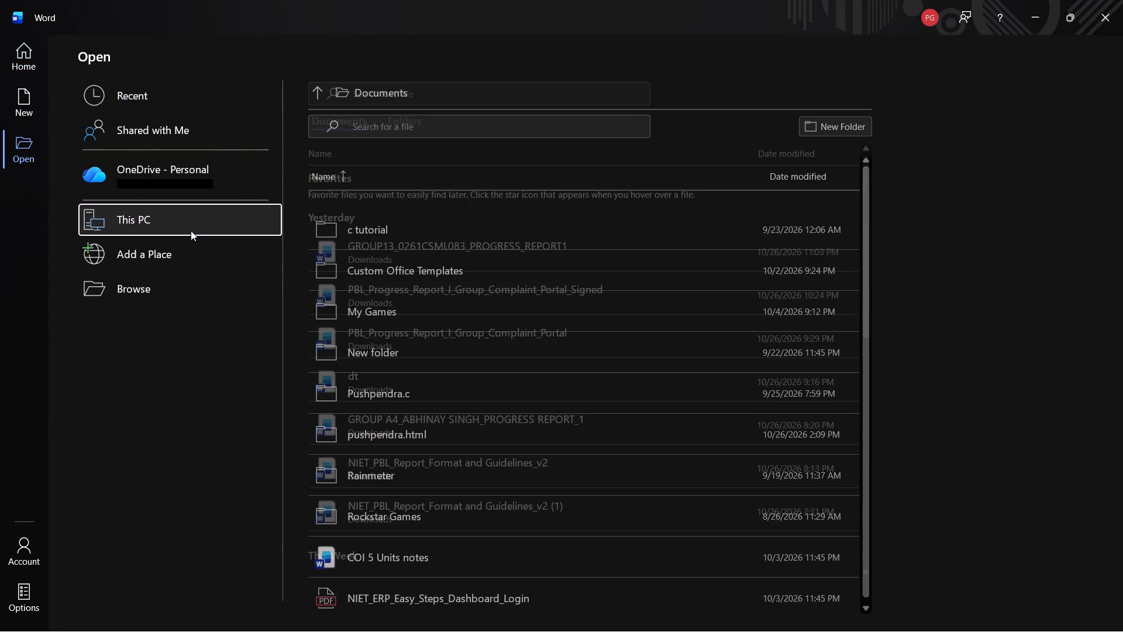
pyautogui.click(374, 126)
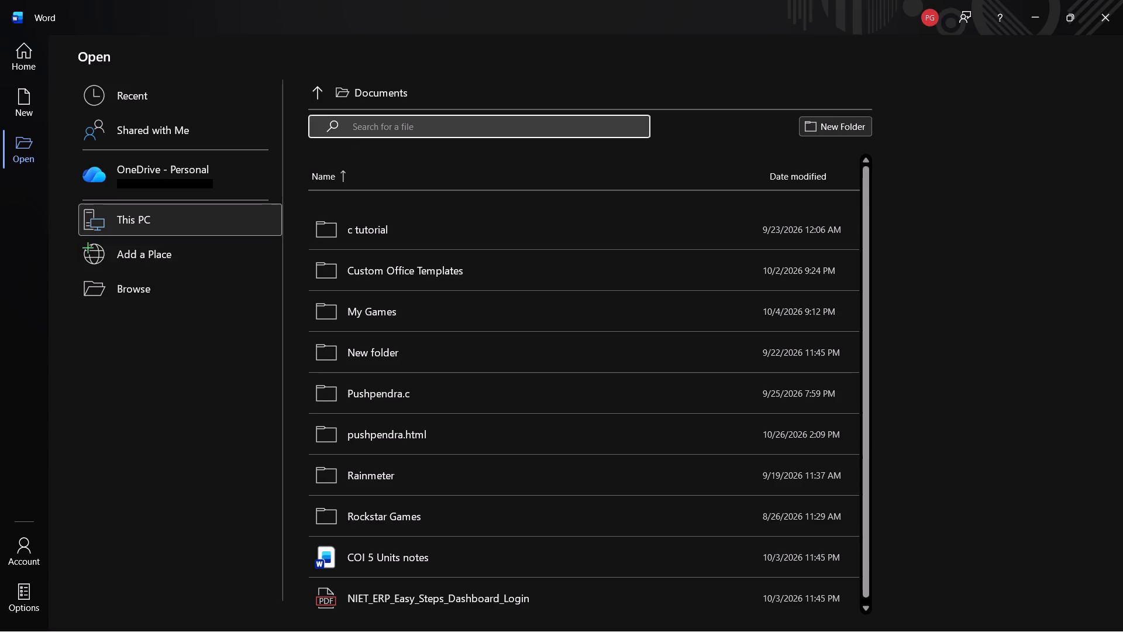
pyautogui.write('abh')
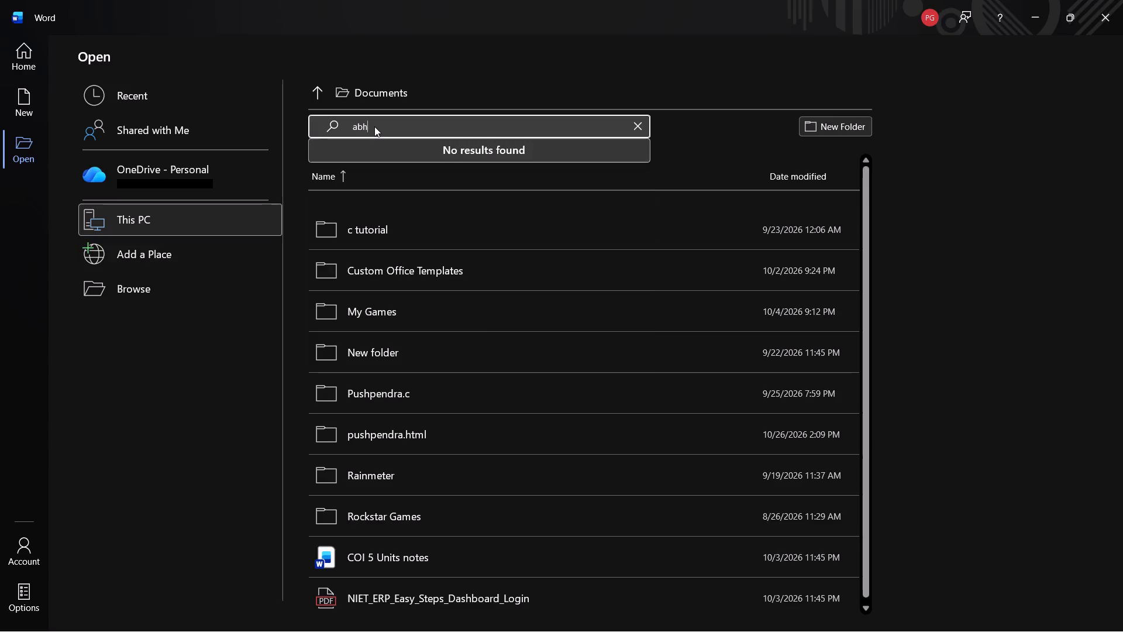
pyautogui.press('i')
pyautogui.click(639, 120)
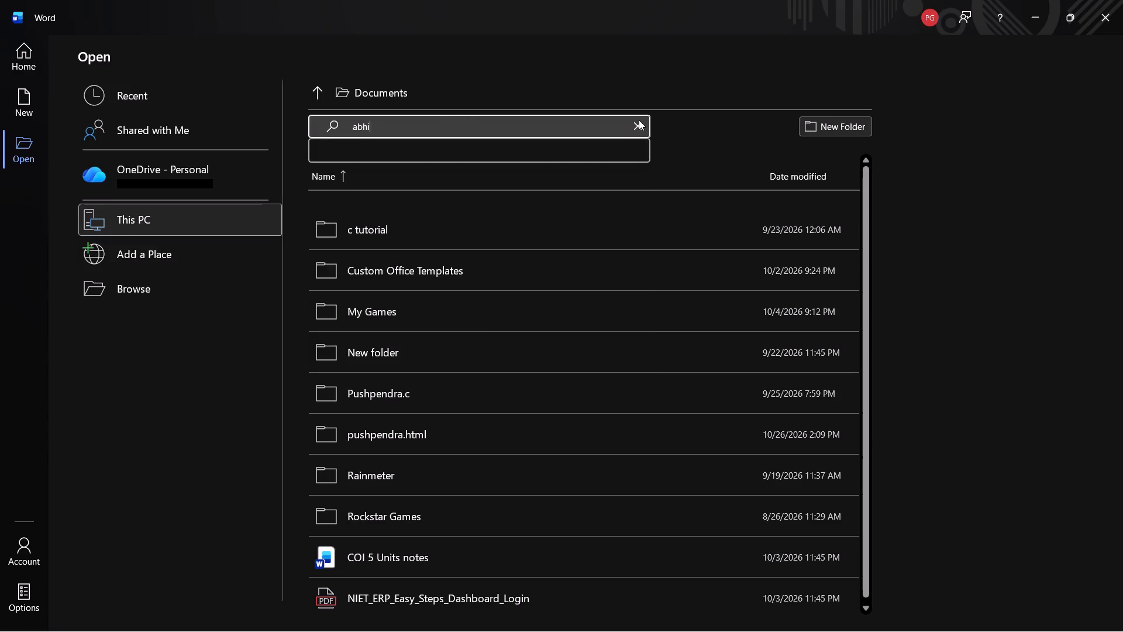
pyautogui.scroll(-6, 594, 258)
pyautogui.scroll(2, 594, 258)
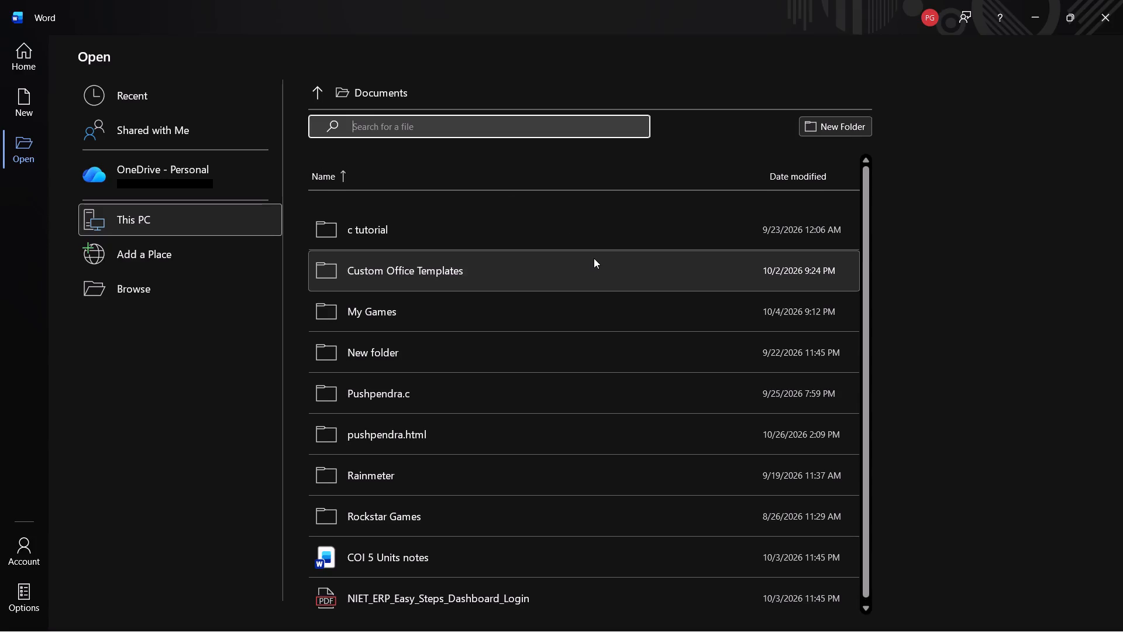
# Browse for a file to open and search the Documents folder for "abhi".
pyautogui.moveTo(188, 308); pyautogui.dragTo(187, 288)
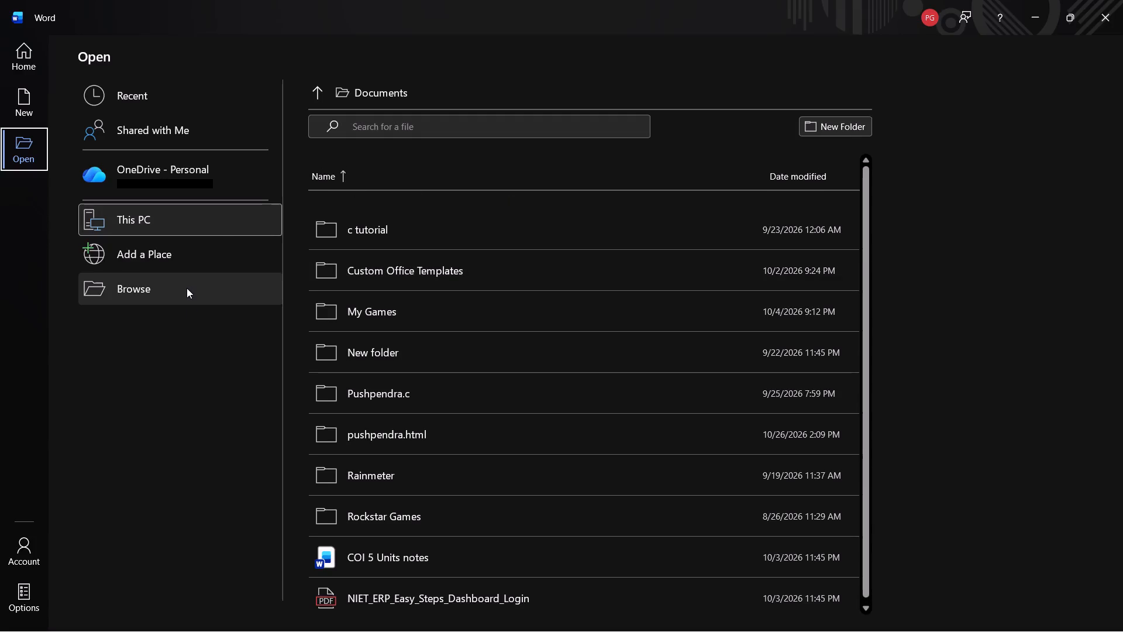
pyautogui.click(187, 288)
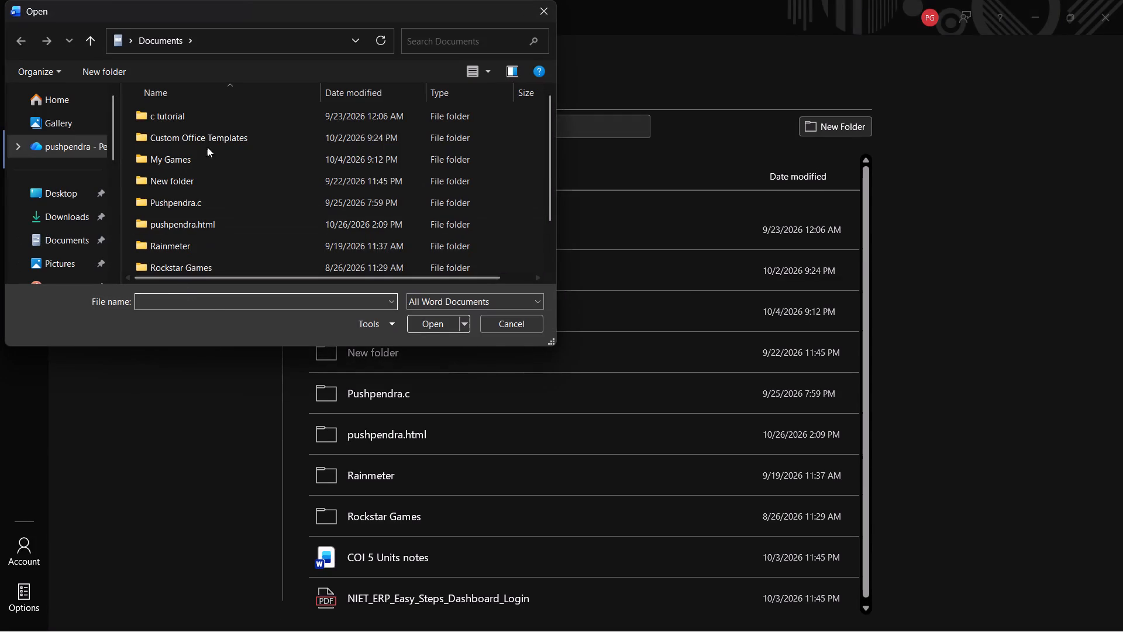
pyautogui.click(284, 299)
pyautogui.write('abh')
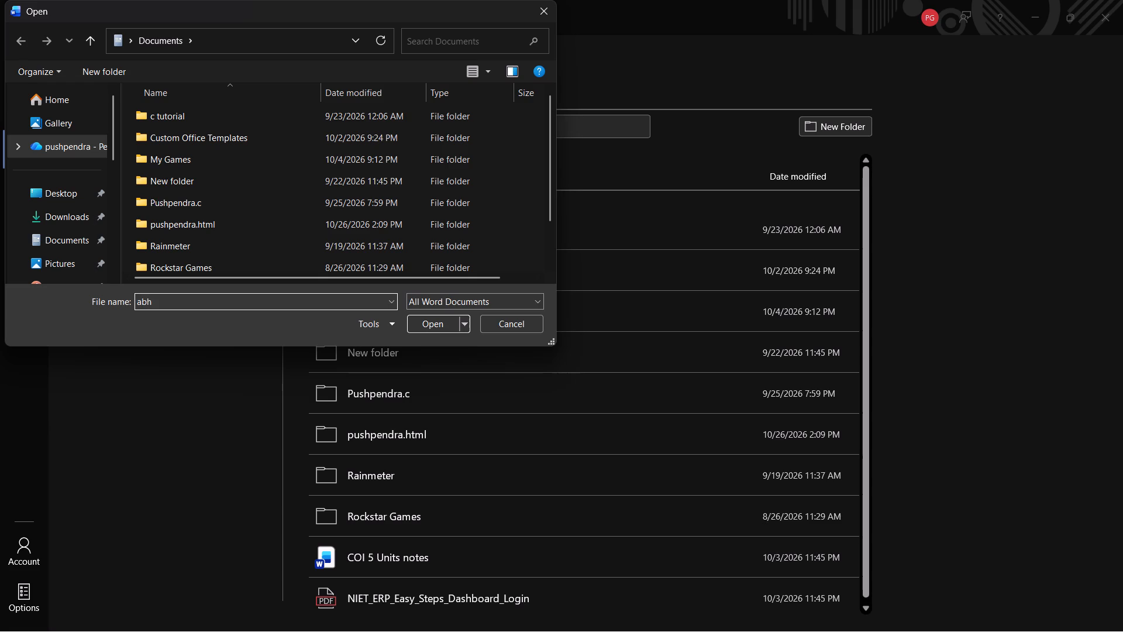
pyautogui.click(445, 40)
pyautogui.write('abh')
pyautogui.press('i')
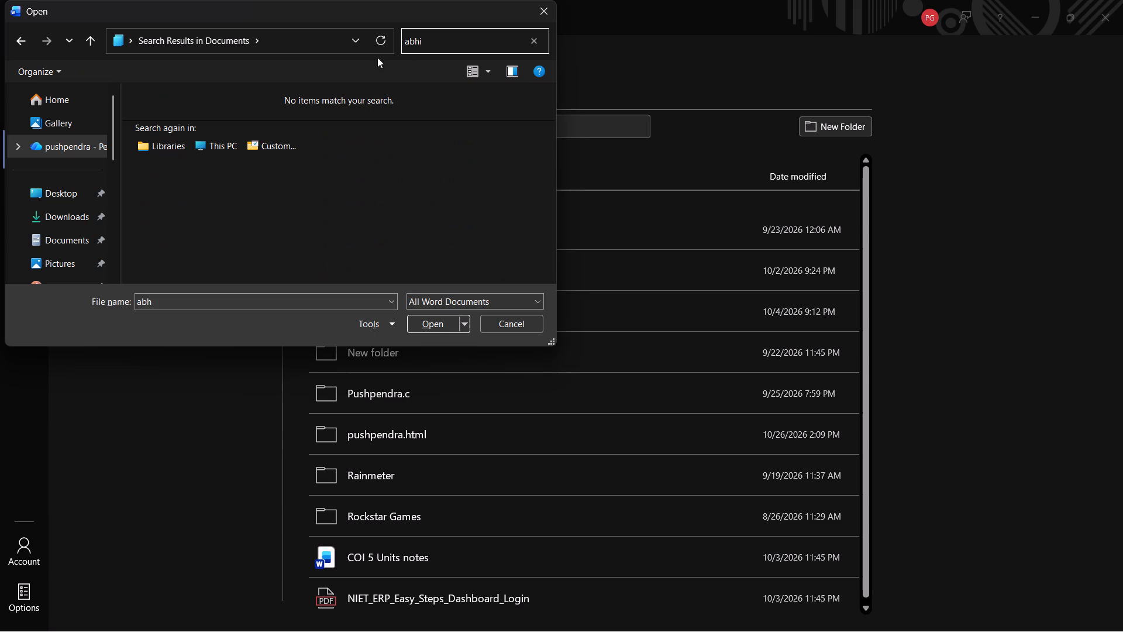
# Open the Group A4 progress report PDF from the Downloads folder and accept its conversion to an editable Word document.
pyautogui.click(75, 95)
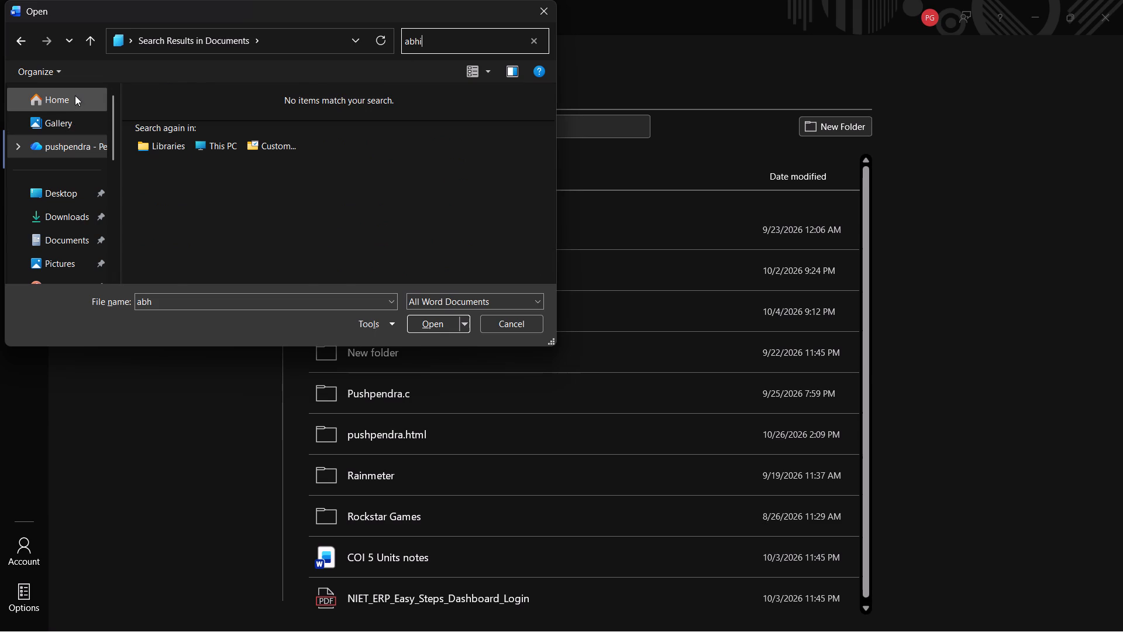
pyautogui.click(46, 186)
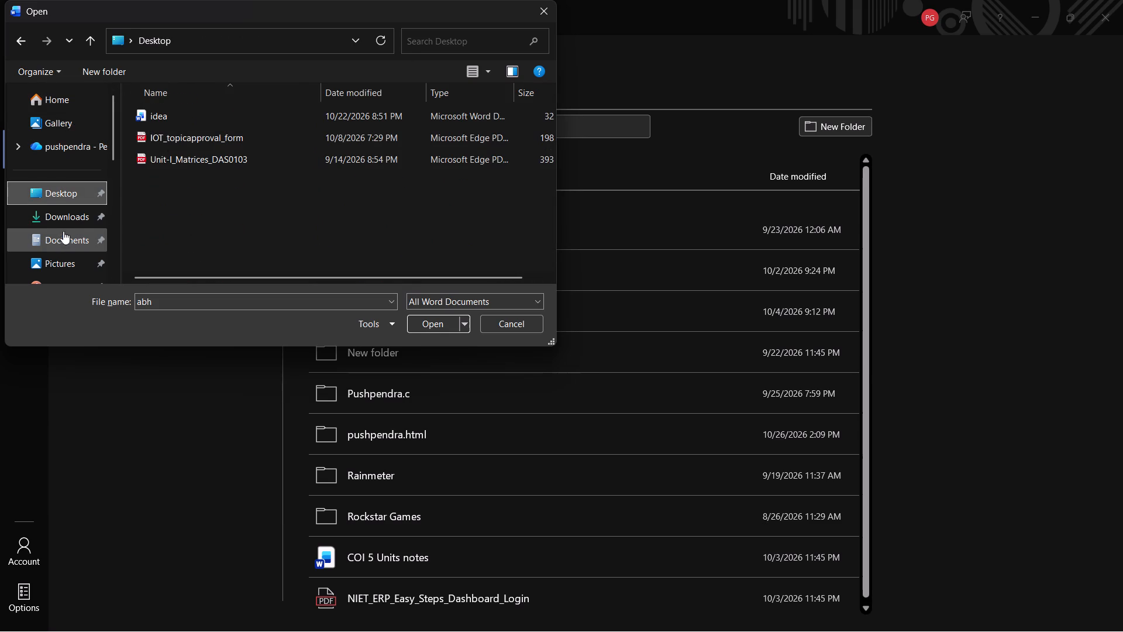
pyautogui.click(64, 221)
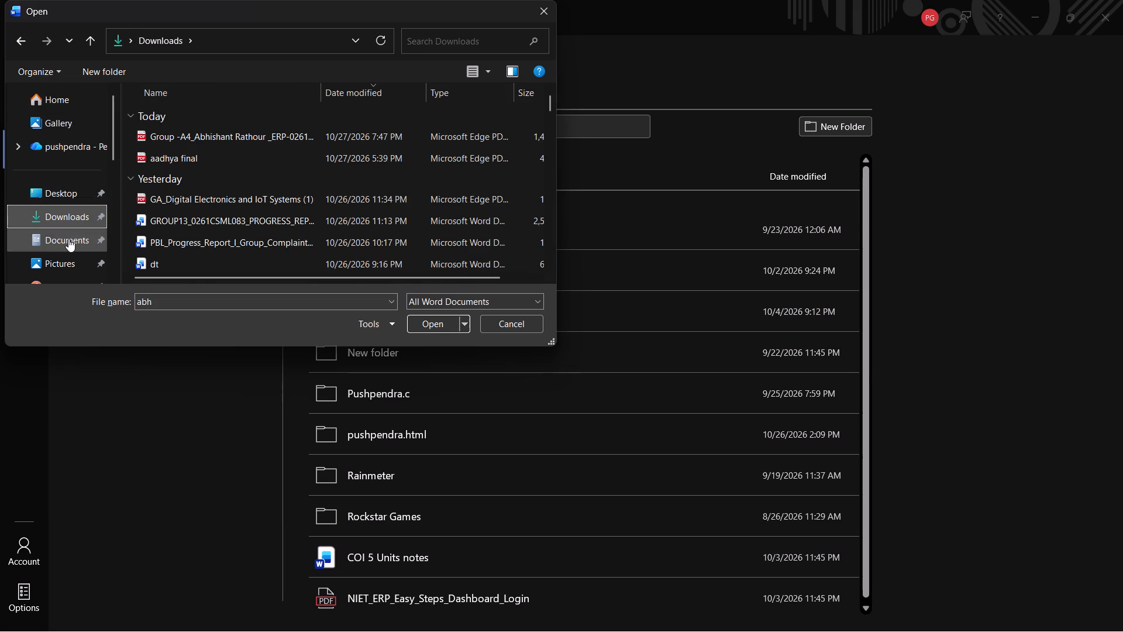
pyautogui.click(181, 132)
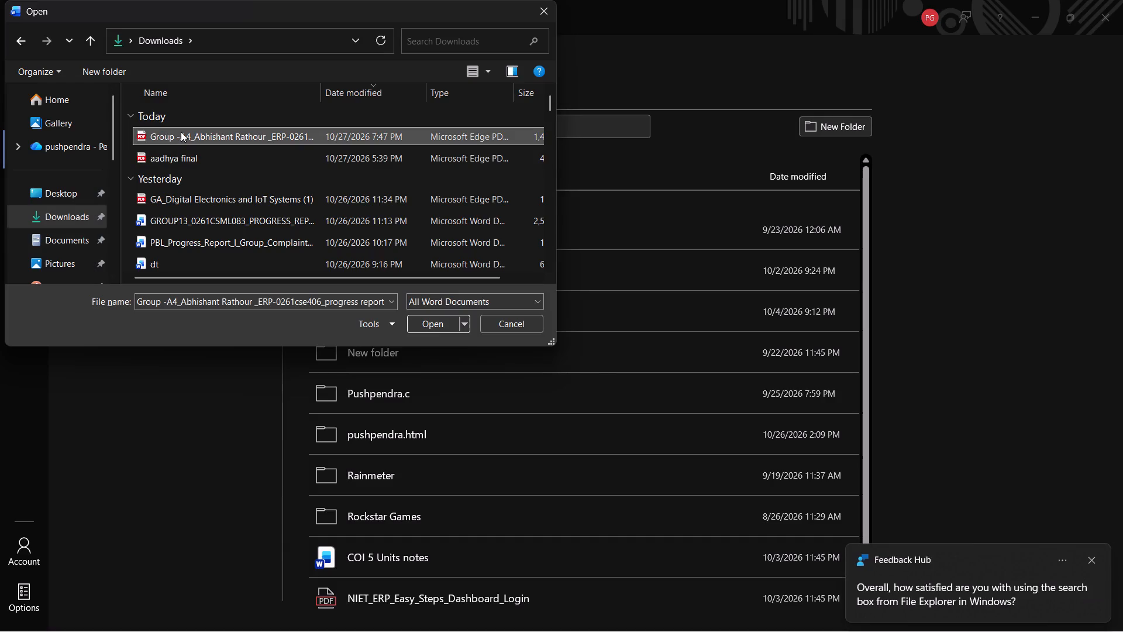
pyautogui.click(440, 318)
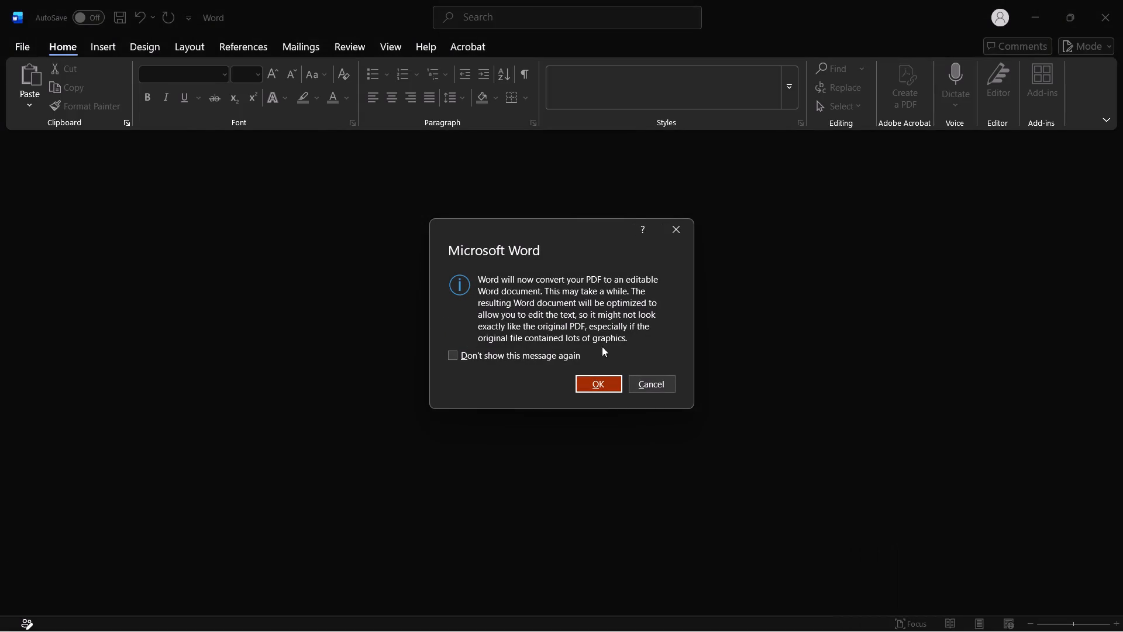
pyautogui.click(594, 391)
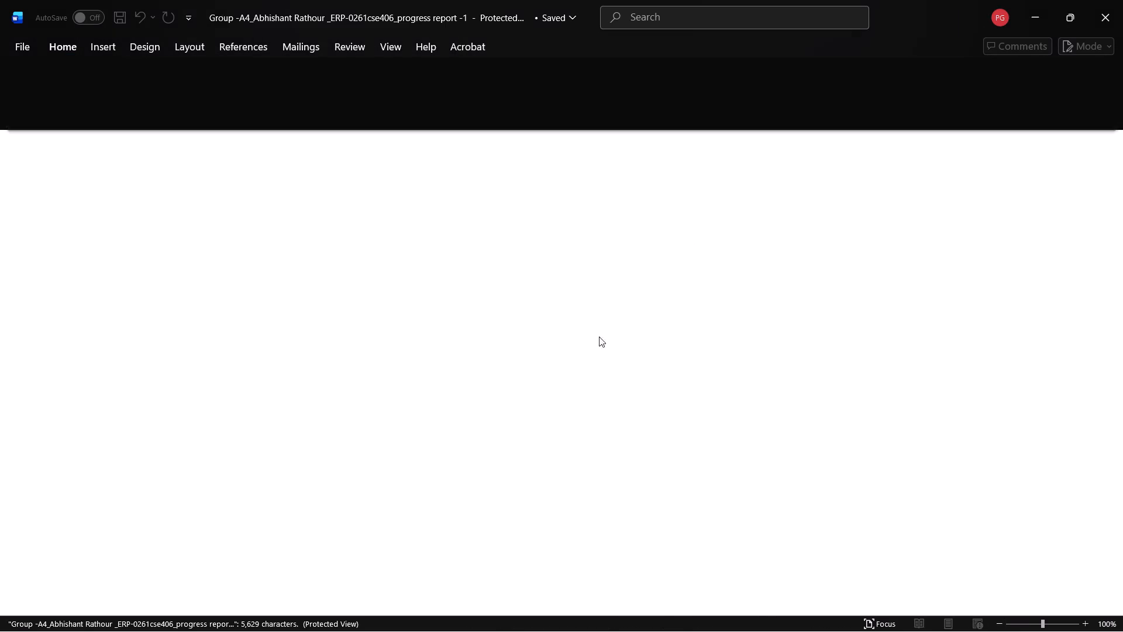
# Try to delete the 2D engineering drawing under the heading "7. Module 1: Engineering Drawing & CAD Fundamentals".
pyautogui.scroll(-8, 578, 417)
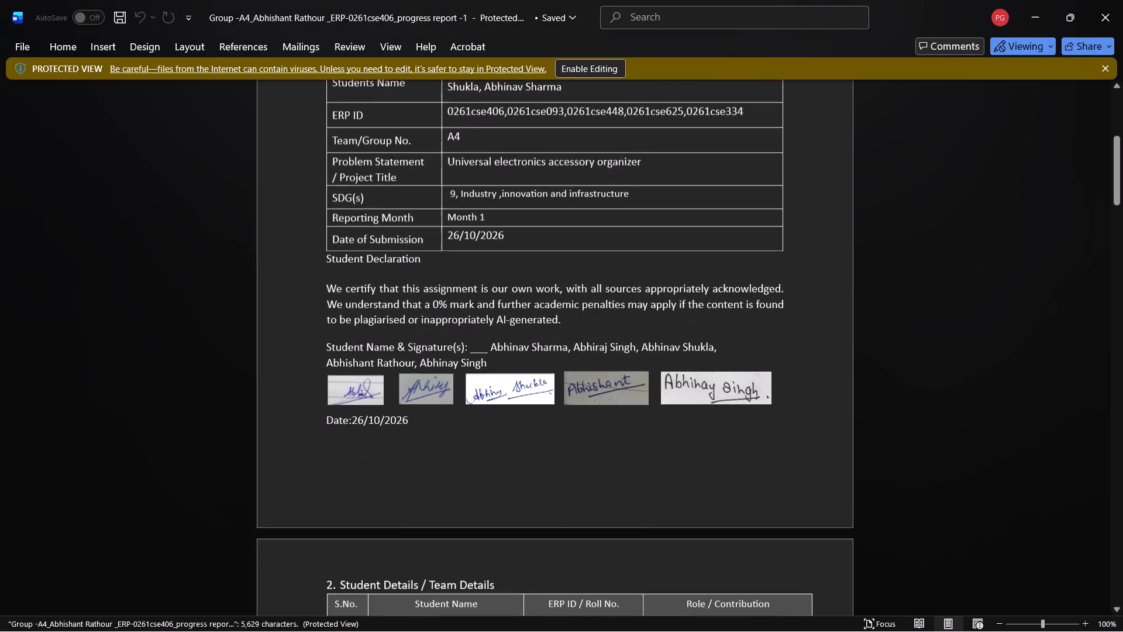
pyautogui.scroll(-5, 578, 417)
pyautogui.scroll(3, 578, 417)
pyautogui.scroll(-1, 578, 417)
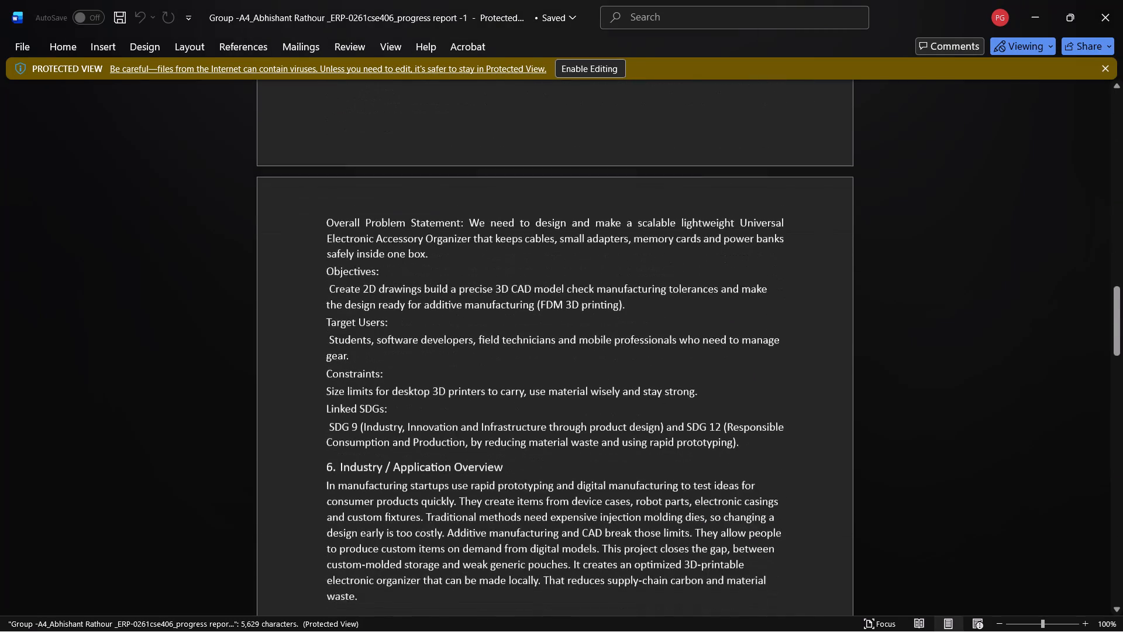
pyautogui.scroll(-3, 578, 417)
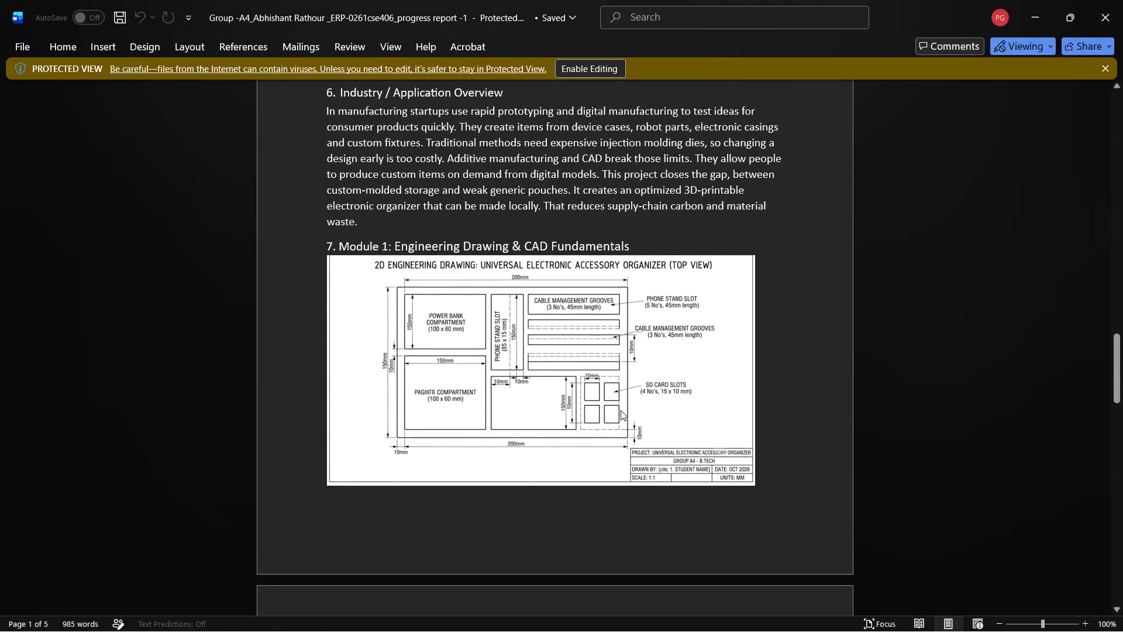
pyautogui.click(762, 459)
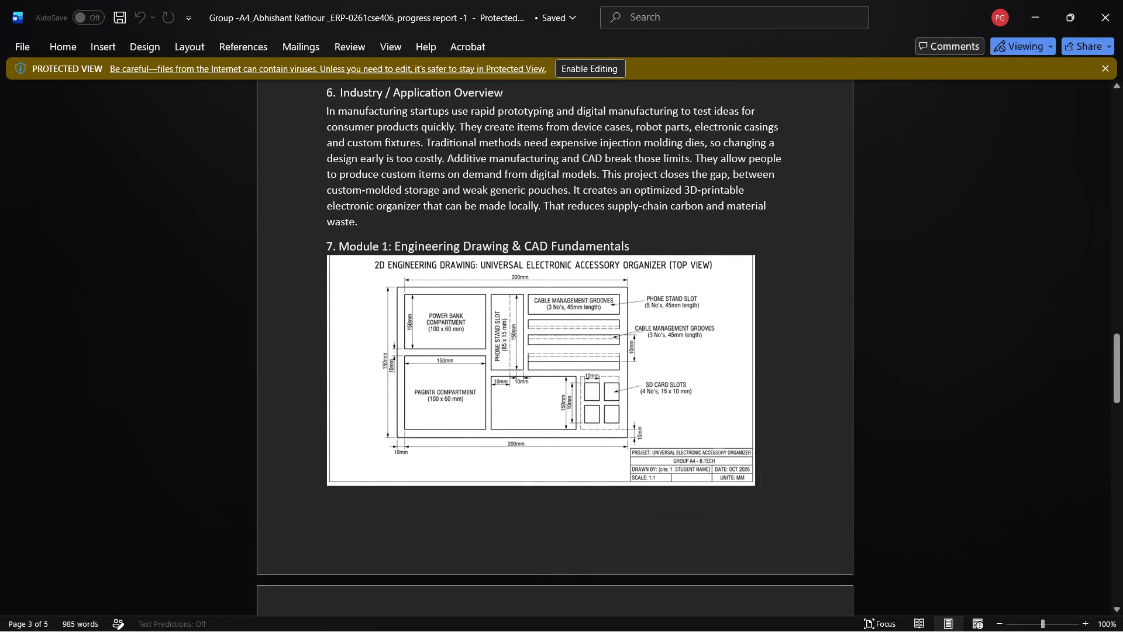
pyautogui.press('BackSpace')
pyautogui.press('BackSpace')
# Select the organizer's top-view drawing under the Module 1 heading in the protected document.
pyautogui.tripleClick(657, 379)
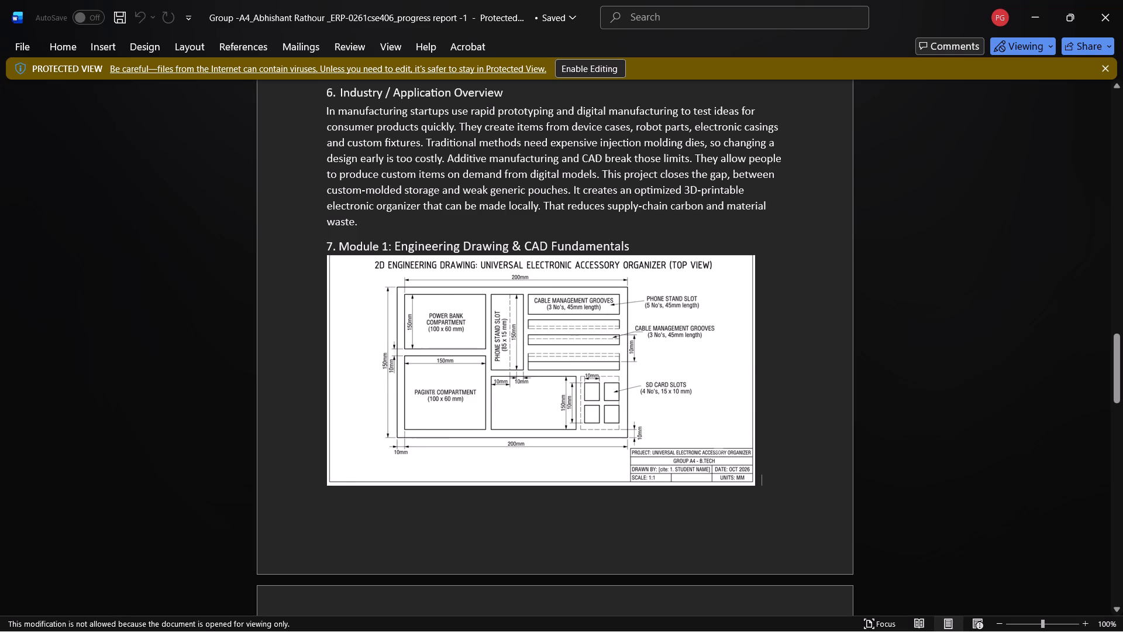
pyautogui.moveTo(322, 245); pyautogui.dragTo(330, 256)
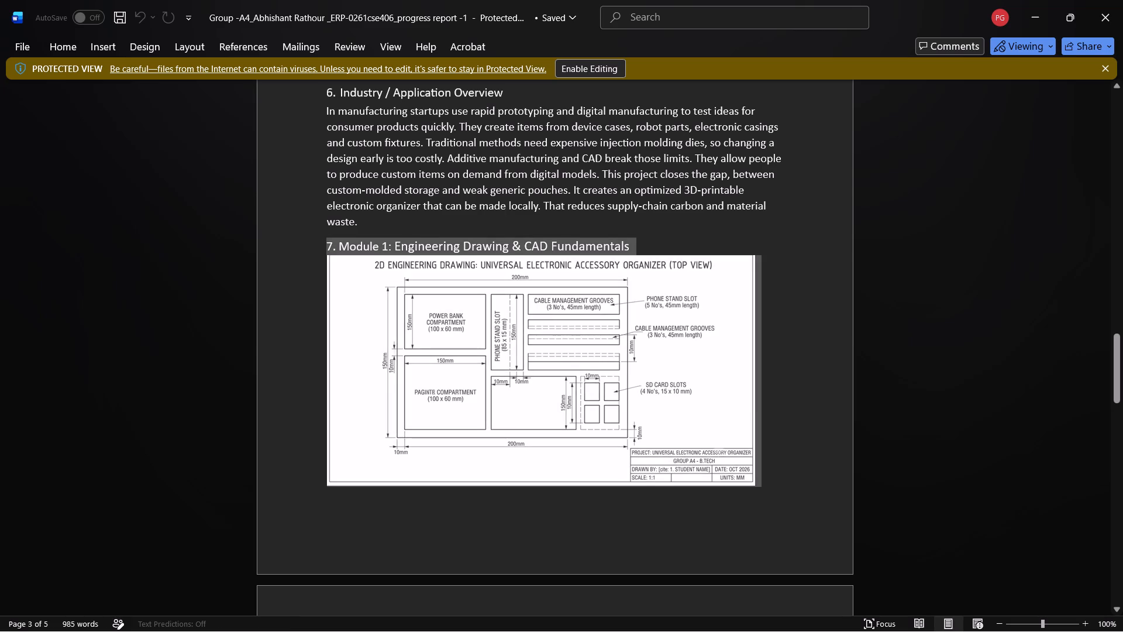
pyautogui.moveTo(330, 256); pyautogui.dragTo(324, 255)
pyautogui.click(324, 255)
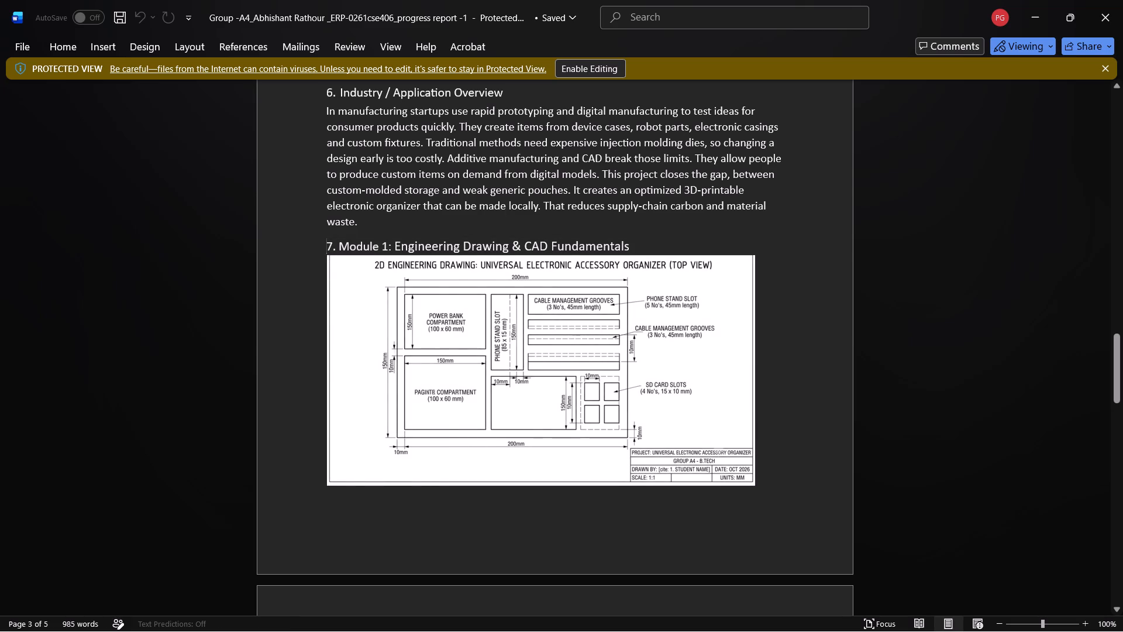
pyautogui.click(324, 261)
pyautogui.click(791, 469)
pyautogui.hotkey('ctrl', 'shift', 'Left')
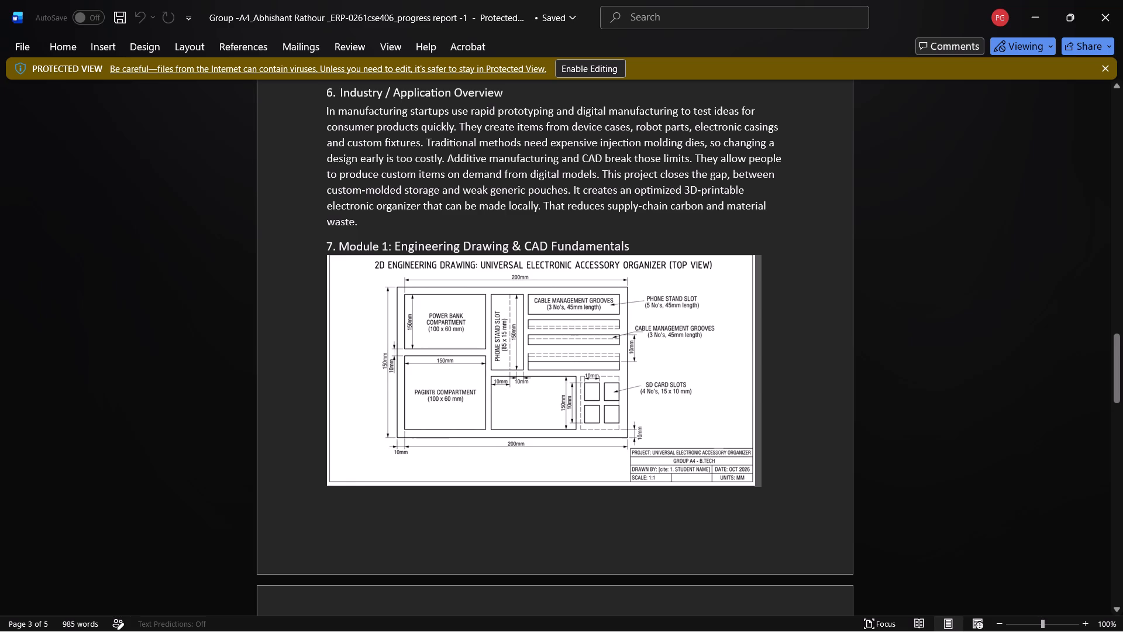
# Enable editing for the protected progress report and accept the PDF conversion.
pyautogui.click(604, 75)
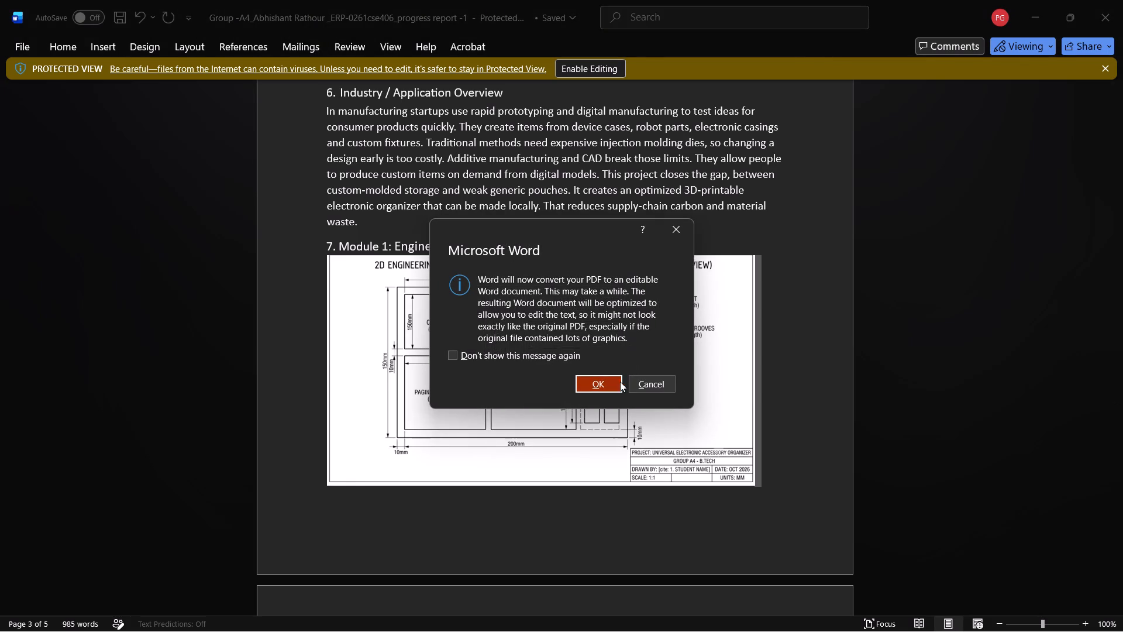
pyautogui.click(610, 392)
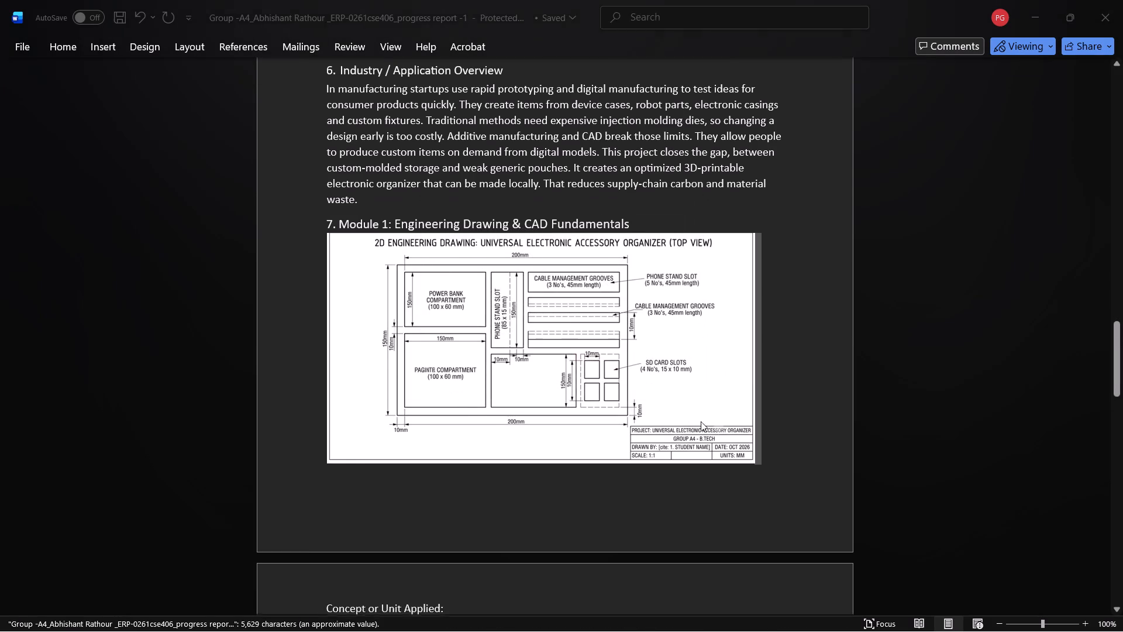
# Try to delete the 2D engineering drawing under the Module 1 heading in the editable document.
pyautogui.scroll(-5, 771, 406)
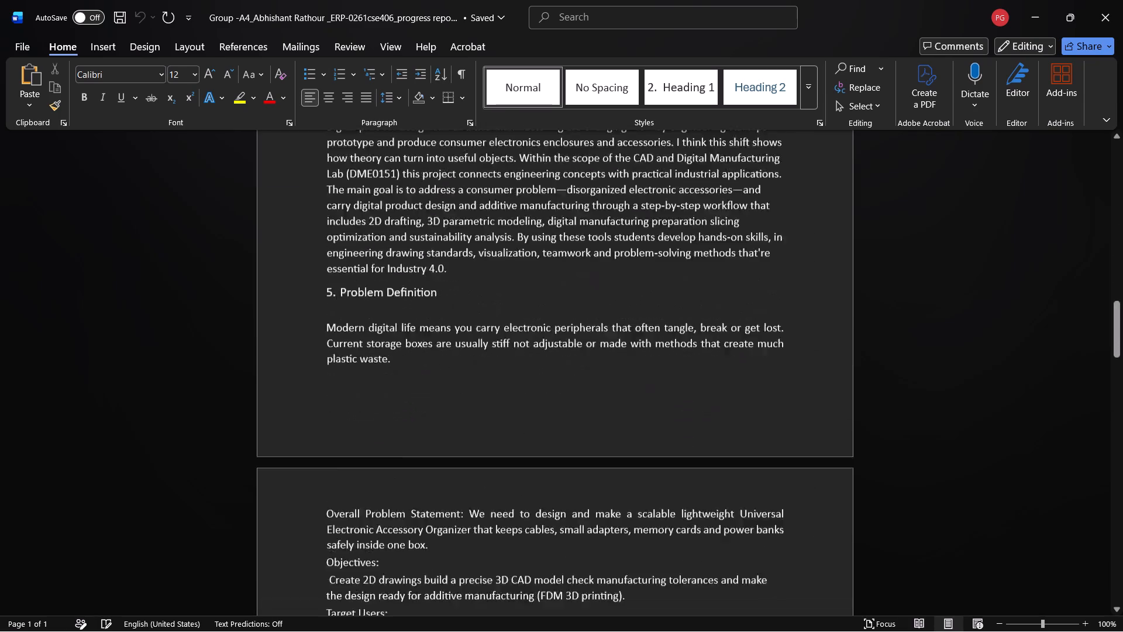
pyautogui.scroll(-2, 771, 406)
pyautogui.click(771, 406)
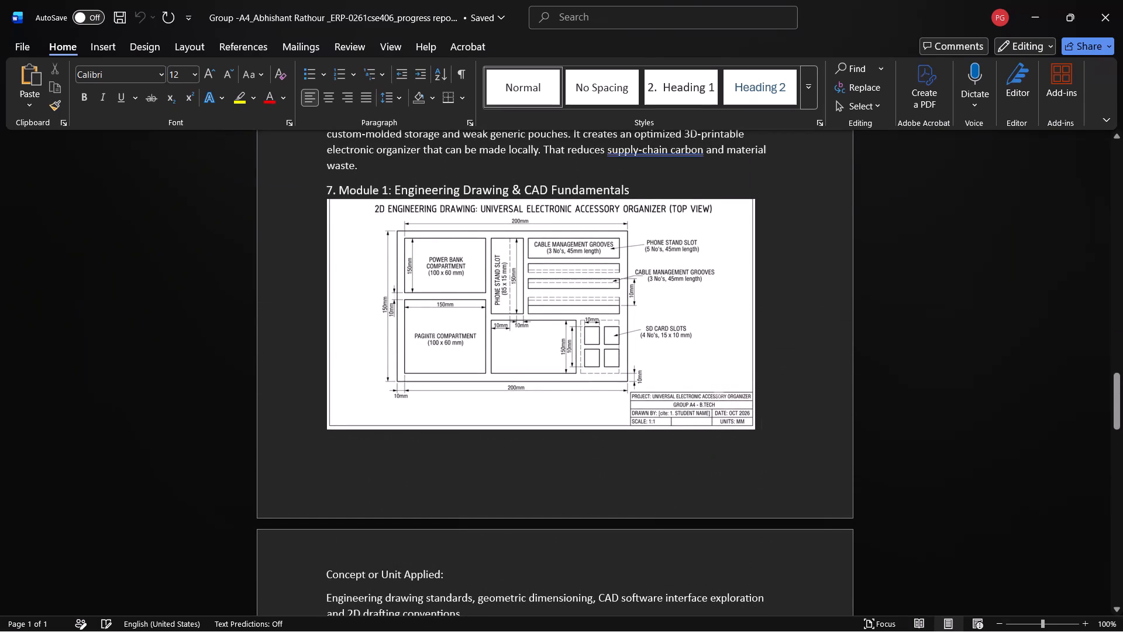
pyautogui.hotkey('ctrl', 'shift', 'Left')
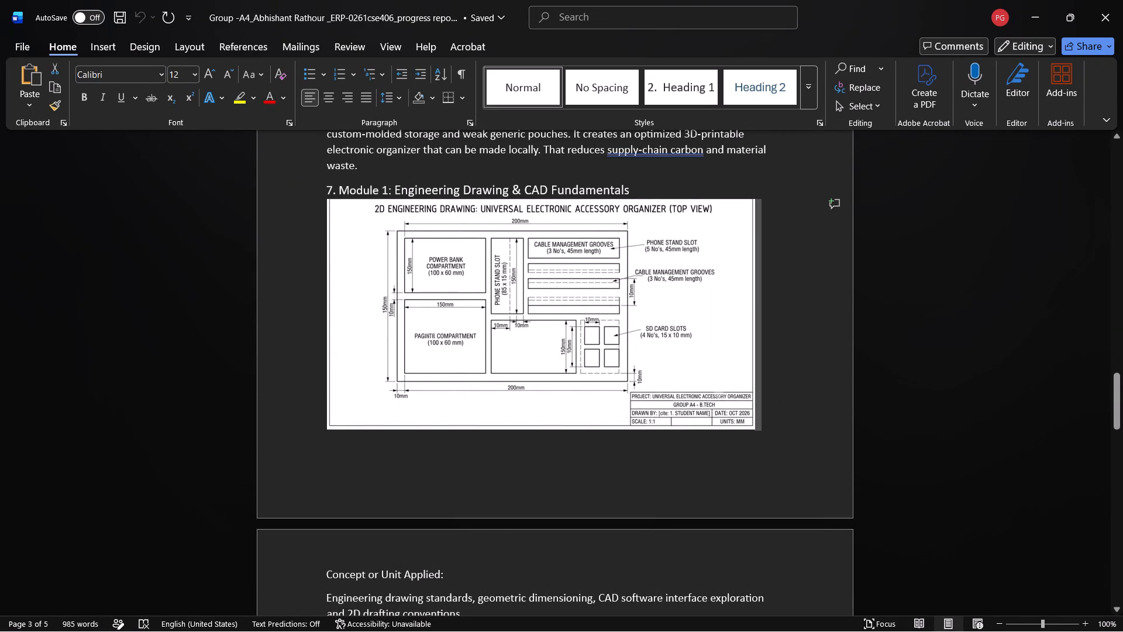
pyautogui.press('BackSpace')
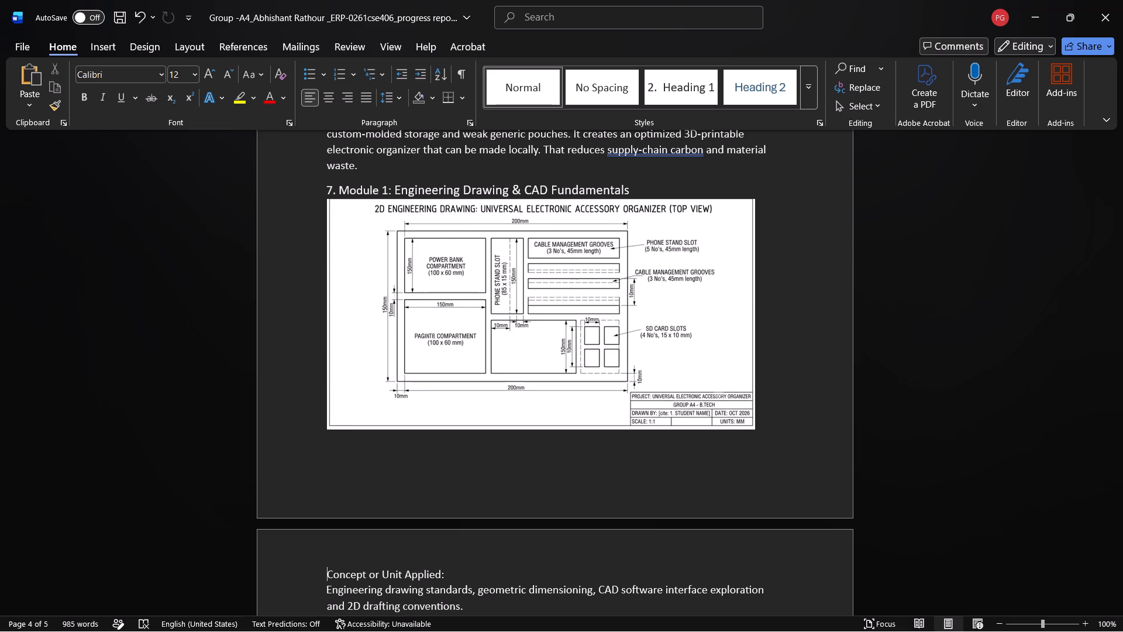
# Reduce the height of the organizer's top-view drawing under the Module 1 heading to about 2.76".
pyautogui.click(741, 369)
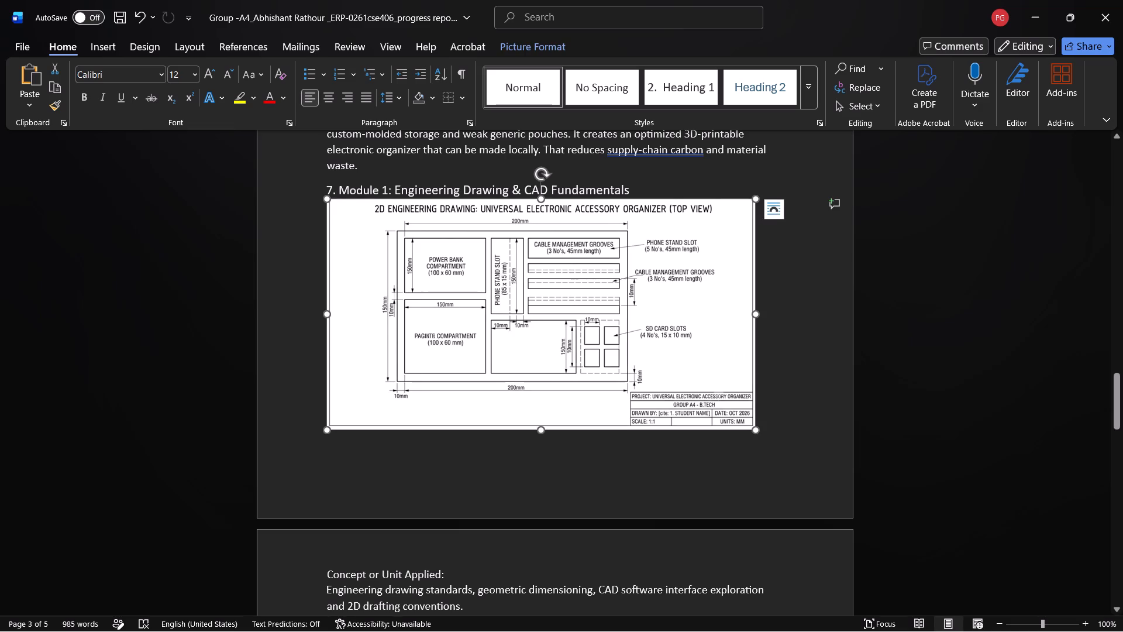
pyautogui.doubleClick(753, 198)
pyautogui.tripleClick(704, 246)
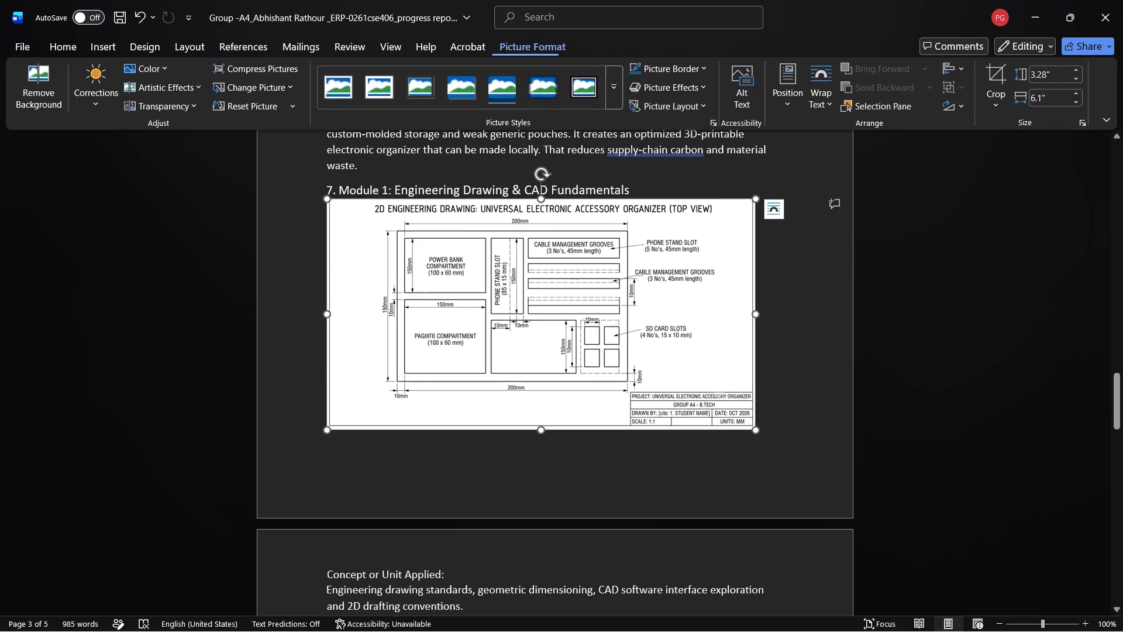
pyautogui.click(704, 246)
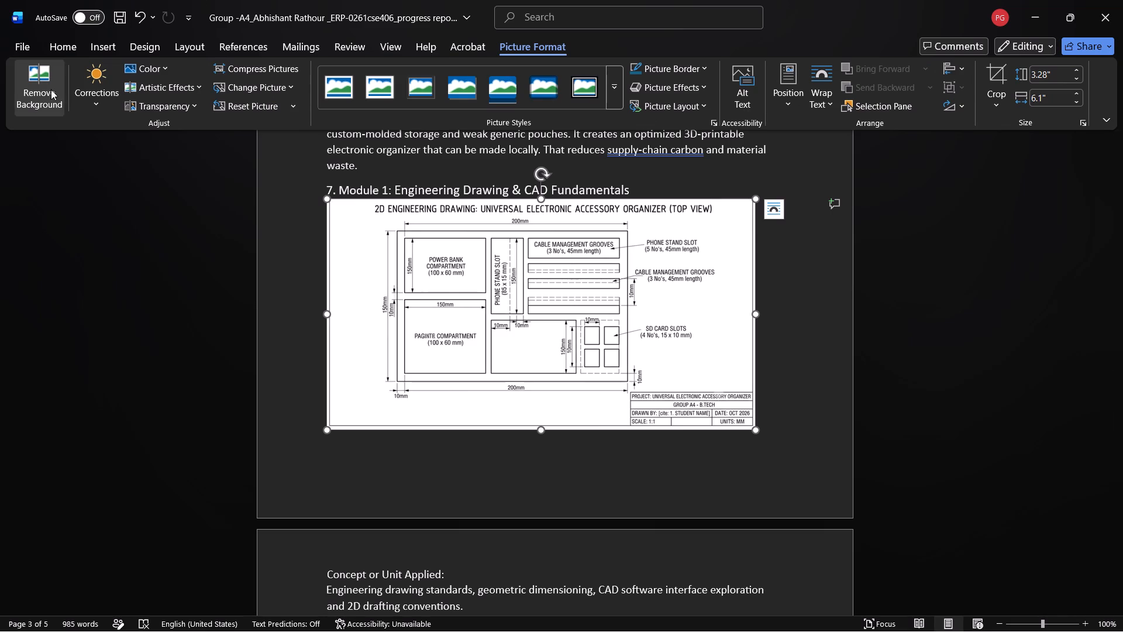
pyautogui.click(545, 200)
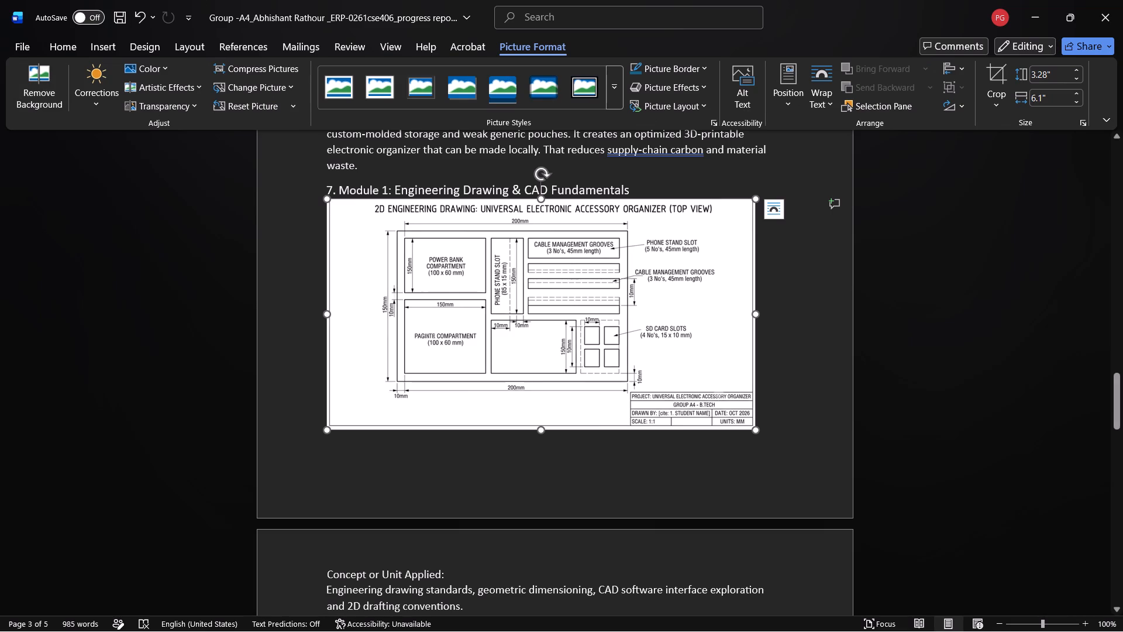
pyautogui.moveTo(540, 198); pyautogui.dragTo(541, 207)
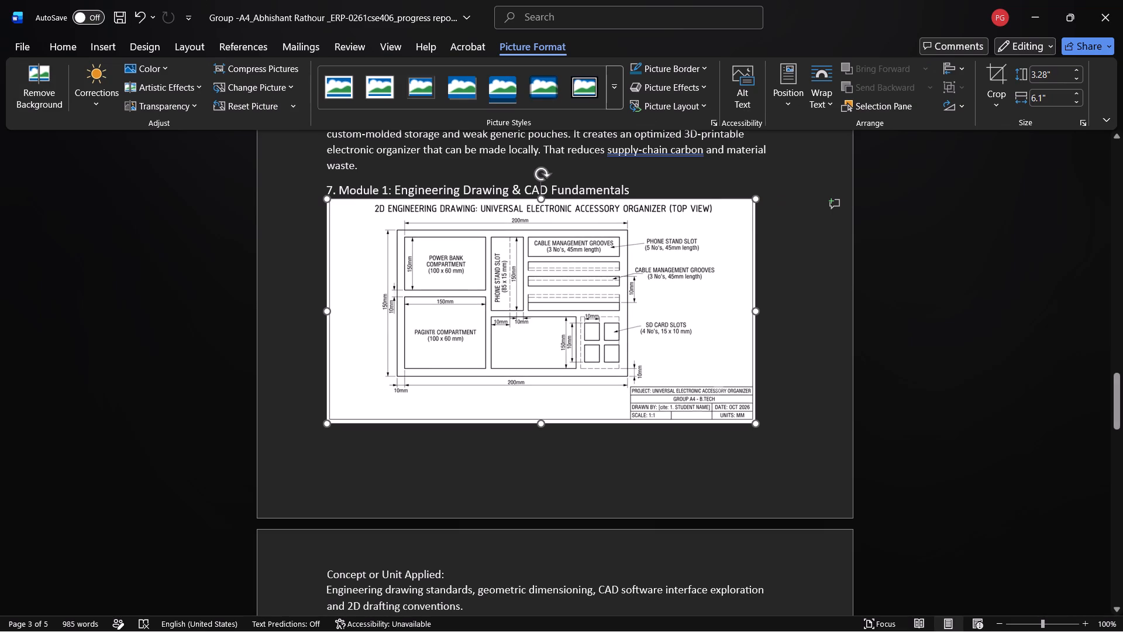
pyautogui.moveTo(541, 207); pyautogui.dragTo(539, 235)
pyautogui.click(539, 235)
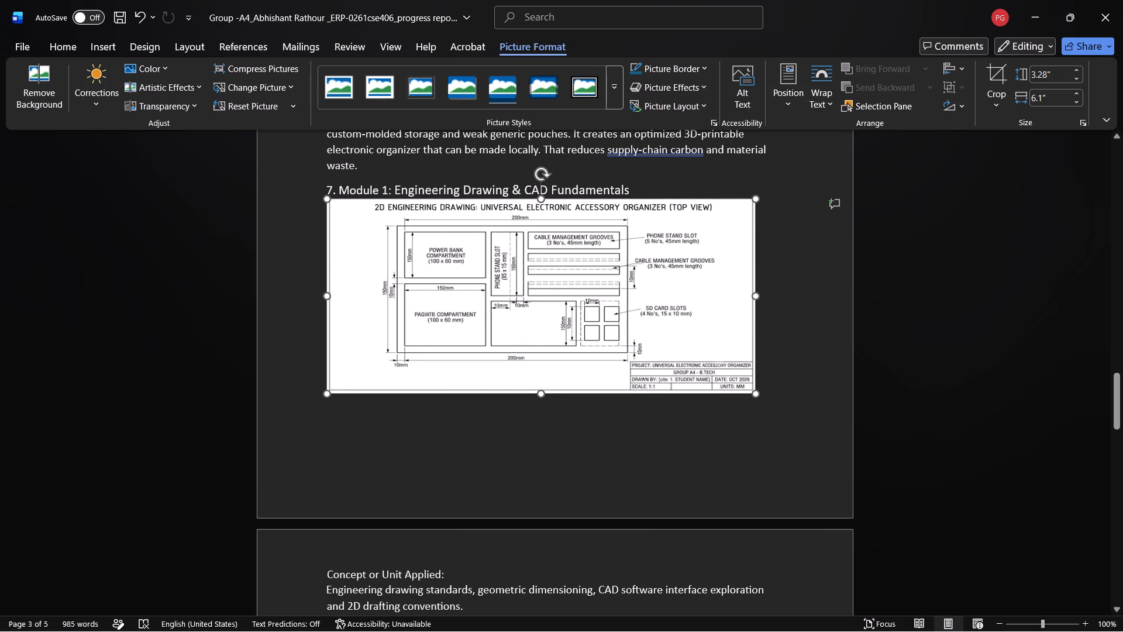
# Cut the organizer's 2D engineering drawing from under the Module 1 heading.
pyautogui.click(770, 209)
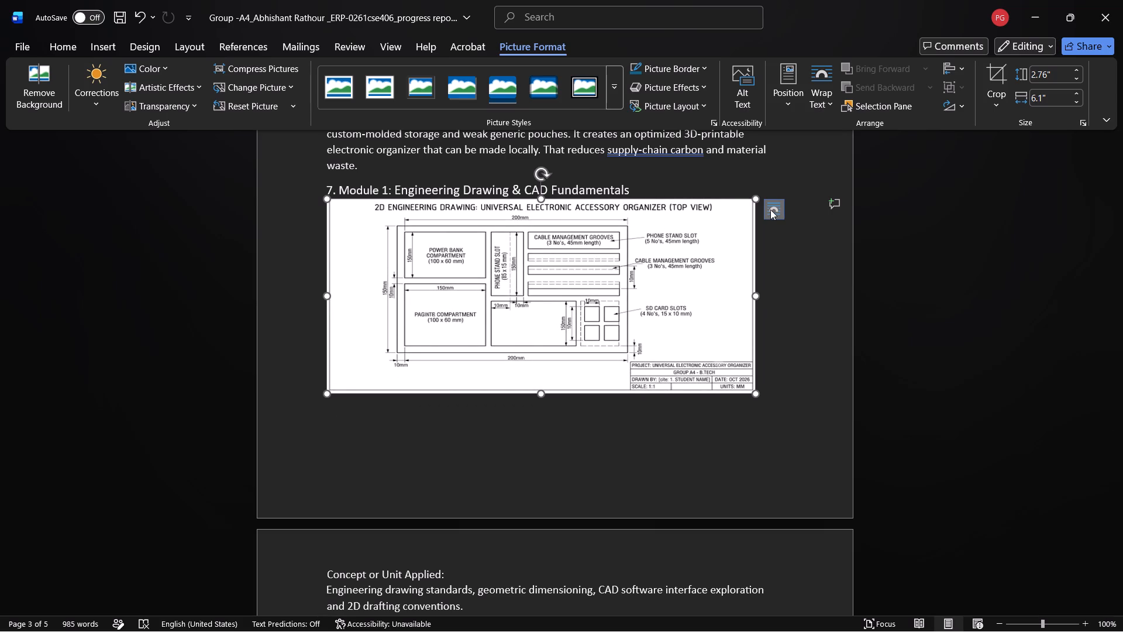
pyautogui.click(707, 265)
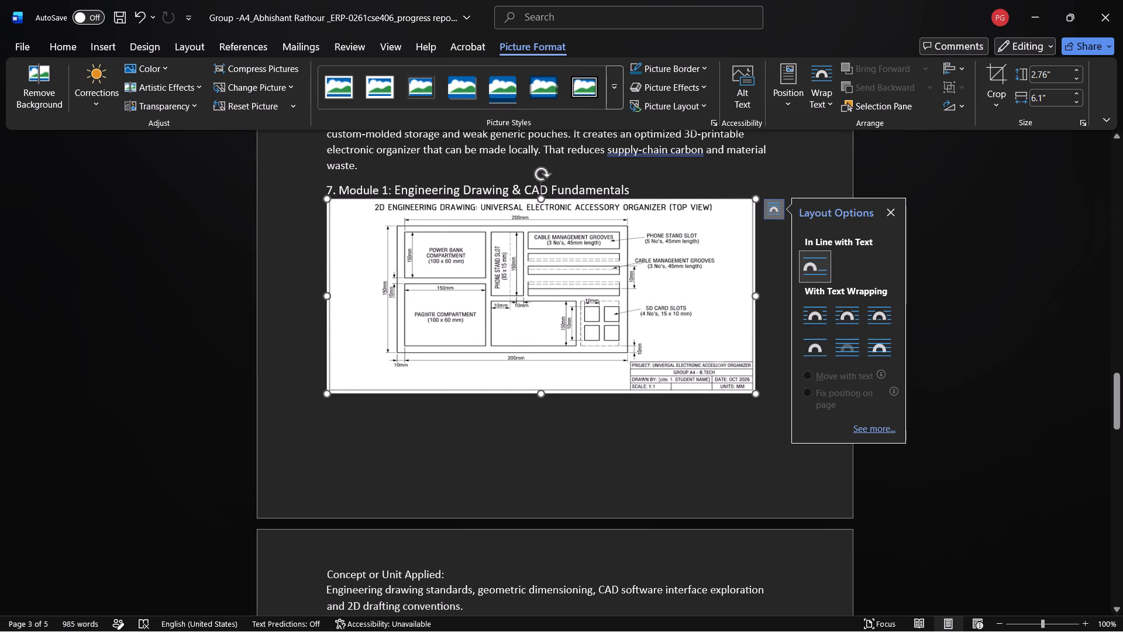
pyautogui.rightClick(616, 286)
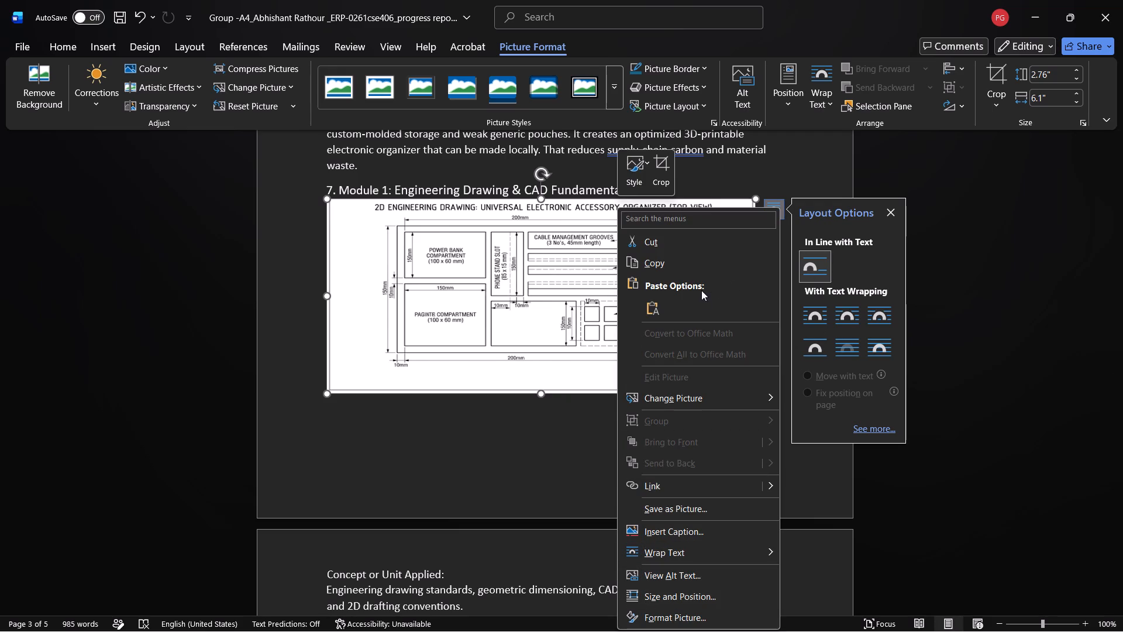
pyautogui.click(704, 244)
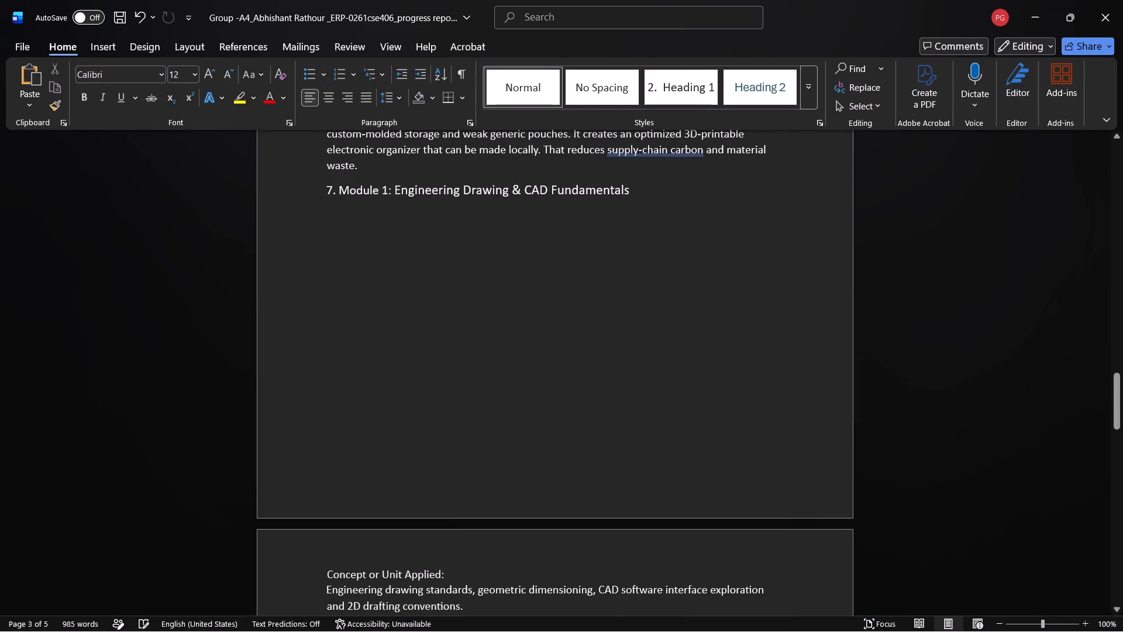
# Insert the picture electronic_accessory_organizer_top_view_corrected from the Downloads folder below the Module 1 heading.
pyautogui.click(408, 222)
pyautogui.click(355, 221)
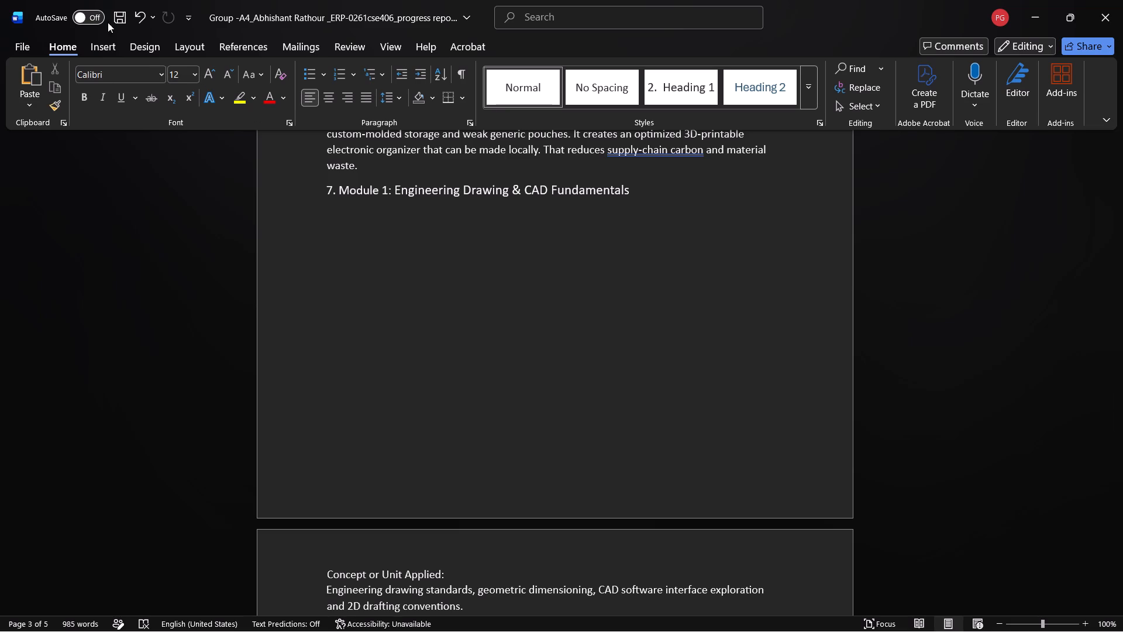
pyautogui.click(104, 48)
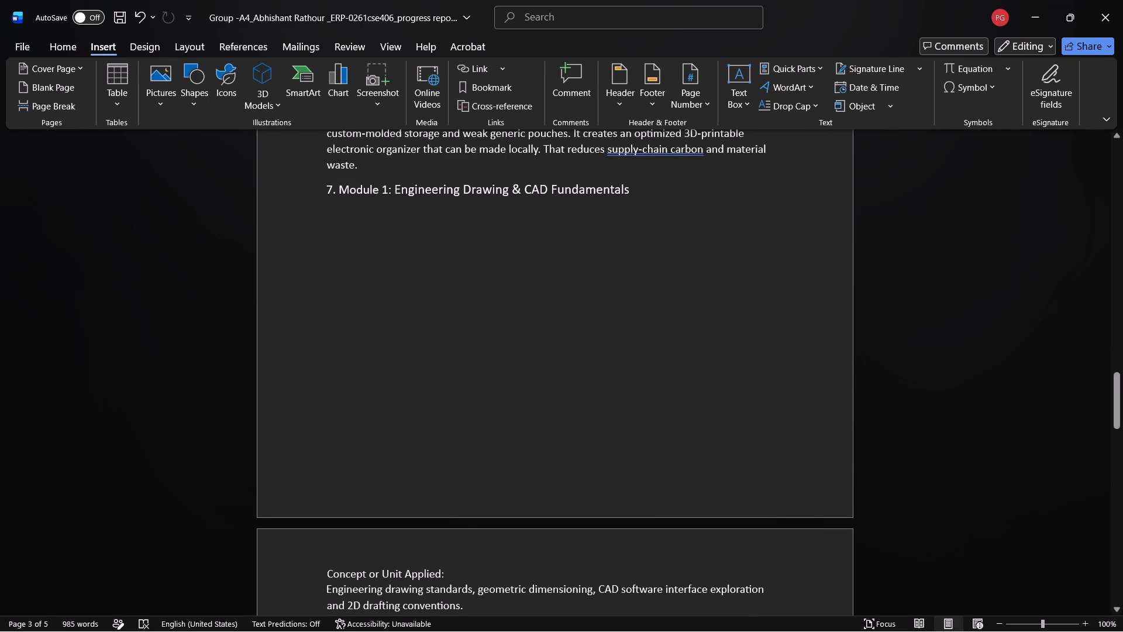
pyautogui.click(357, 209)
pyautogui.click(357, 209)
pyautogui.doubleClick(357, 209)
pyautogui.click(169, 85)
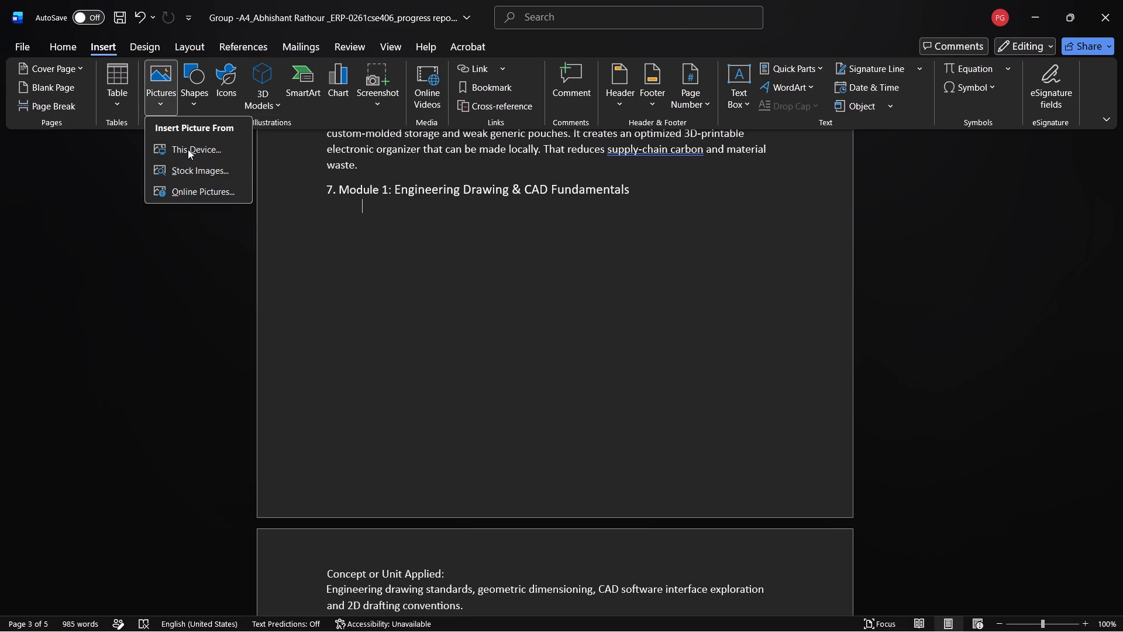
pyautogui.click(188, 149)
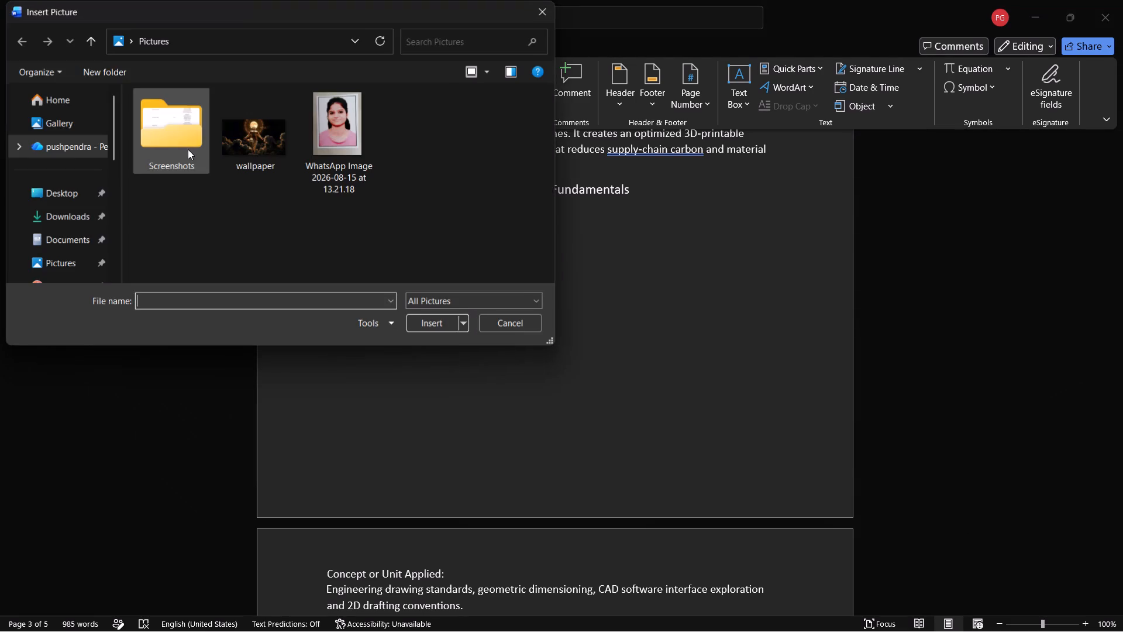
pyautogui.click(73, 221)
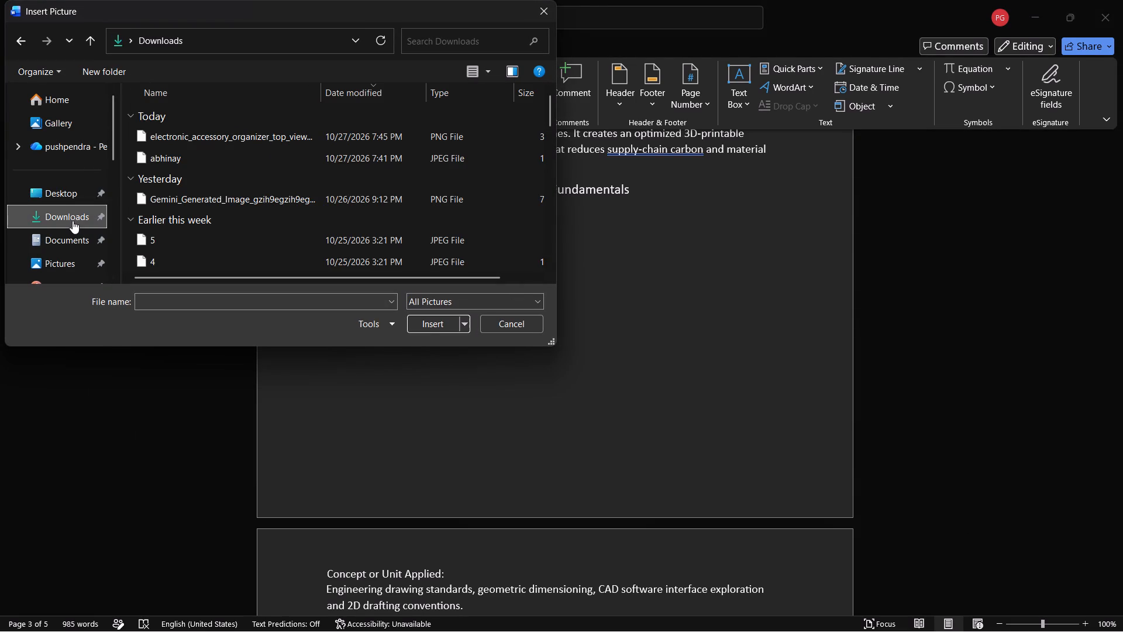
pyautogui.click(163, 132)
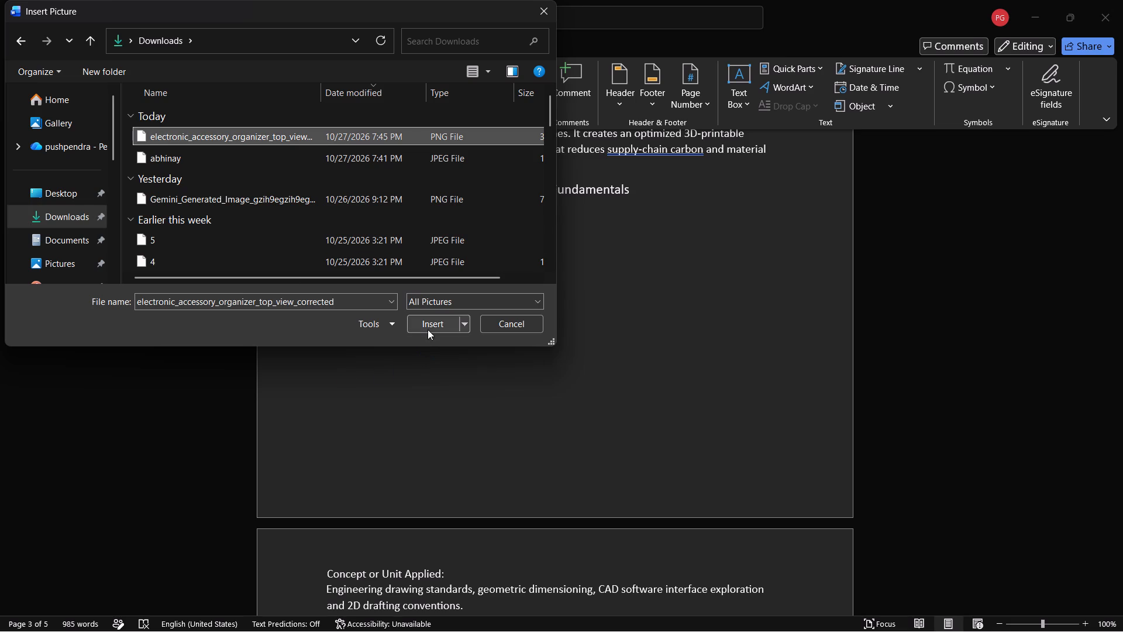
pyautogui.click(428, 328)
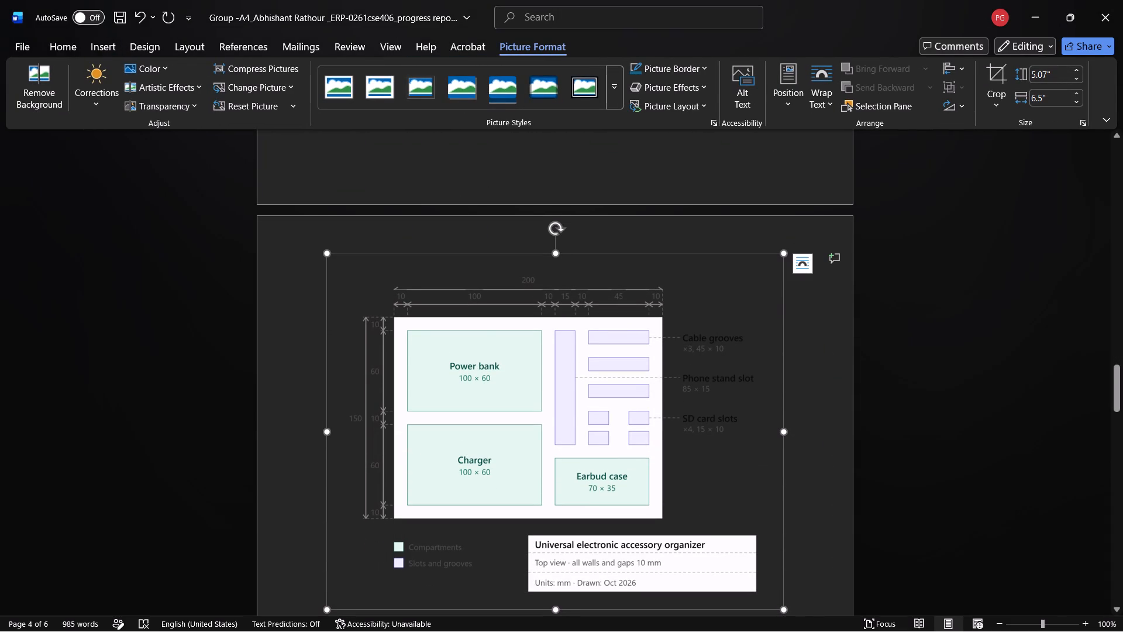
# Move the inserted organizer top-view picture up to sit directly beneath the Module 1 heading.
pyautogui.click(636, 589)
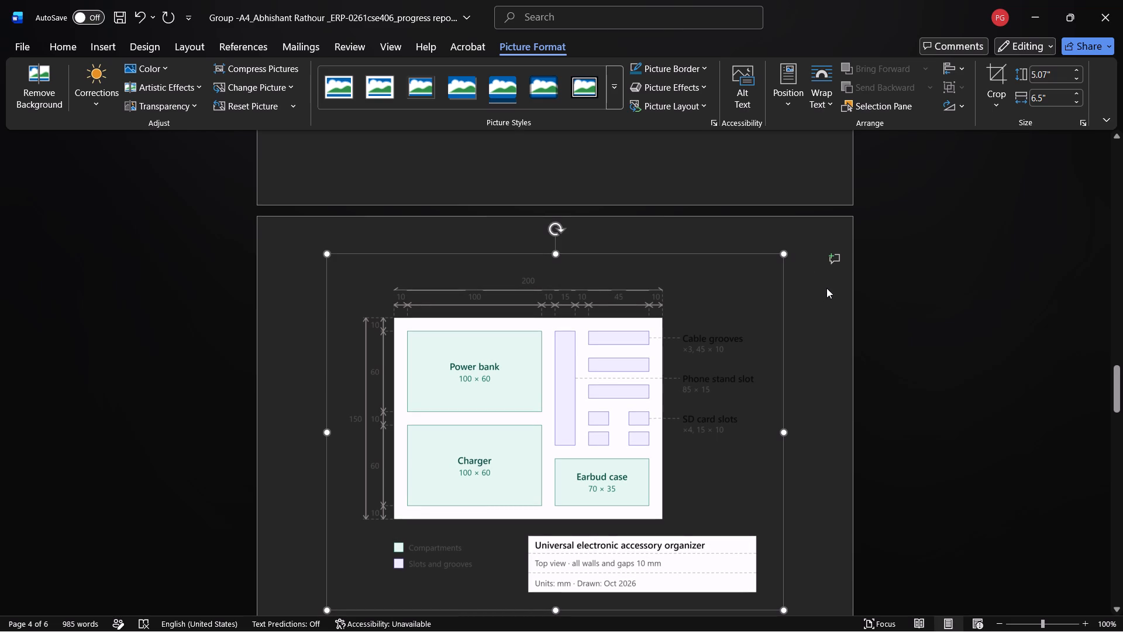
pyautogui.scroll(3, 686, 345)
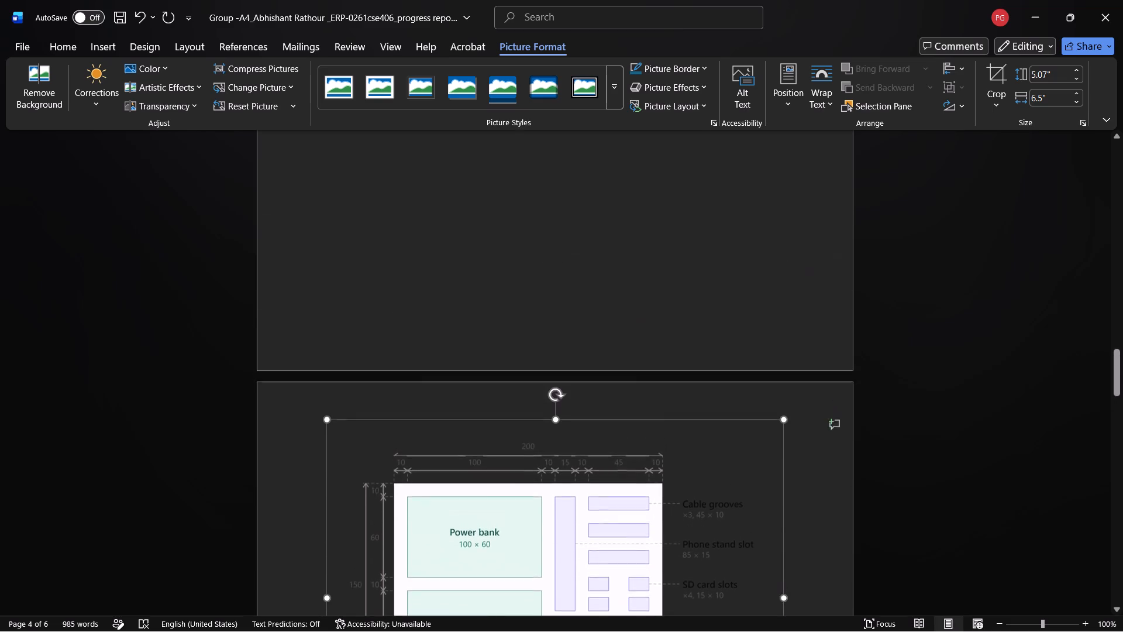
pyautogui.scroll(1, 686, 345)
pyautogui.scroll(-6, 686, 345)
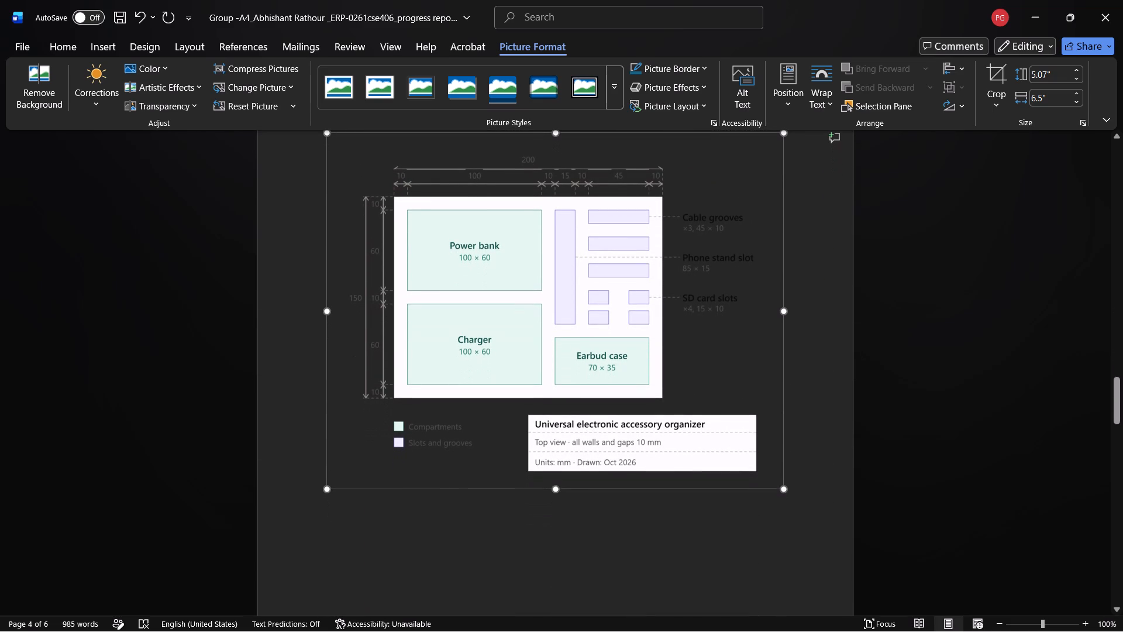
pyautogui.moveTo(686, 345); pyautogui.dragTo(683, 279)
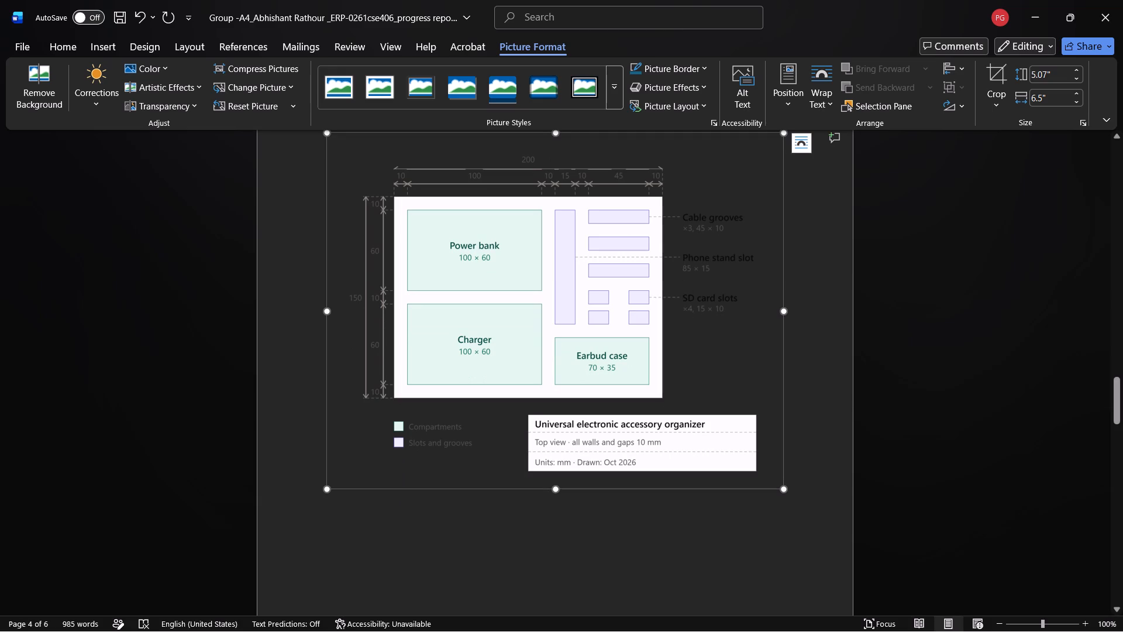
pyautogui.scroll(1, 676, 366)
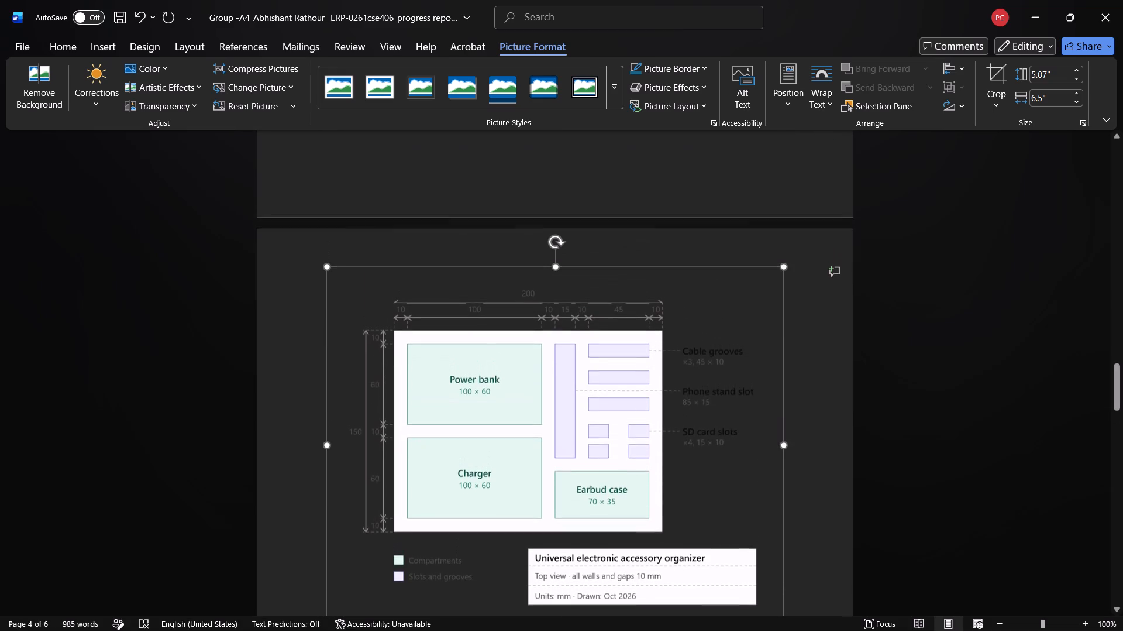
pyautogui.scroll(2, 676, 366)
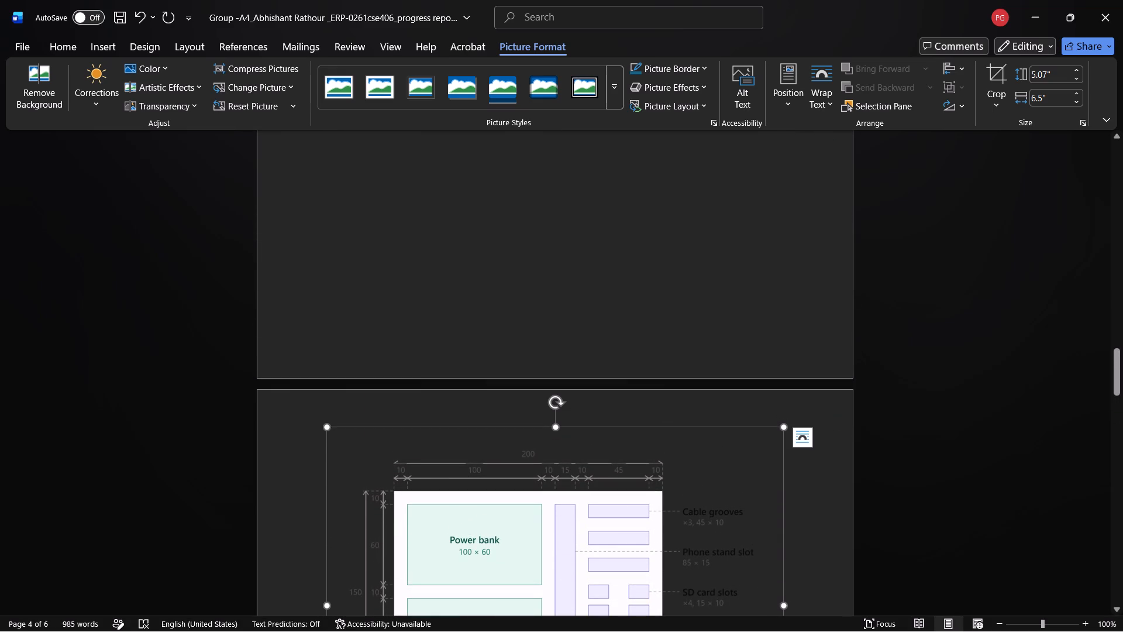
pyautogui.moveTo(631, 478); pyautogui.dragTo(640, 322)
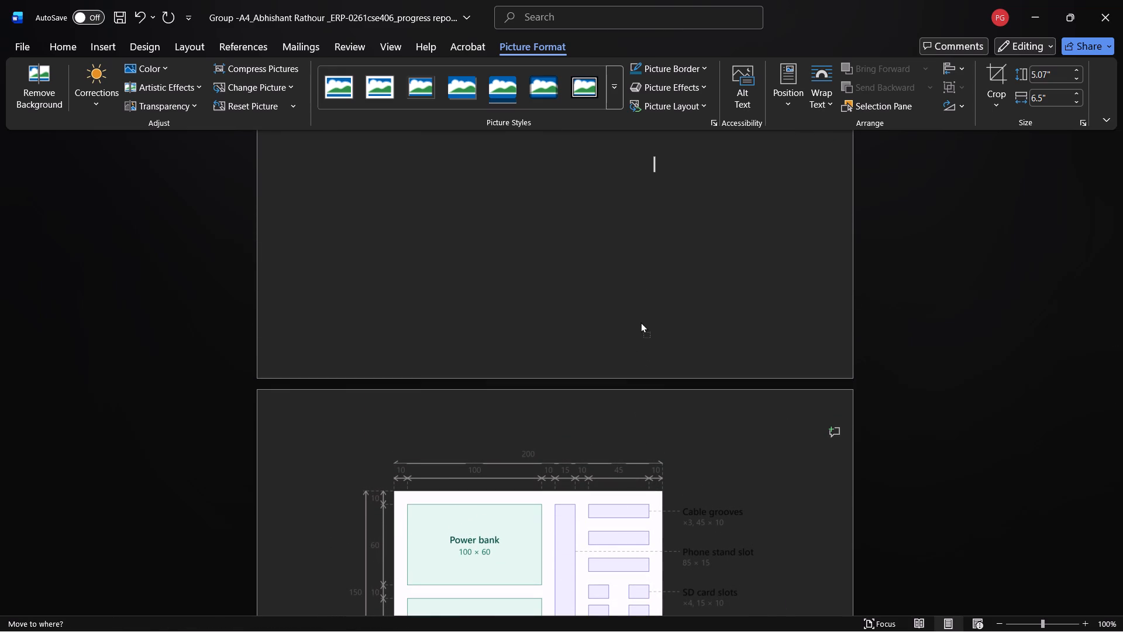
pyautogui.moveTo(640, 322); pyautogui.dragTo(633, 291)
# Examine the page layout from section 6 down to the new drawing under the Module 1 heading.
pyautogui.scroll(1, 631, 276)
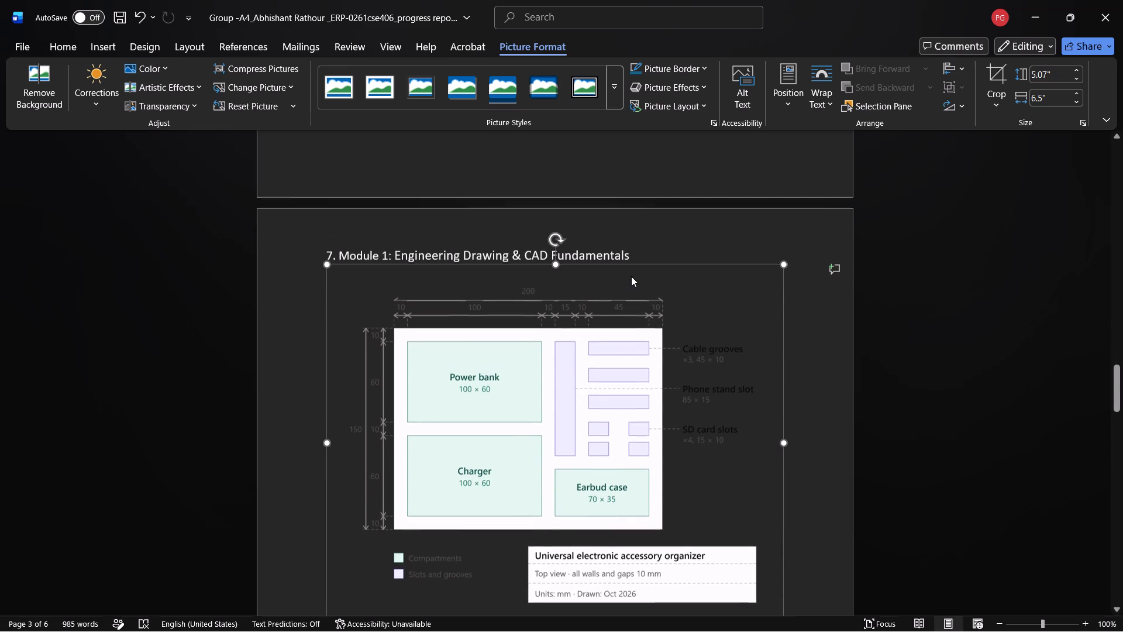
pyautogui.scroll(2, 631, 276)
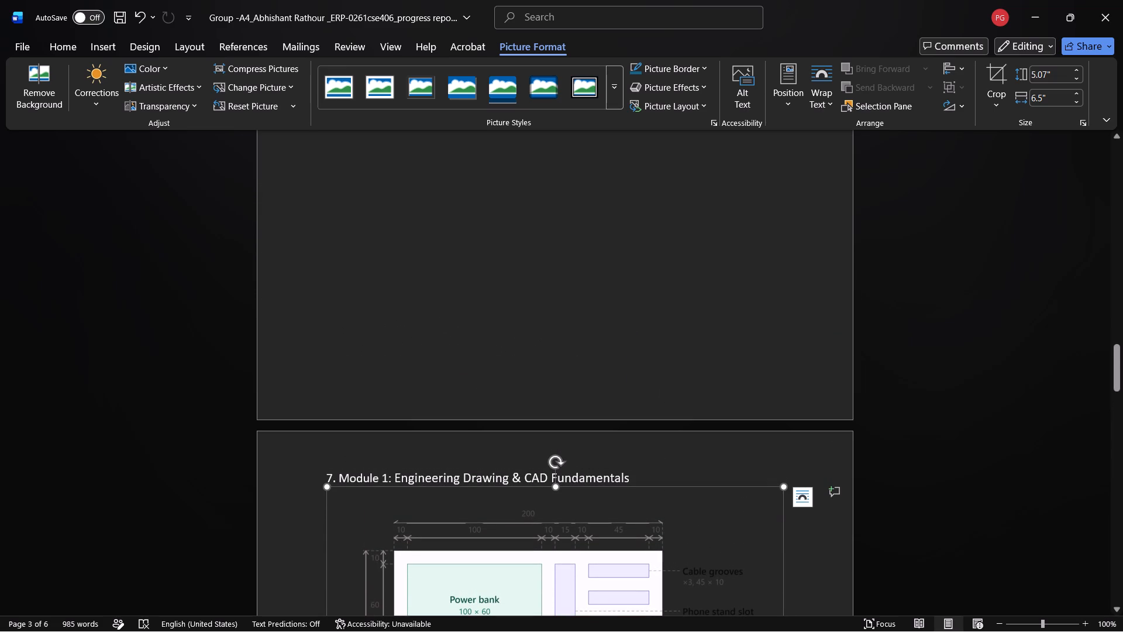
pyautogui.scroll(2, 600, 327)
pyautogui.scroll(-3, 595, 365)
pyautogui.scroll(1, 595, 365)
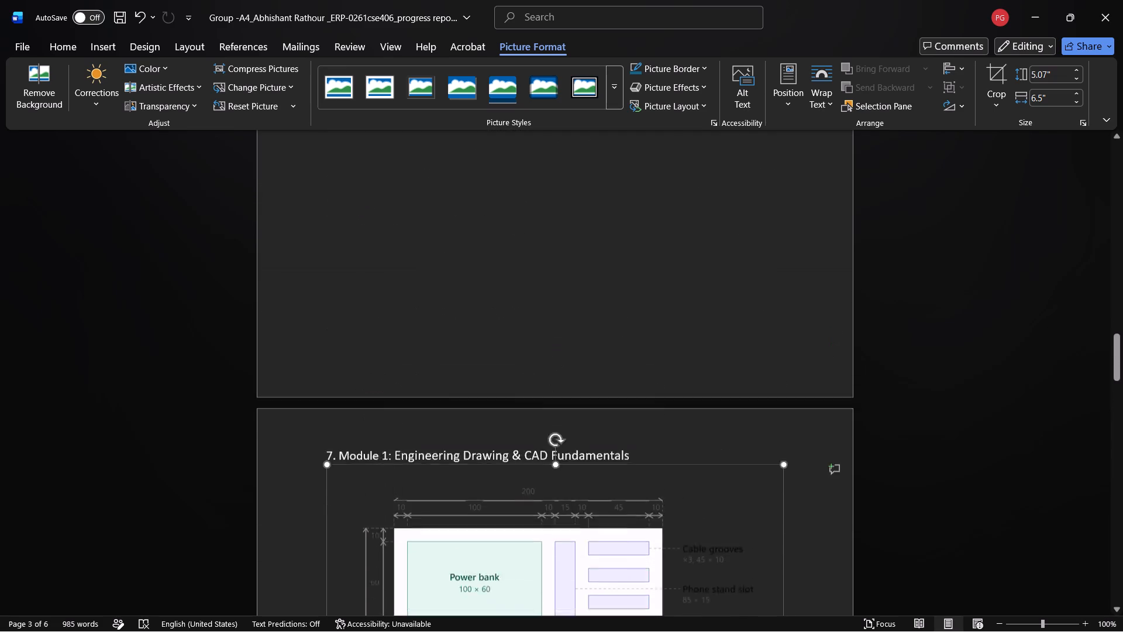
pyautogui.scroll(1, 595, 365)
pyautogui.scroll(-1, 595, 365)
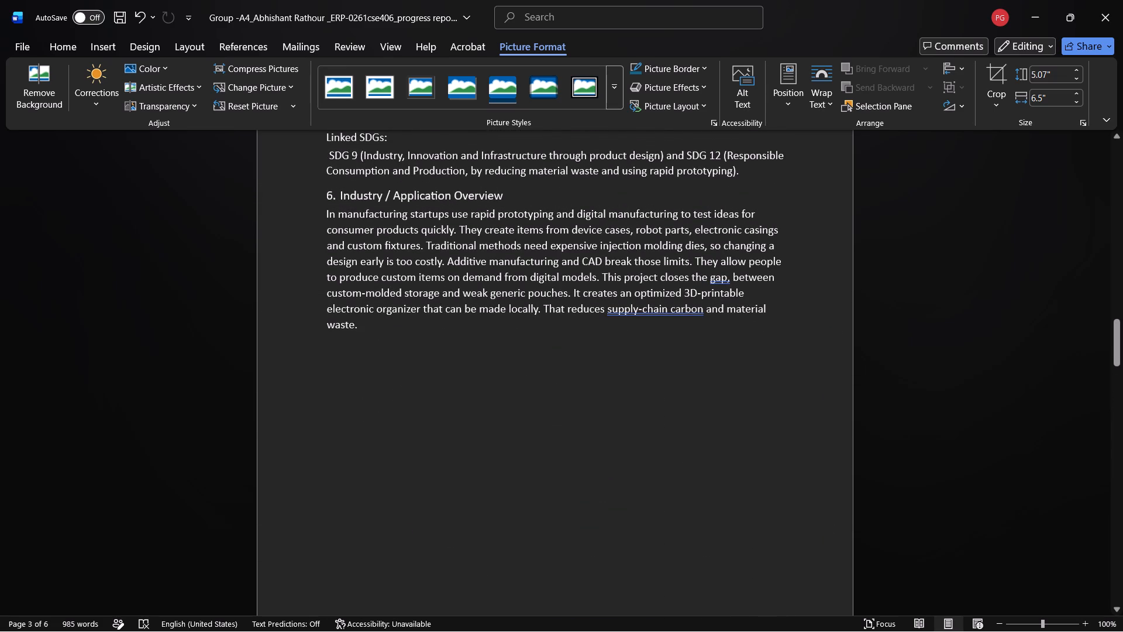
pyautogui.scroll(-2, 435, 537)
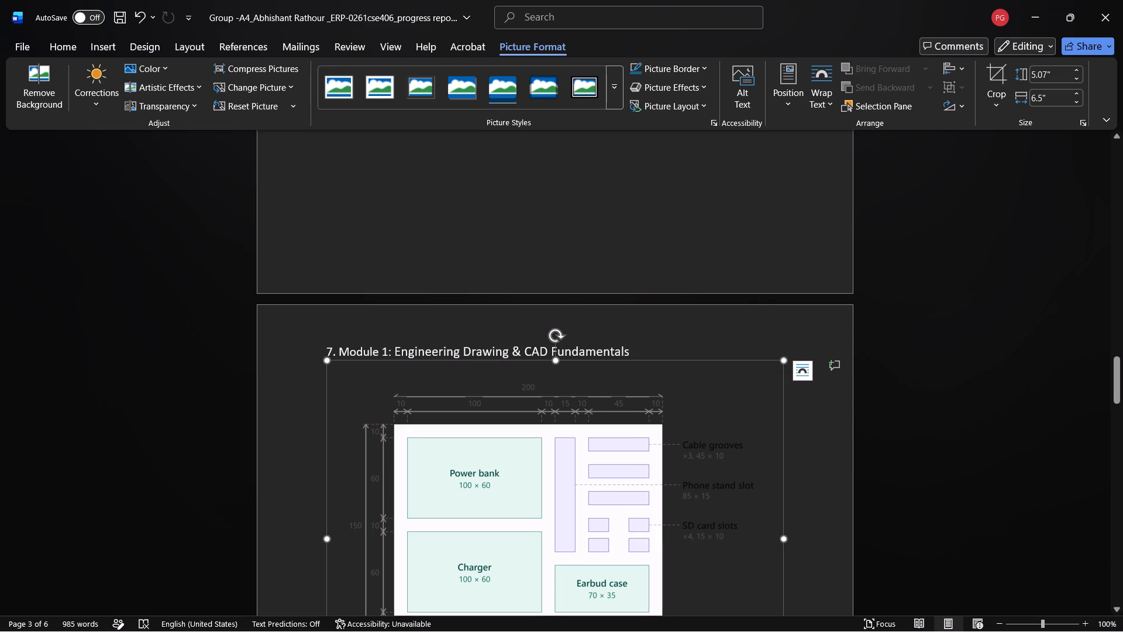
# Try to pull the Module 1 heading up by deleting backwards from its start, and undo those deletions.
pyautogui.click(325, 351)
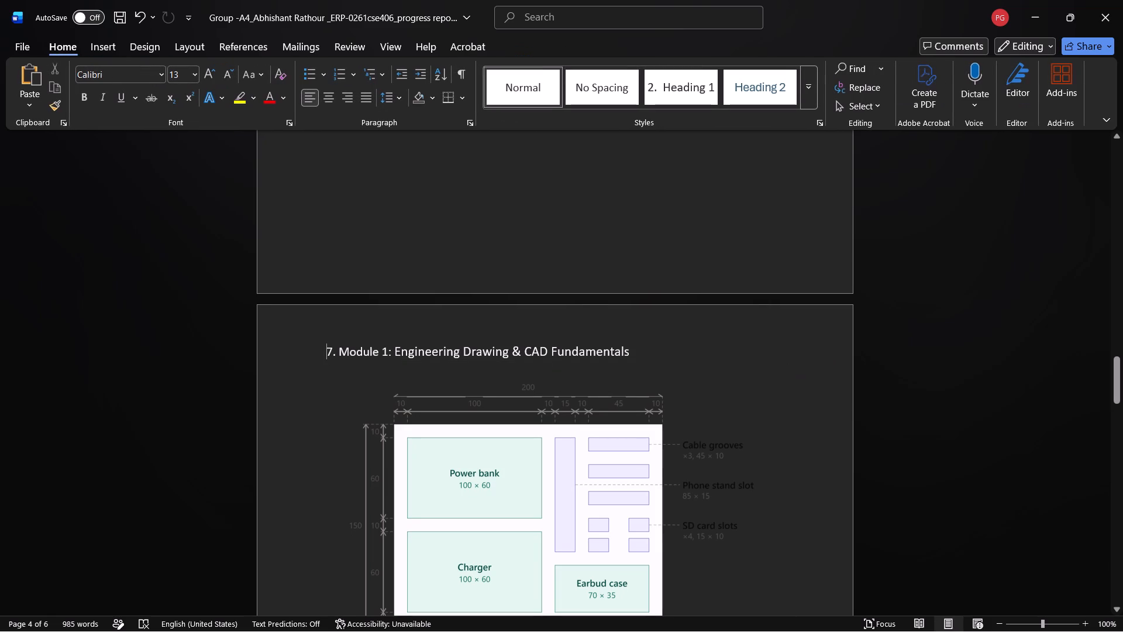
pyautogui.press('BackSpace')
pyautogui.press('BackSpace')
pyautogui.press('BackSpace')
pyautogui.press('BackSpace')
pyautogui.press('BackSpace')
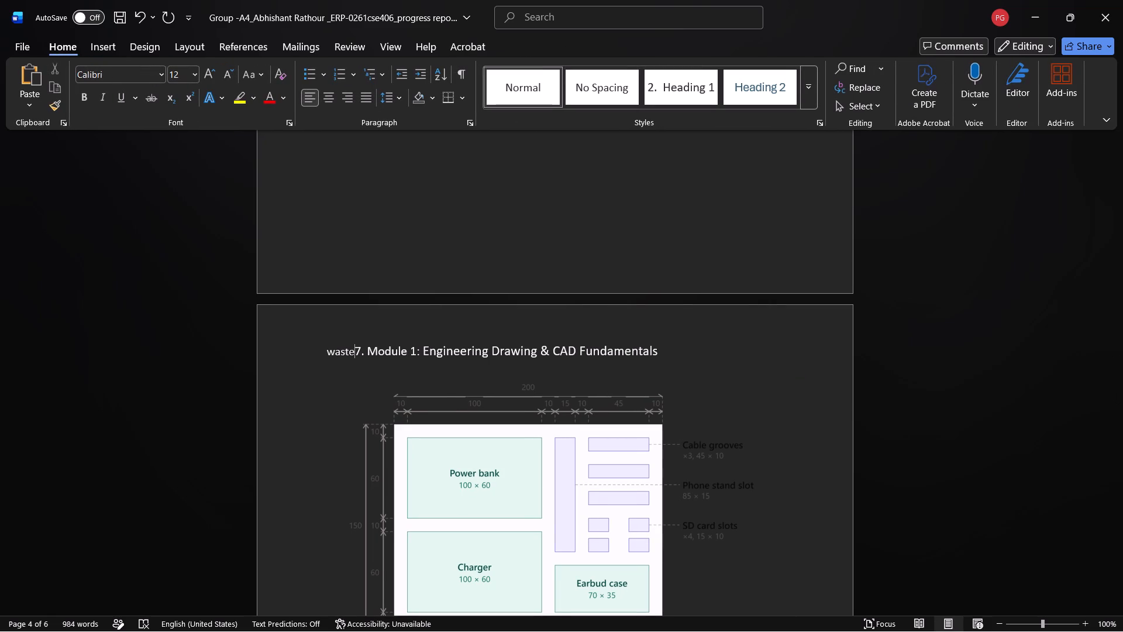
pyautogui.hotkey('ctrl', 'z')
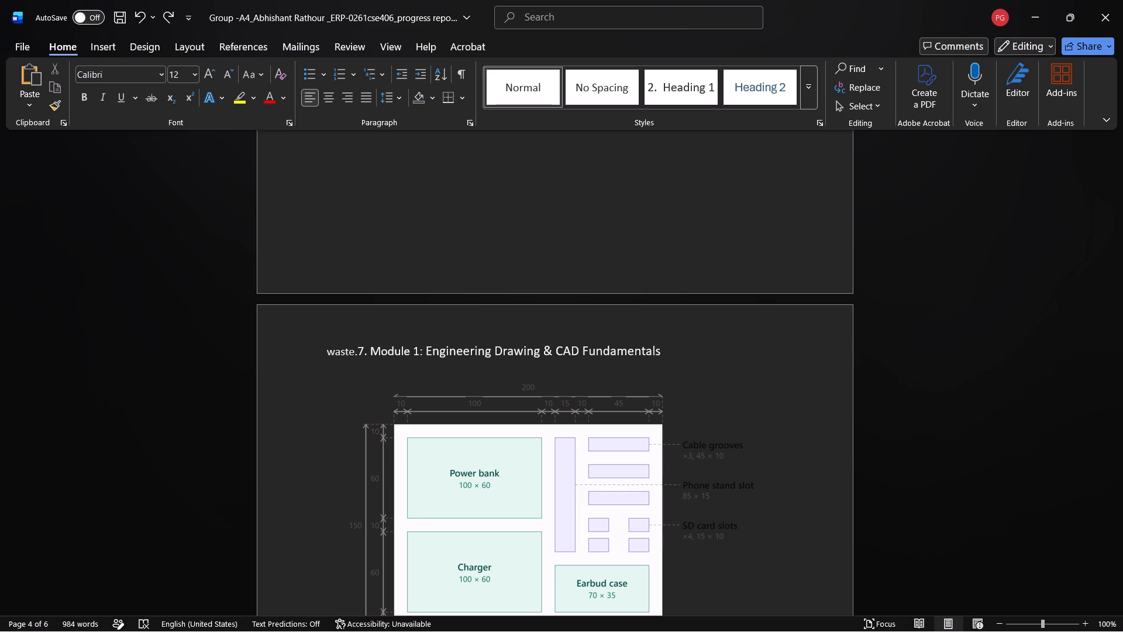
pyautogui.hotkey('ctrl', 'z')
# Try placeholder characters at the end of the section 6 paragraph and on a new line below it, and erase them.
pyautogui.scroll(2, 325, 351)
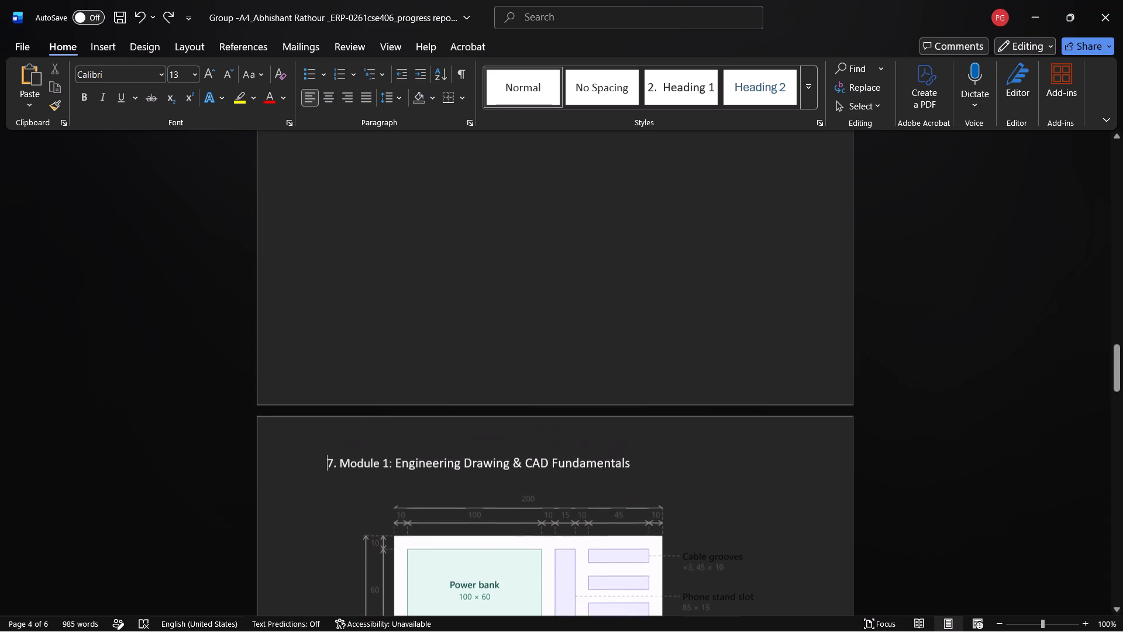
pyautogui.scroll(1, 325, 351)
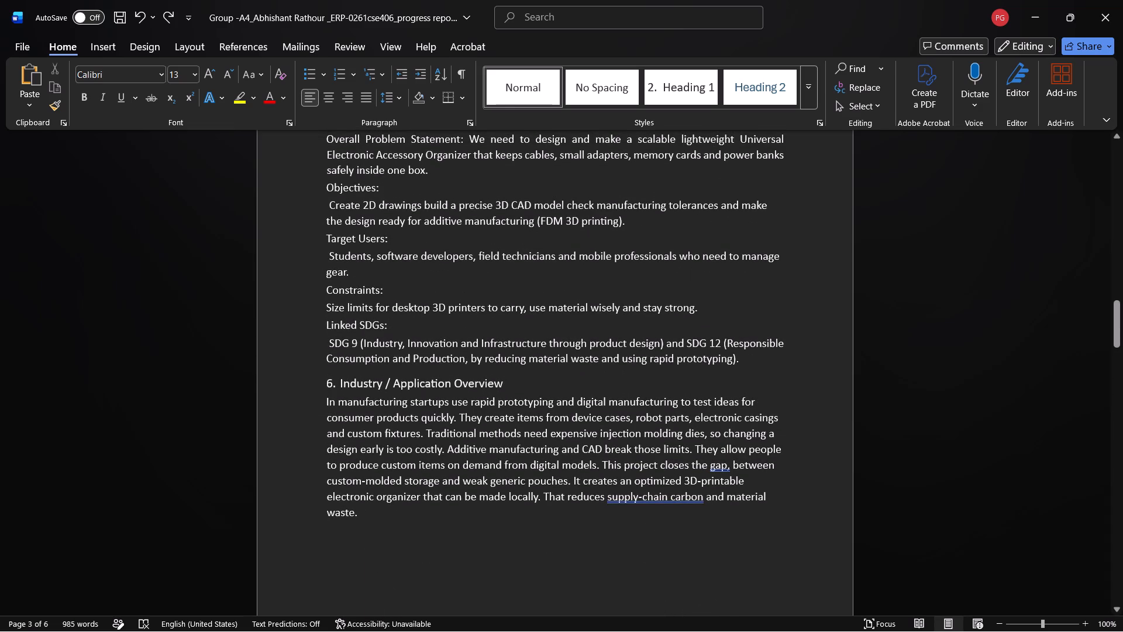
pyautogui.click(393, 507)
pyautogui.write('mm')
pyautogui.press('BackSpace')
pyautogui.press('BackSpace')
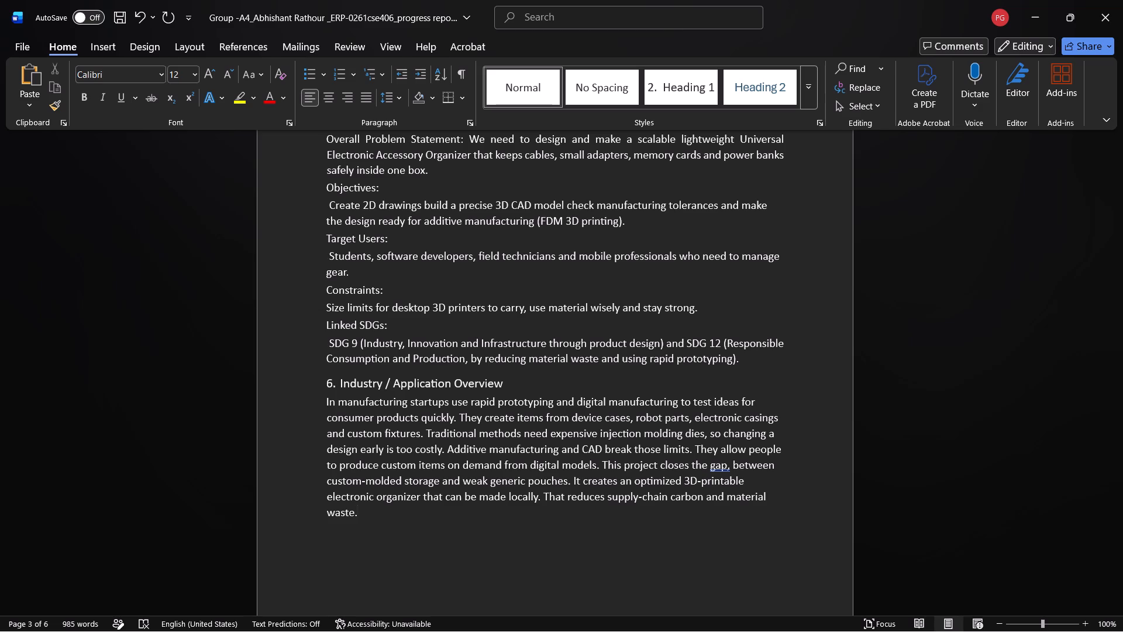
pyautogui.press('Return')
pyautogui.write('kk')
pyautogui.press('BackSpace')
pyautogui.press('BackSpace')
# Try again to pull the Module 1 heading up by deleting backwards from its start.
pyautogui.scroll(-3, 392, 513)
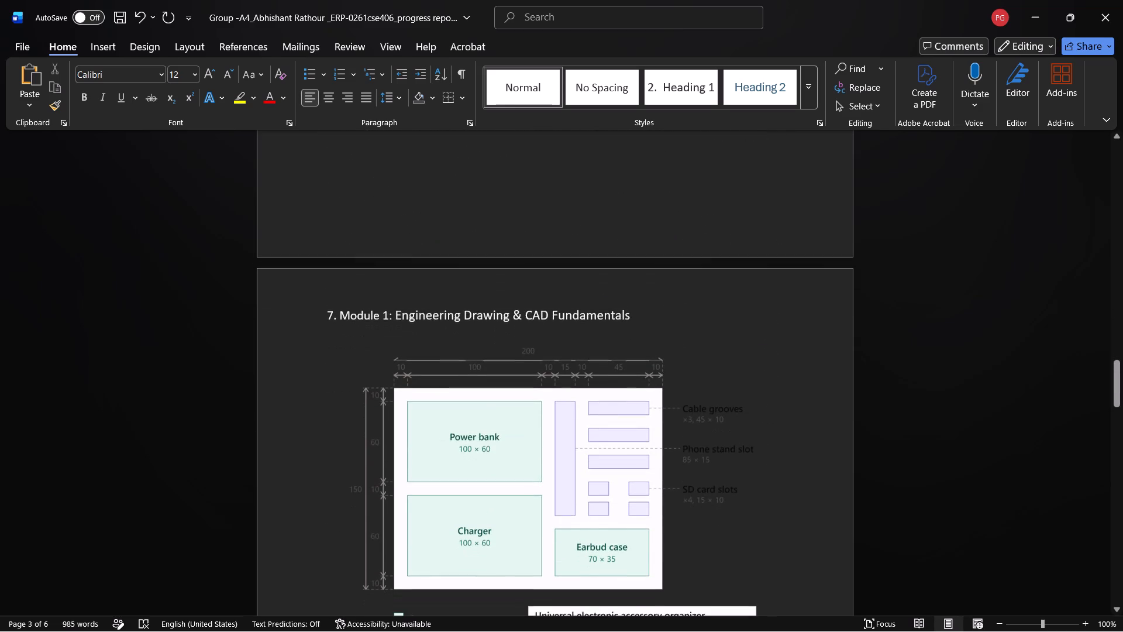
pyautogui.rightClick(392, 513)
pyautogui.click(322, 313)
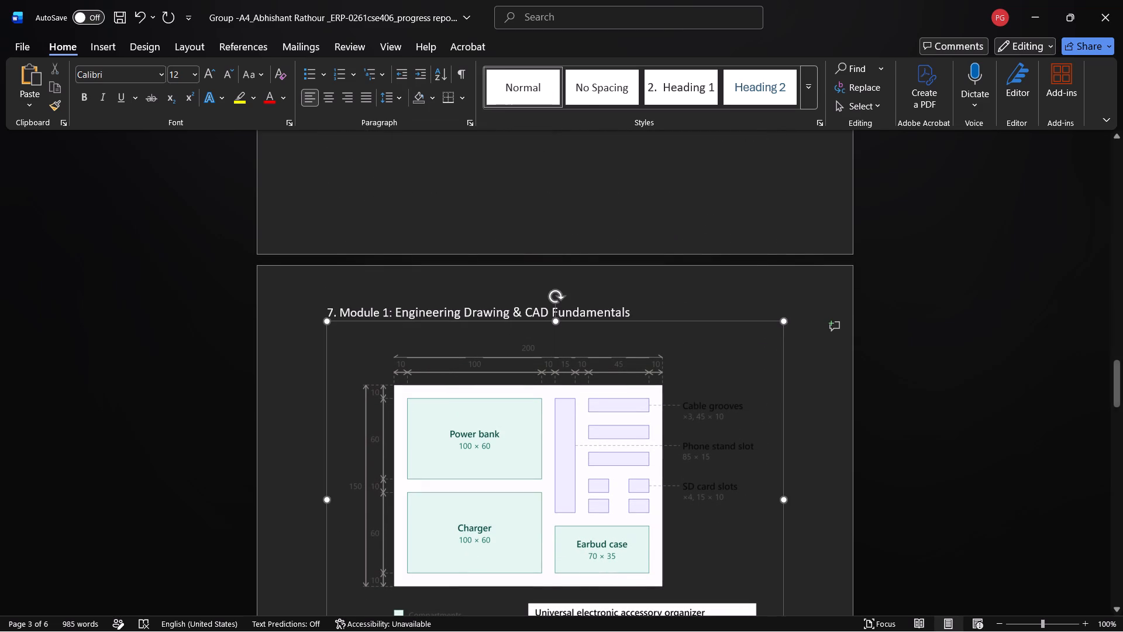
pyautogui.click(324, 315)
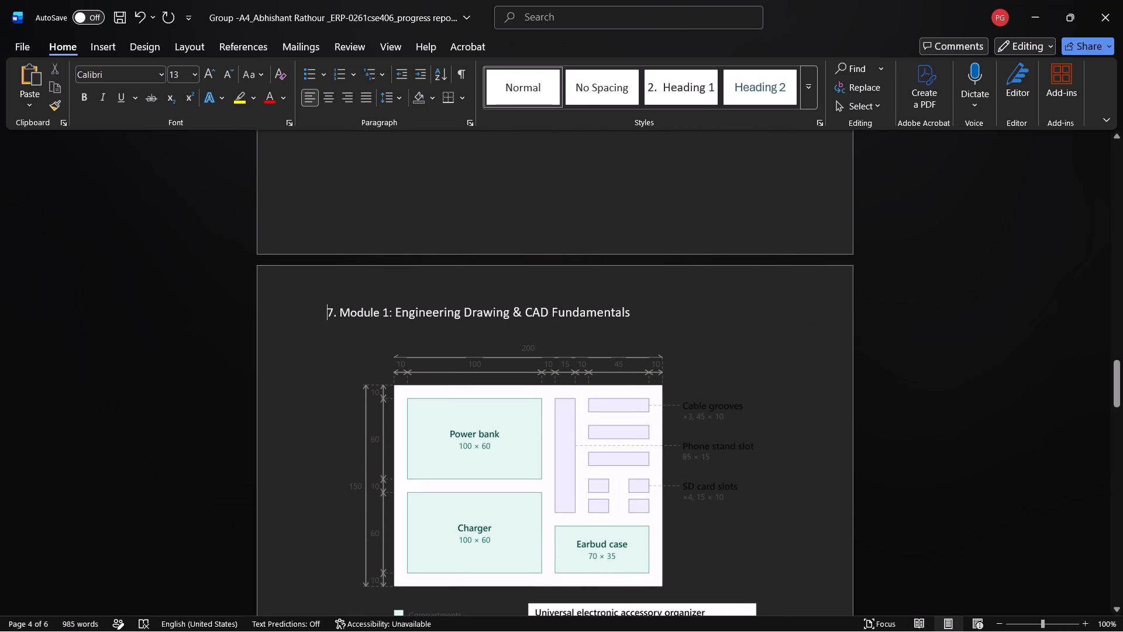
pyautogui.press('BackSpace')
# Copy the entire heading line "7. Module 1: Engineering Drawing & CAD Fundamentals".
pyautogui.click(632, 315)
pyautogui.hotkey('ctrl', 'a')
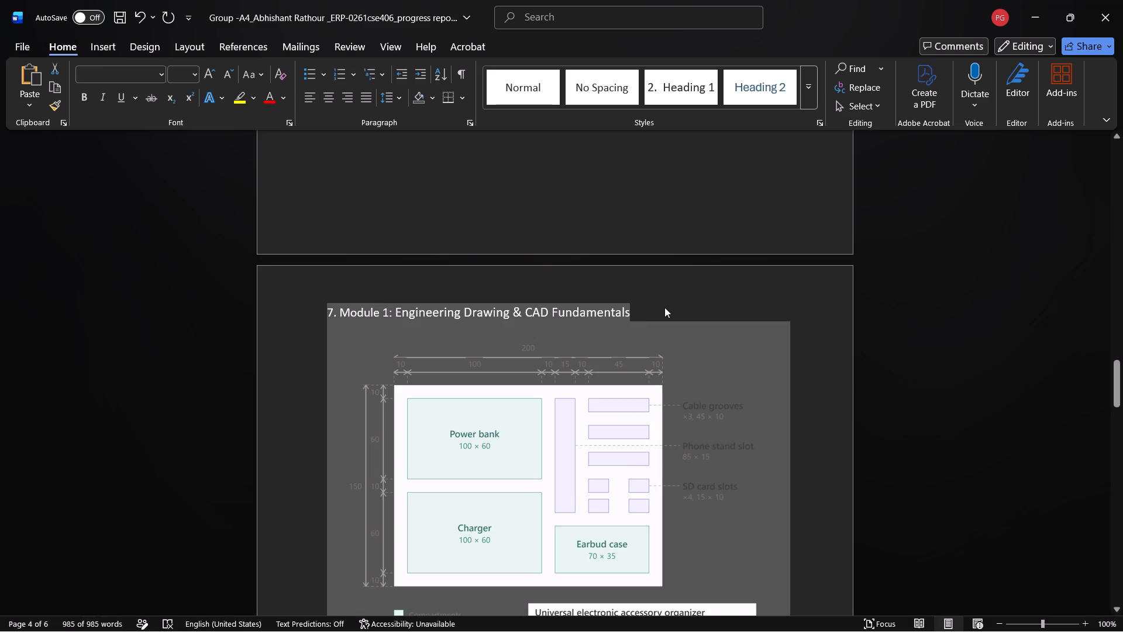
pyautogui.click(664, 307)
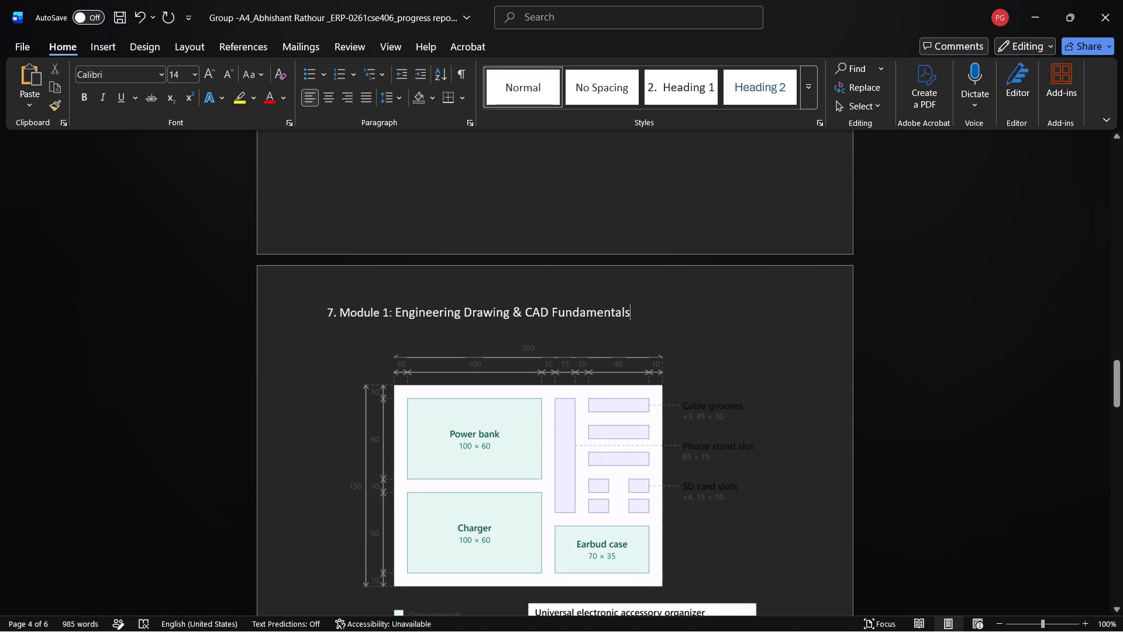
pyautogui.hotkey('ctrl', 'shift', 'Left')
pyautogui.hotkey('ctrl', 'shift', 'Left')
pyautogui.hotkey('ctrl', 'shift', 'Left')
pyautogui.hotkey('ctrl', 'shift', 'Left')
pyautogui.hotkey('ctrl', 'shift', 'Left')
pyautogui.hotkey('ctrl', 'shift', 'Left')
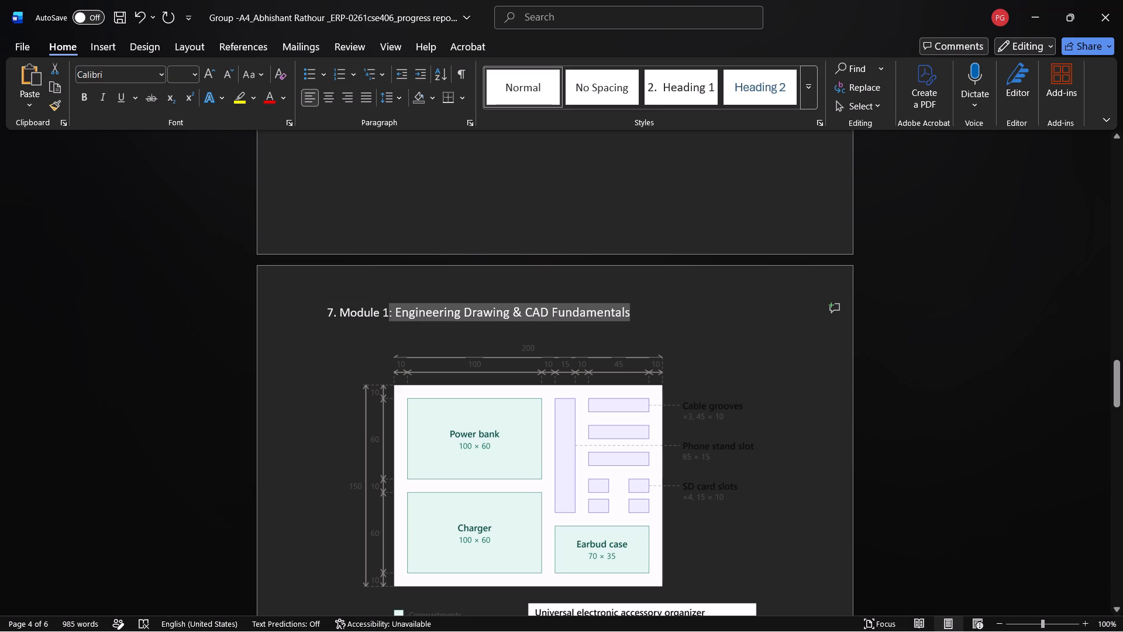
pyautogui.hotkey('ctrl', 'shift', 'Left')
pyautogui.hotkey('ctrl', 'shift', 'Left')
pyautogui.hotkey('ctrl', 'shift', 'Left')
pyautogui.hotkey('ctrl', 'shift', 'Left')
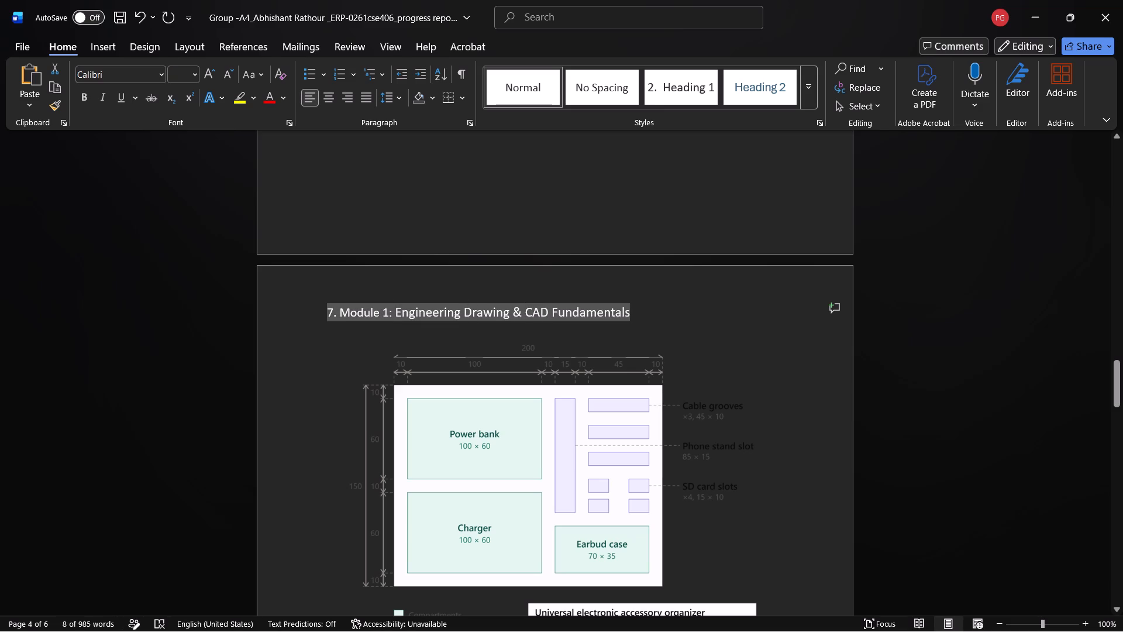
pyautogui.hotkey('ctrl', 'c')
# Delete the whole Module 1 heading line from above the organizer picture.
pyautogui.click(646, 305)
pyautogui.press('BackSpace')
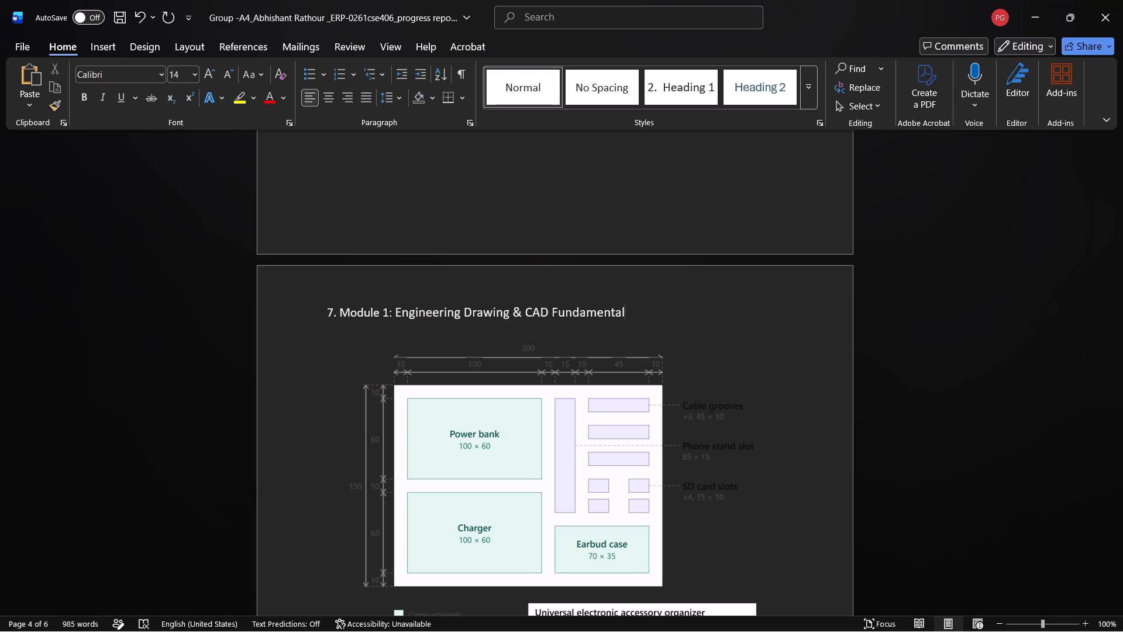
pyautogui.hotkey('ctrl', 'shift', 'Left')
pyautogui.hotkey('ctrl', 'shift', 'Left')
pyautogui.hotkey('ctrl', 'shift', 'Left')
pyautogui.hotkey('ctrl', 'shift', 'Left')
pyautogui.hotkey('ctrl', 'shift', 'Left')
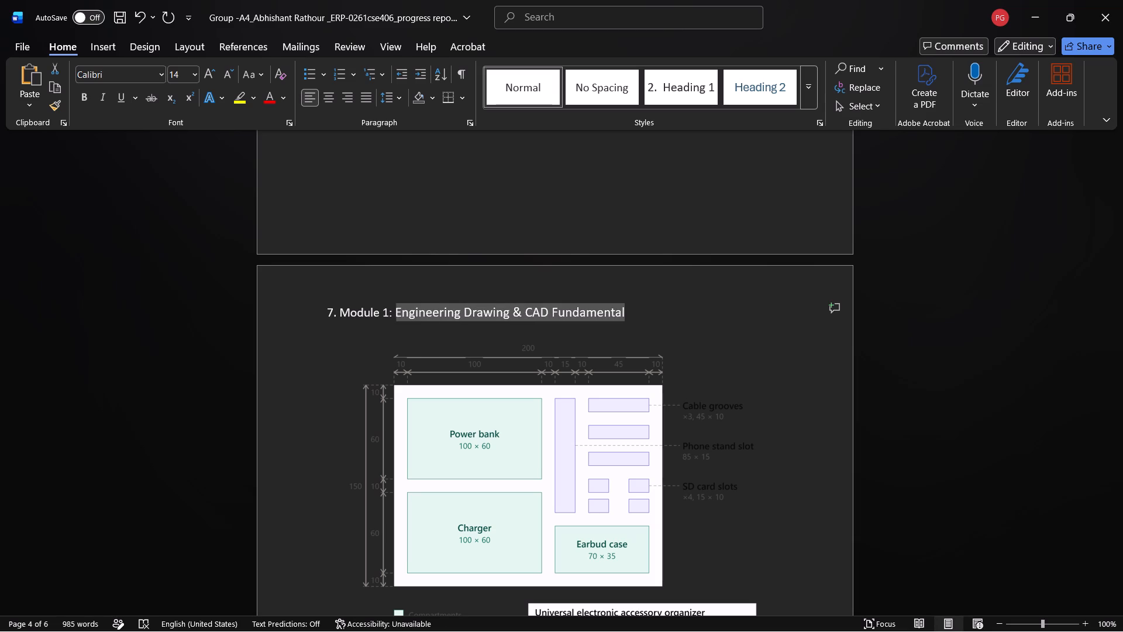
pyautogui.hotkey('ctrl', 'shift', 'Left')
pyautogui.hotkey('ctrl', 'shift', 'Left')
pyautogui.hotkey('ctrl', 'shift', 'Left')
pyautogui.hotkey('ctrl', 'shift', 'Left')
pyautogui.hotkey('ctrl', 'shift', 'Left')
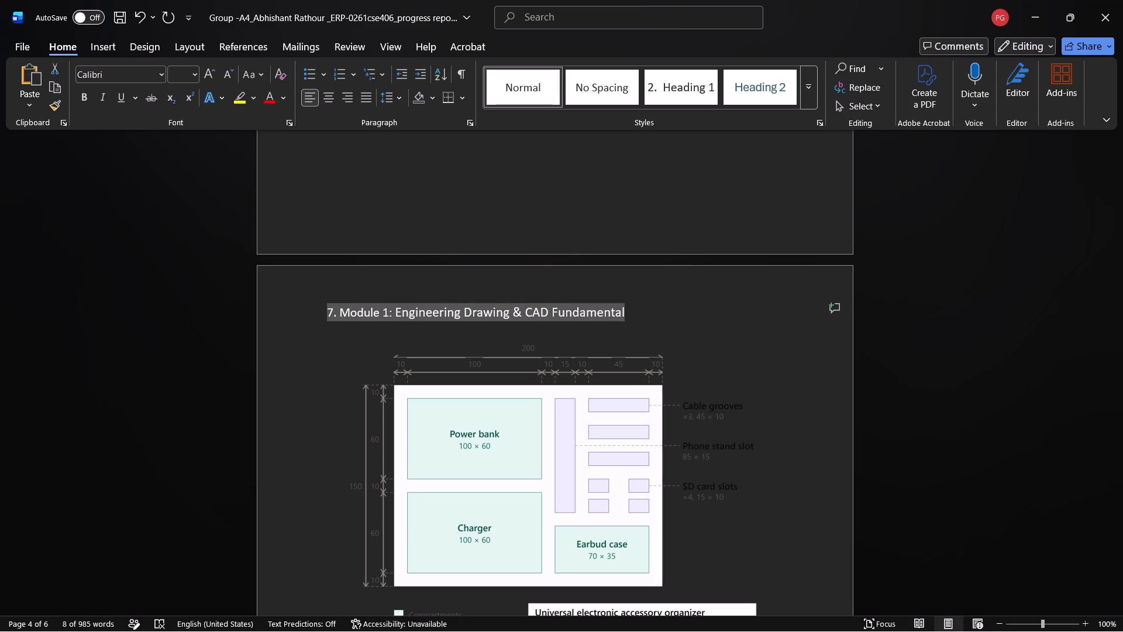
pyautogui.press('BackSpace')
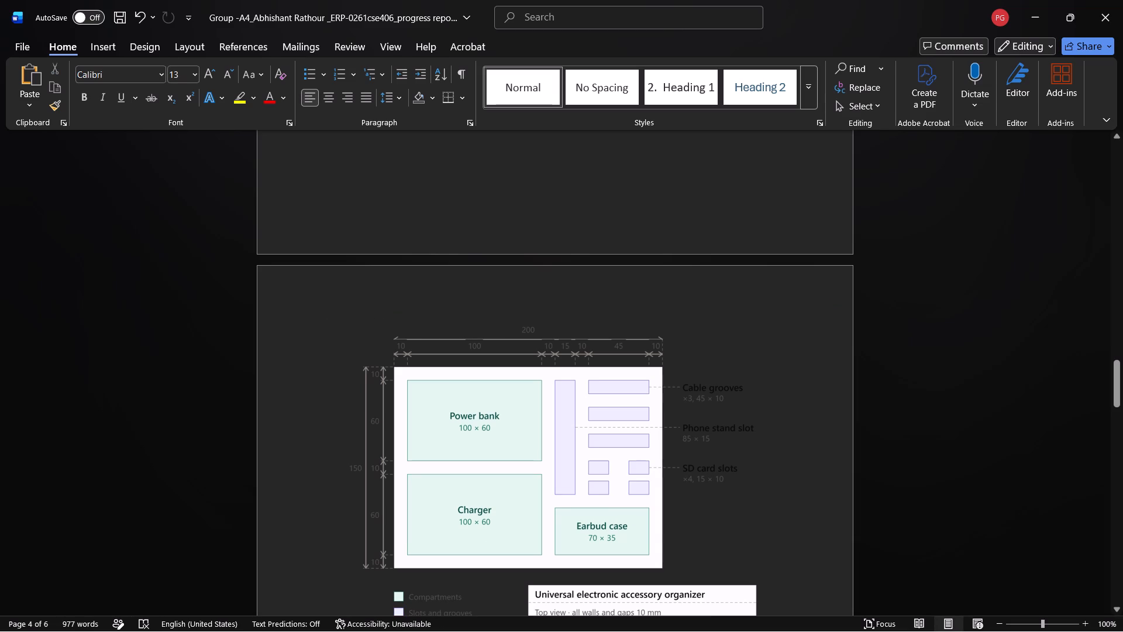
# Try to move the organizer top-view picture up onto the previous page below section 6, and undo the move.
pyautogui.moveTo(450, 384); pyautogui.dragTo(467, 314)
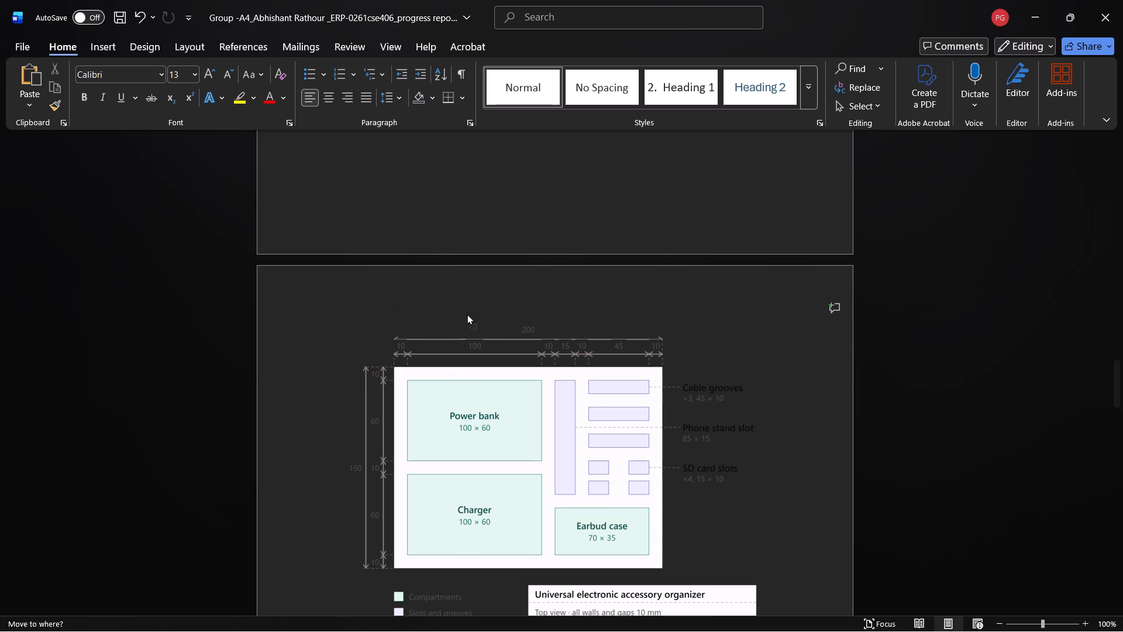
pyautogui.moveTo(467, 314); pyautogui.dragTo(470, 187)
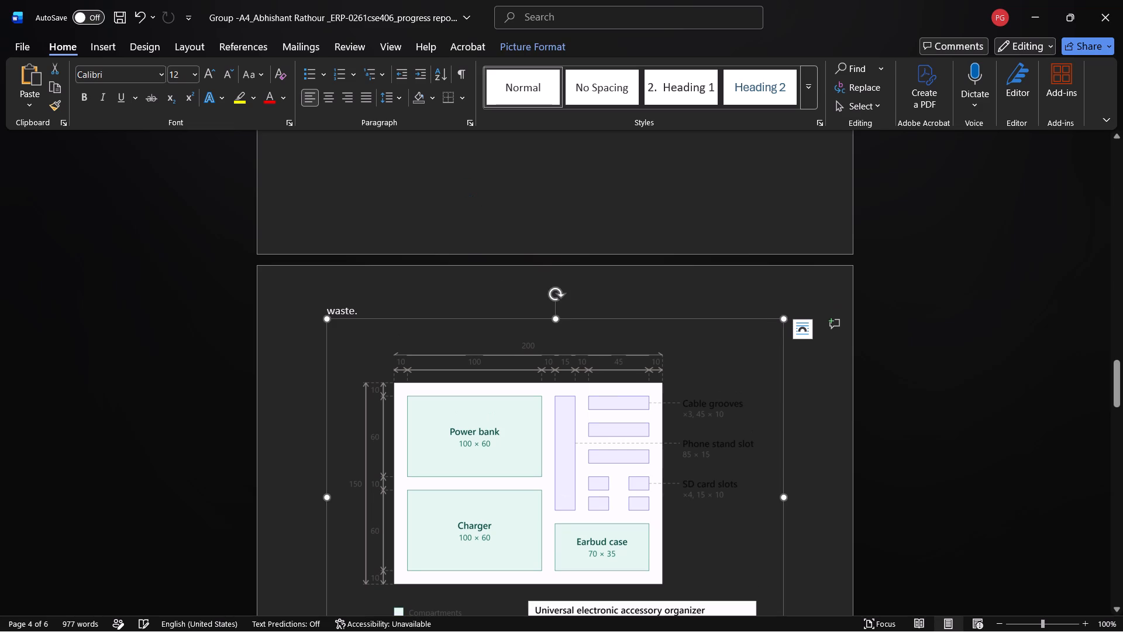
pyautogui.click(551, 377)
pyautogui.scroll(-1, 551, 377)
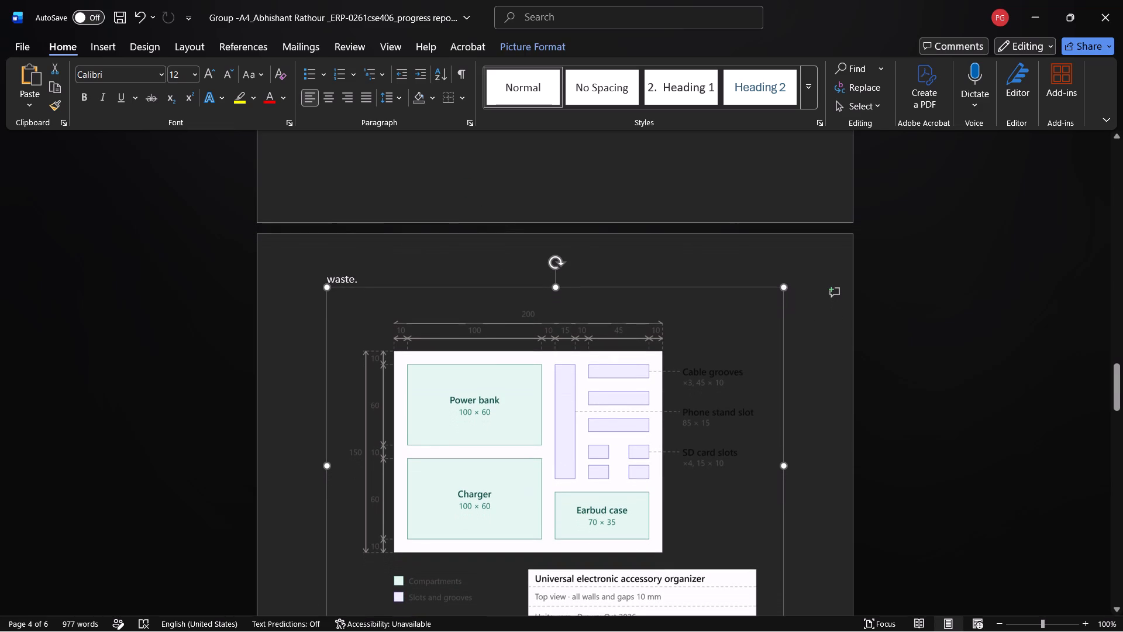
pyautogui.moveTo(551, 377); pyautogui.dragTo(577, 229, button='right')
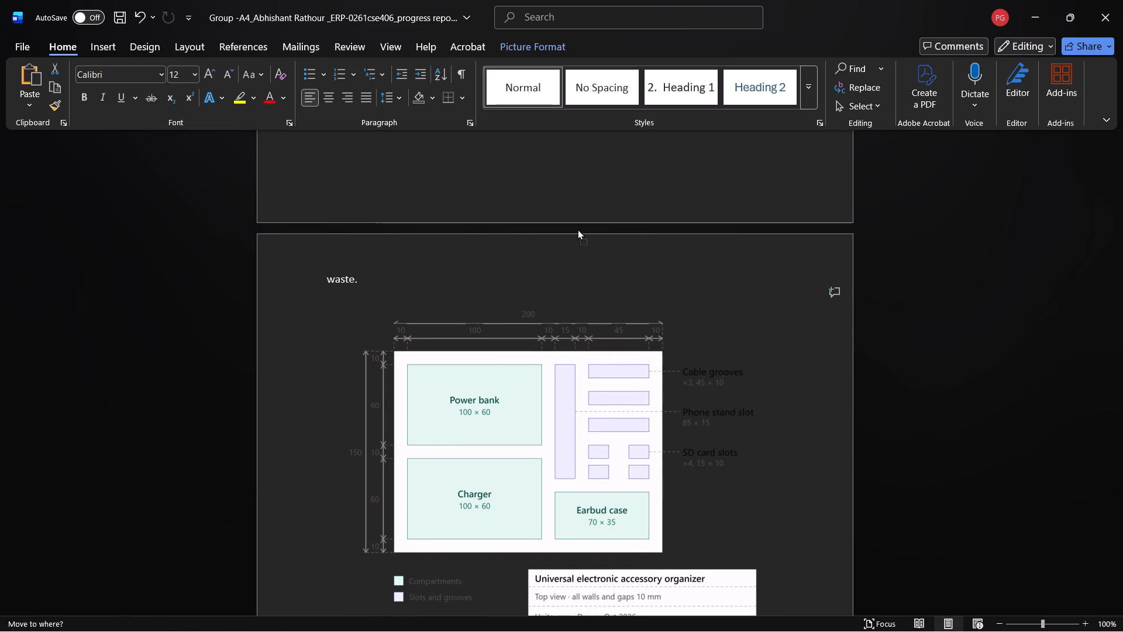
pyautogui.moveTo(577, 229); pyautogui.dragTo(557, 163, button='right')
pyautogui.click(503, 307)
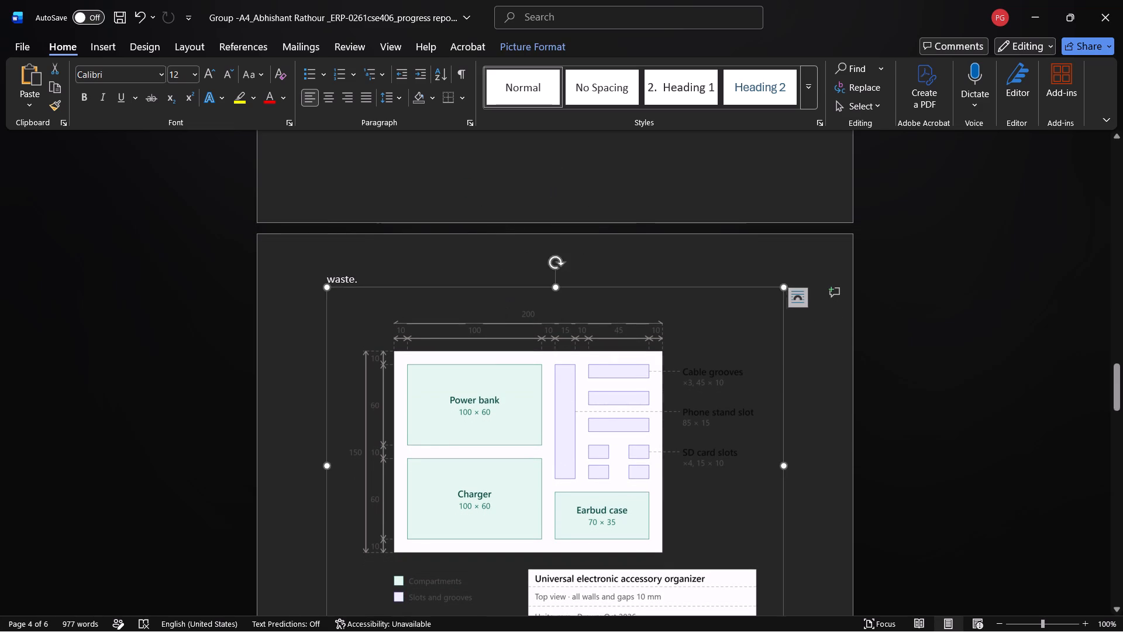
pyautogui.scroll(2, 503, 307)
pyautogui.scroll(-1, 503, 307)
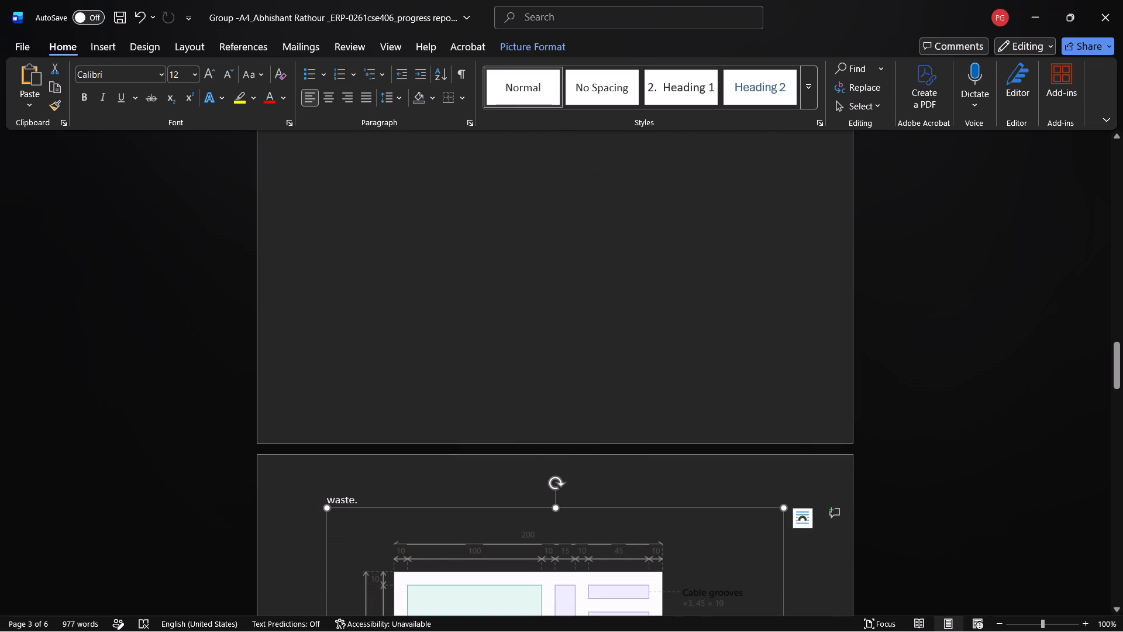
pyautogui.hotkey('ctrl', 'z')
# Shrink the organizer picture's height to about two-thirds so it fits on the page below the section 6 text.
pyautogui.scroll(2, 495, 438)
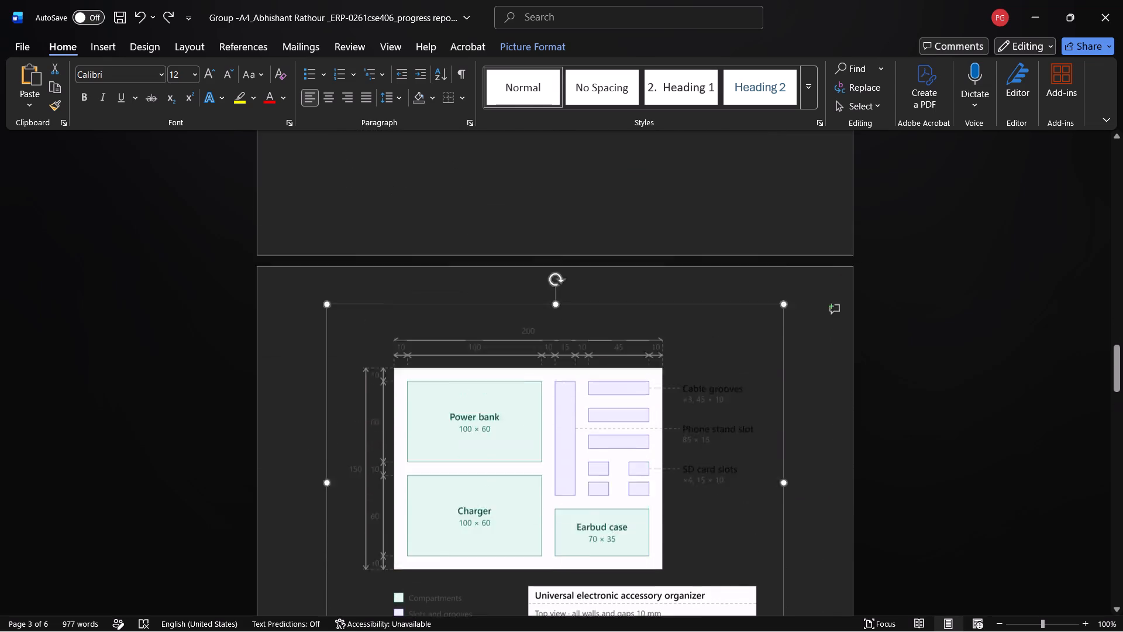
pyautogui.scroll(1, 495, 438)
pyautogui.scroll(-1, 495, 438)
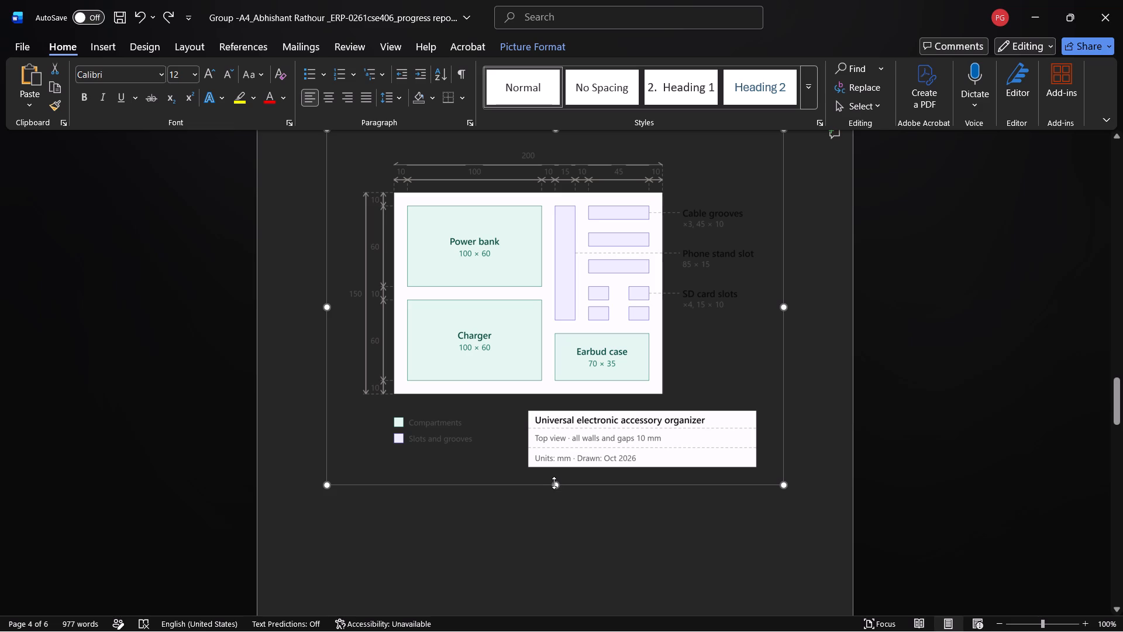
pyautogui.moveTo(554, 483); pyautogui.dragTo(556, 394)
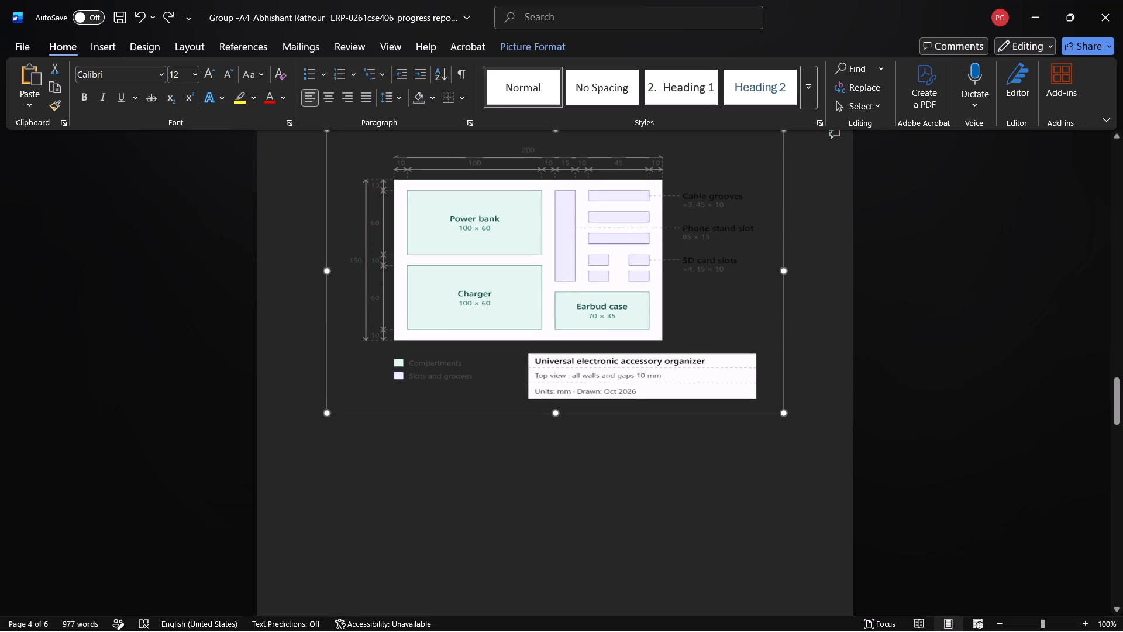
pyautogui.moveTo(556, 394); pyautogui.dragTo(556, 356)
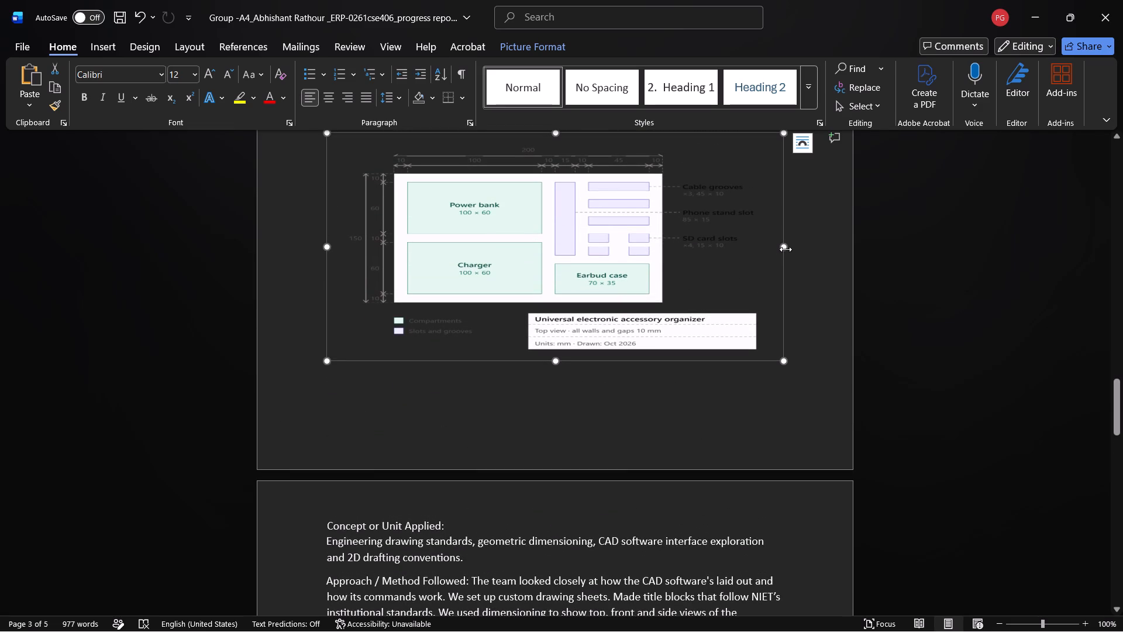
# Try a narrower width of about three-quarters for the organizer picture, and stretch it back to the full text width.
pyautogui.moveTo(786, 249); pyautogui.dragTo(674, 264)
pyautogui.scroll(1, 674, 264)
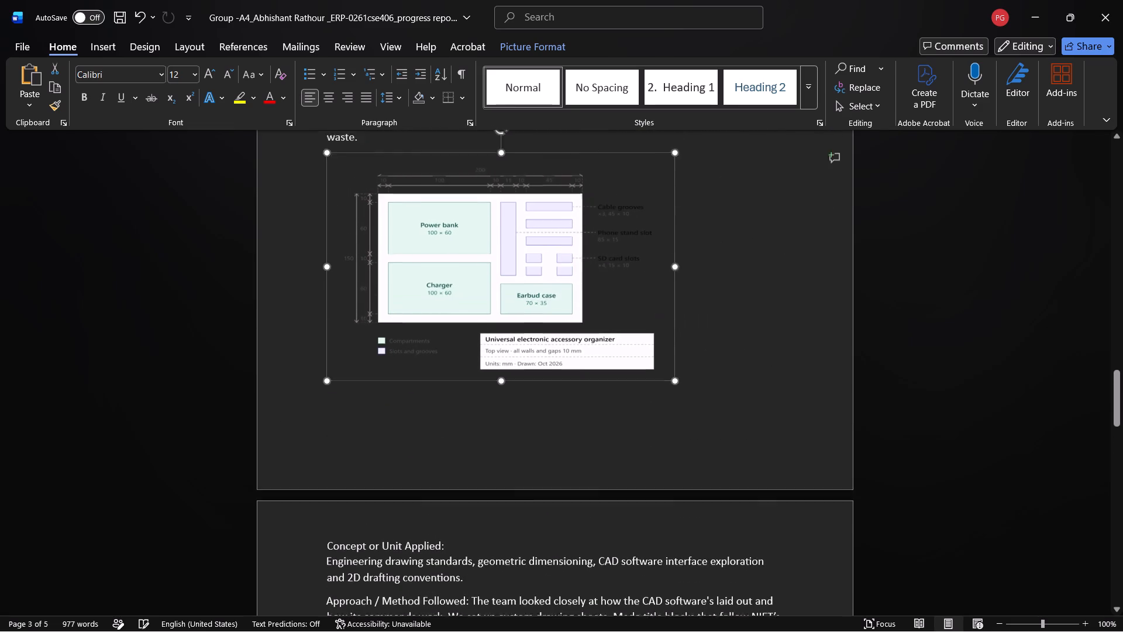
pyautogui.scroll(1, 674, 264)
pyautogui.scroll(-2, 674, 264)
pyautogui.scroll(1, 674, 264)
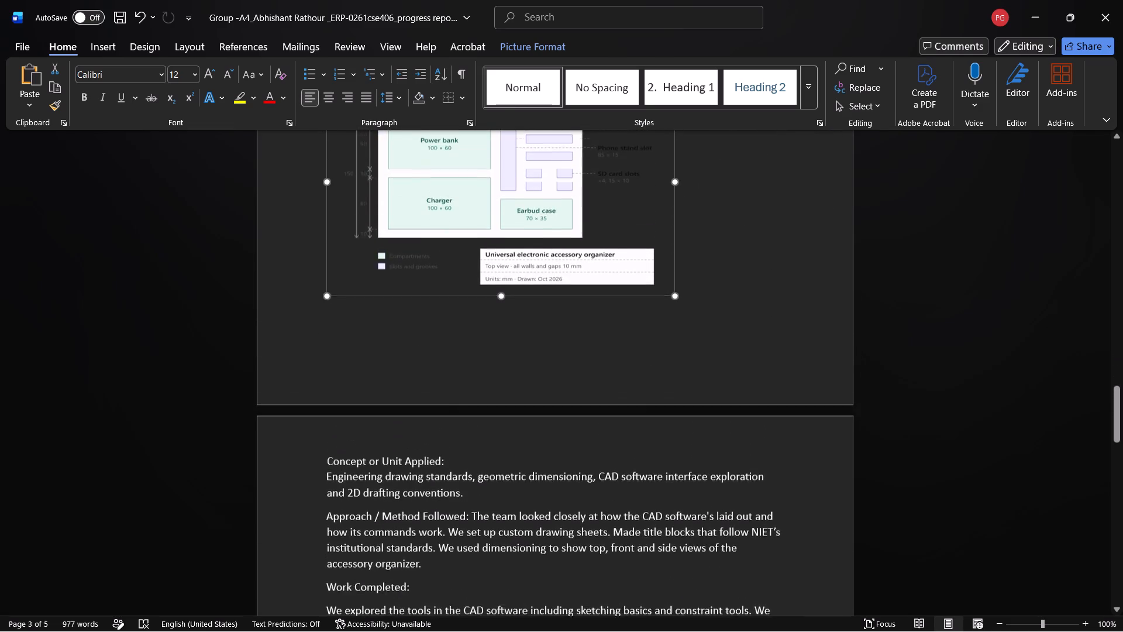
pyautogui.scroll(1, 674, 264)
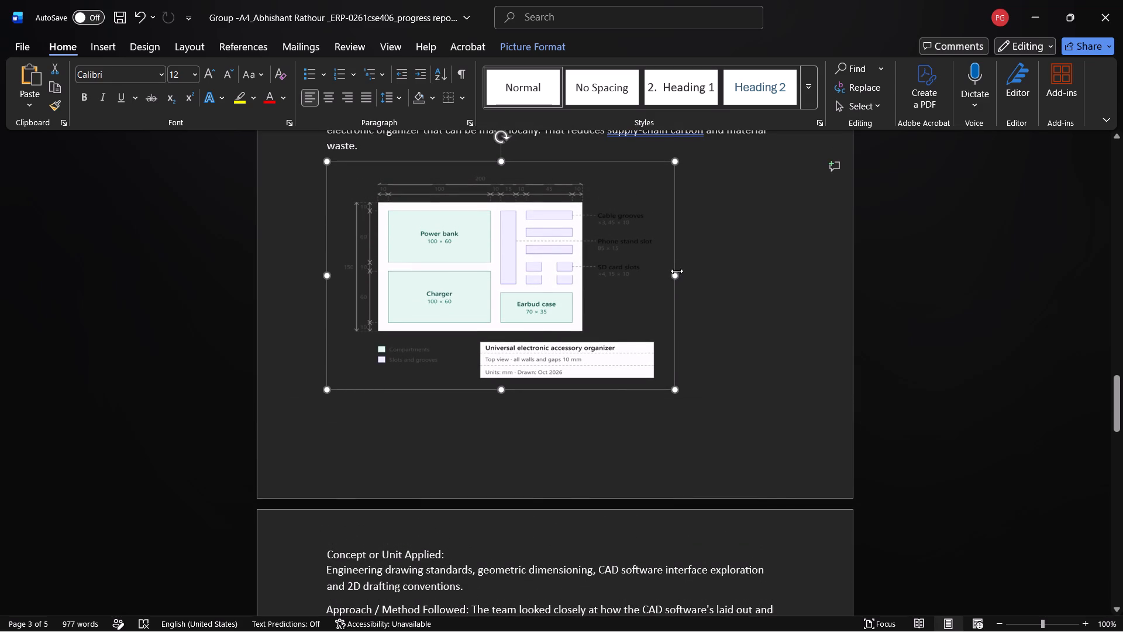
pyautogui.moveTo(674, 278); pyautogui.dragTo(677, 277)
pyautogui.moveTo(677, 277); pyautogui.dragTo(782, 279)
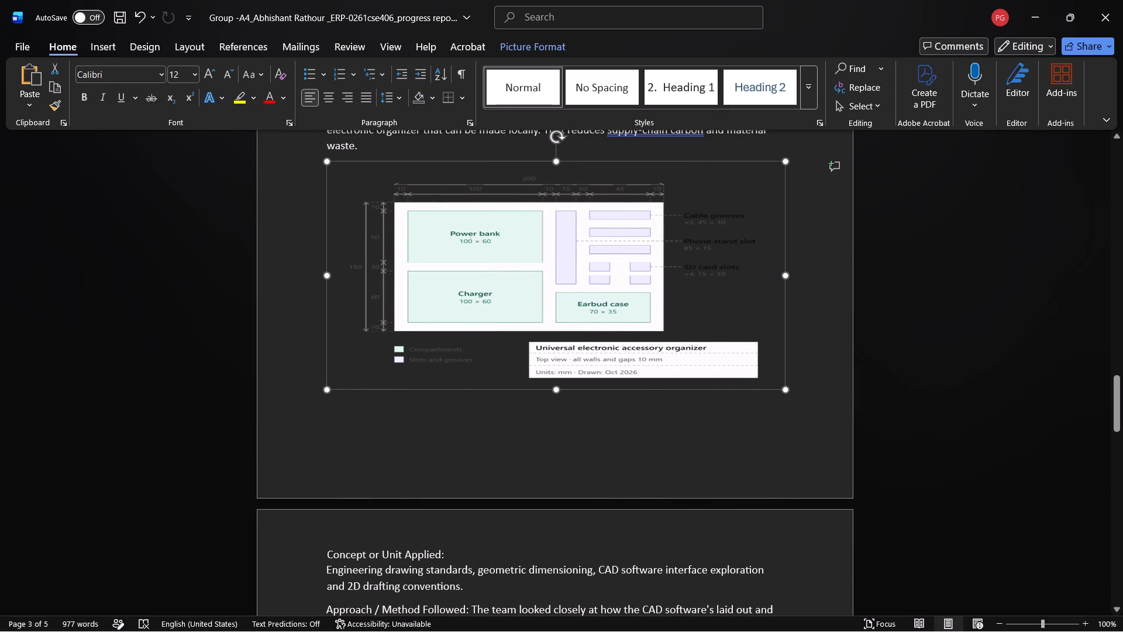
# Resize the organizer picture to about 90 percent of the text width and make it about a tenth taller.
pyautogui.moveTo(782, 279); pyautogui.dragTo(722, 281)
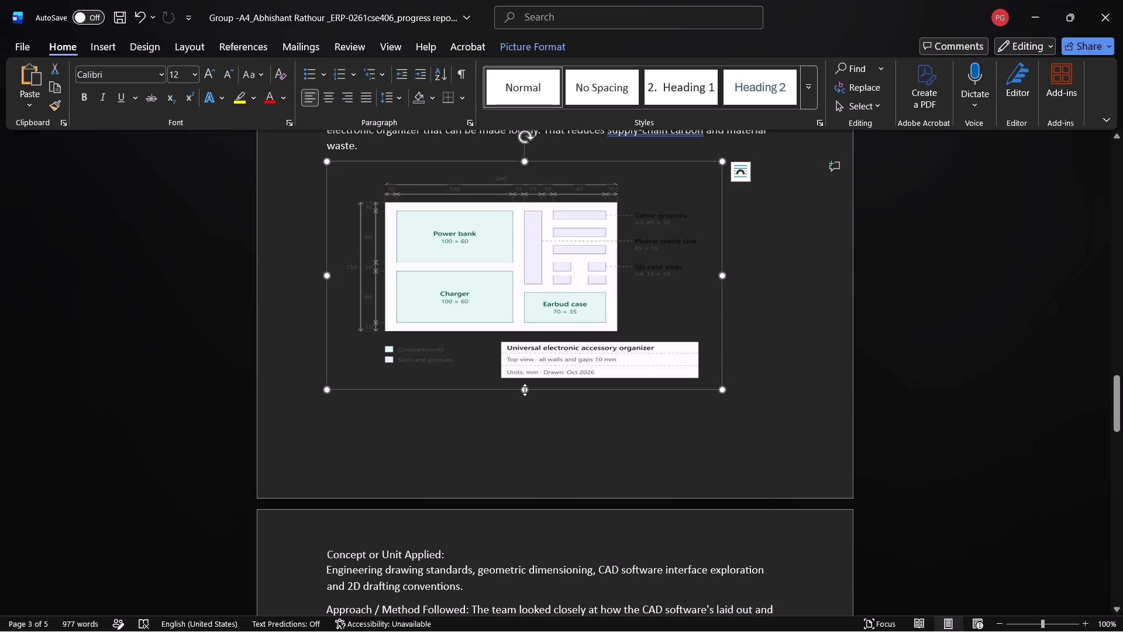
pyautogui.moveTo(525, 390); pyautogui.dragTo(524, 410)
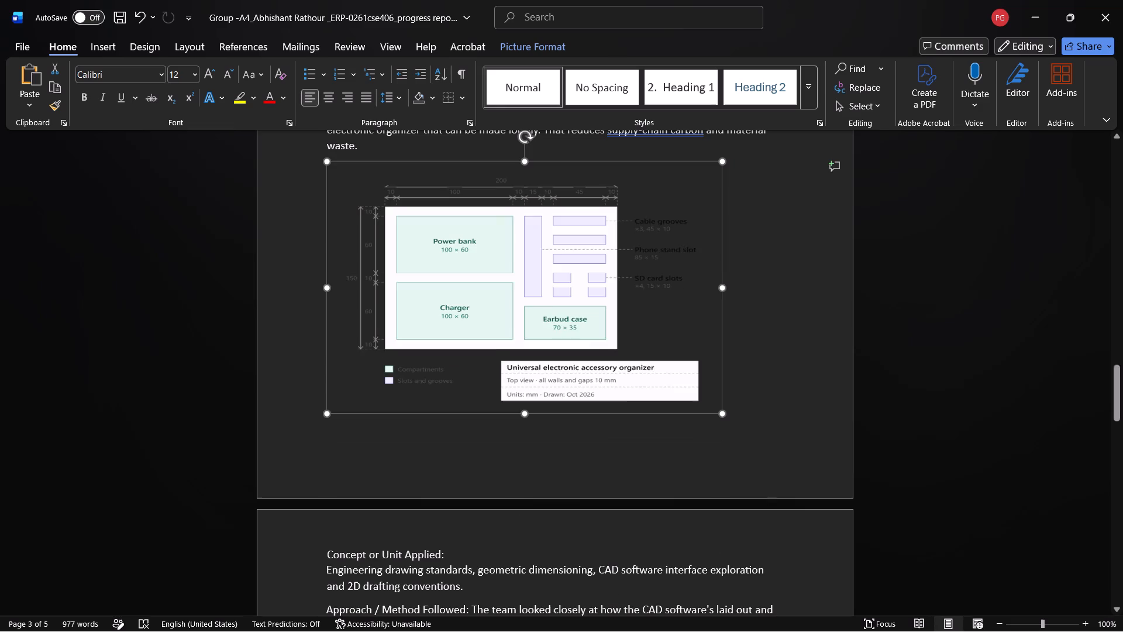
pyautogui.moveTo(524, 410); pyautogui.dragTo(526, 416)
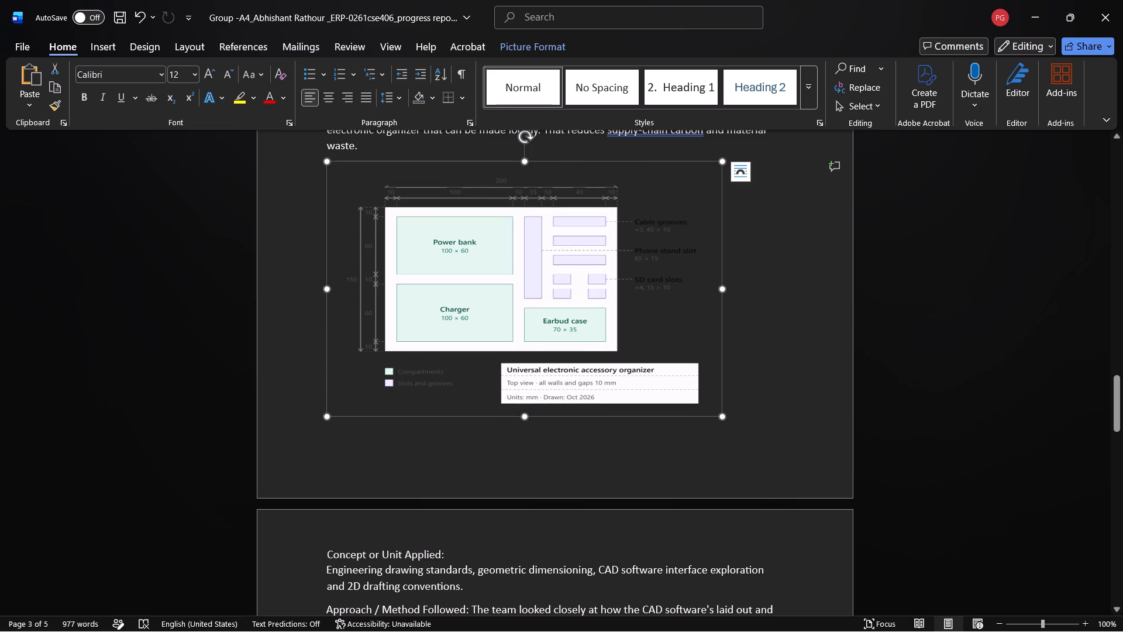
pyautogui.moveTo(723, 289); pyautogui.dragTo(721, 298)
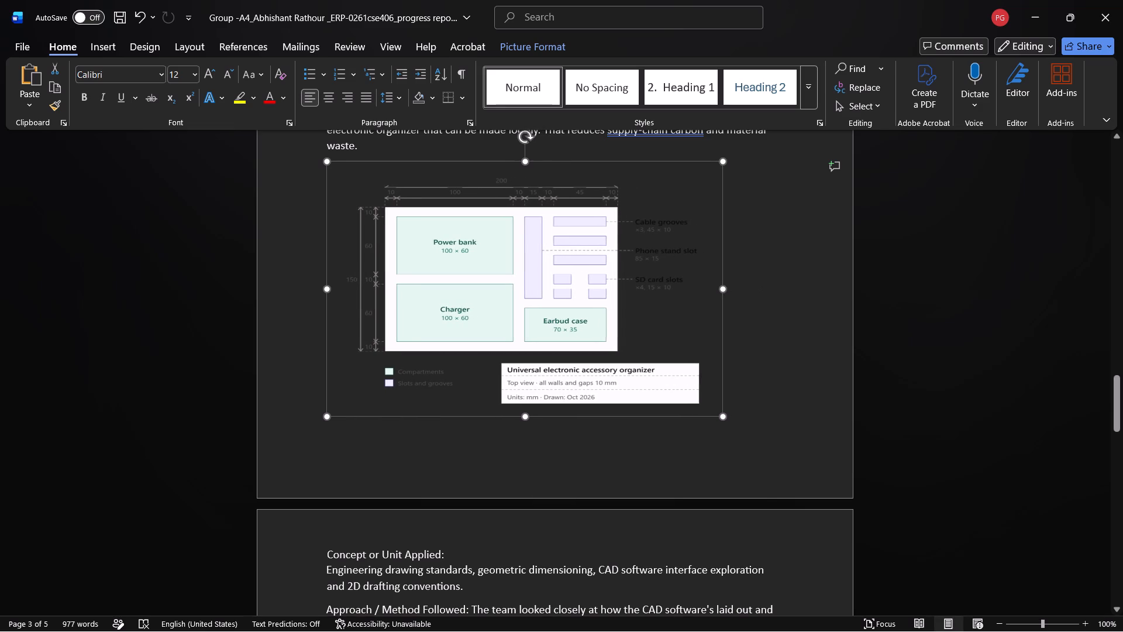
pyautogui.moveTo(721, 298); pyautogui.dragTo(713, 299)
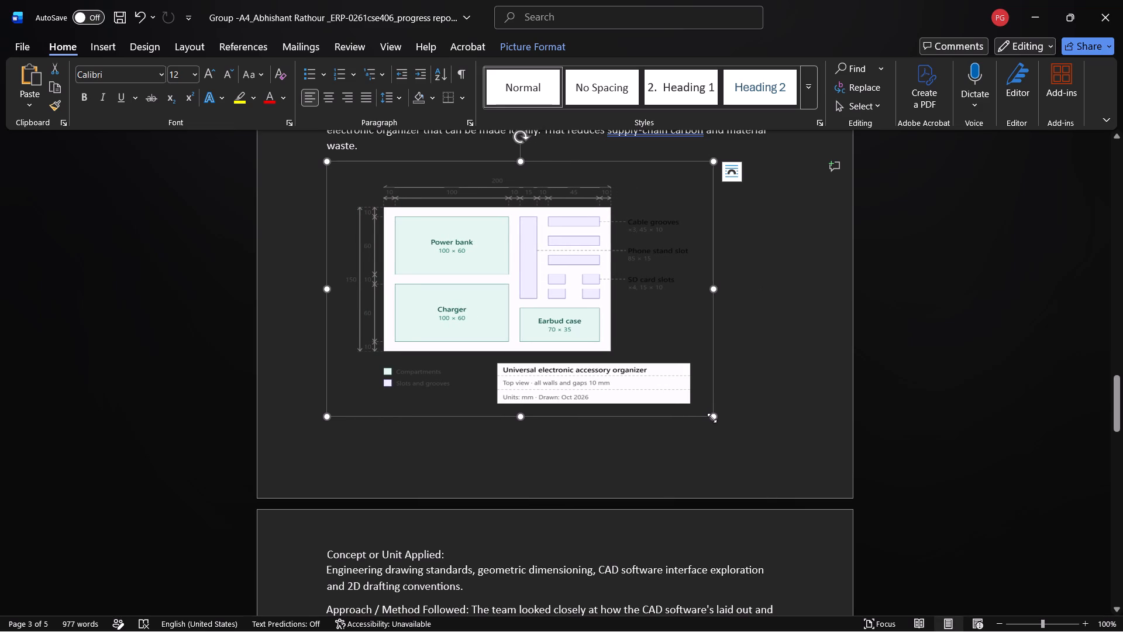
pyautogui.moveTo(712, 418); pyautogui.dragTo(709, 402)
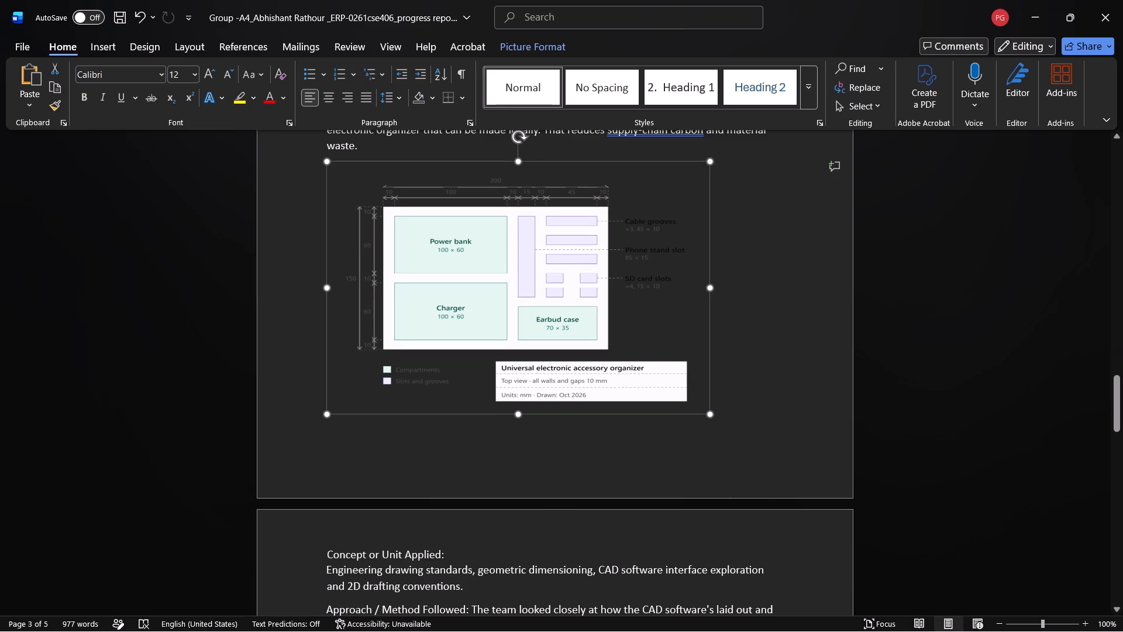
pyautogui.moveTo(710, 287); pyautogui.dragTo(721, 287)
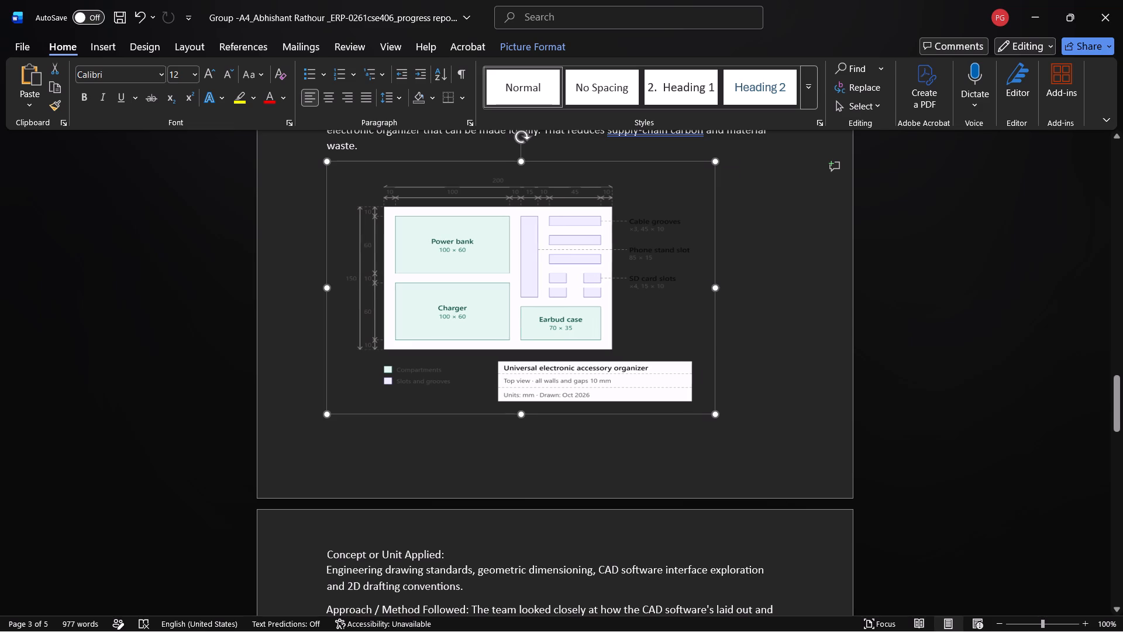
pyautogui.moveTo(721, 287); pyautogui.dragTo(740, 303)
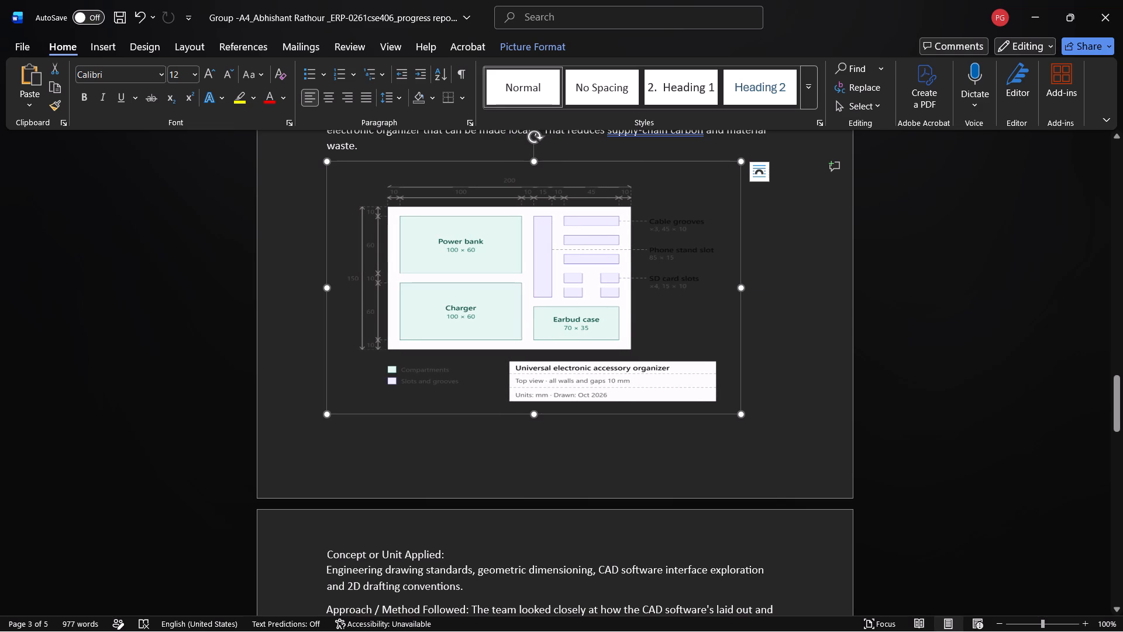
# Paste the heading "7. Module 1: Engineering Drawing & CAD Fundamentals" on a new line after the section 6 paragraph ending in "waste.".
pyautogui.hscroll(1, 570, 343)
pyautogui.click(439, 480)
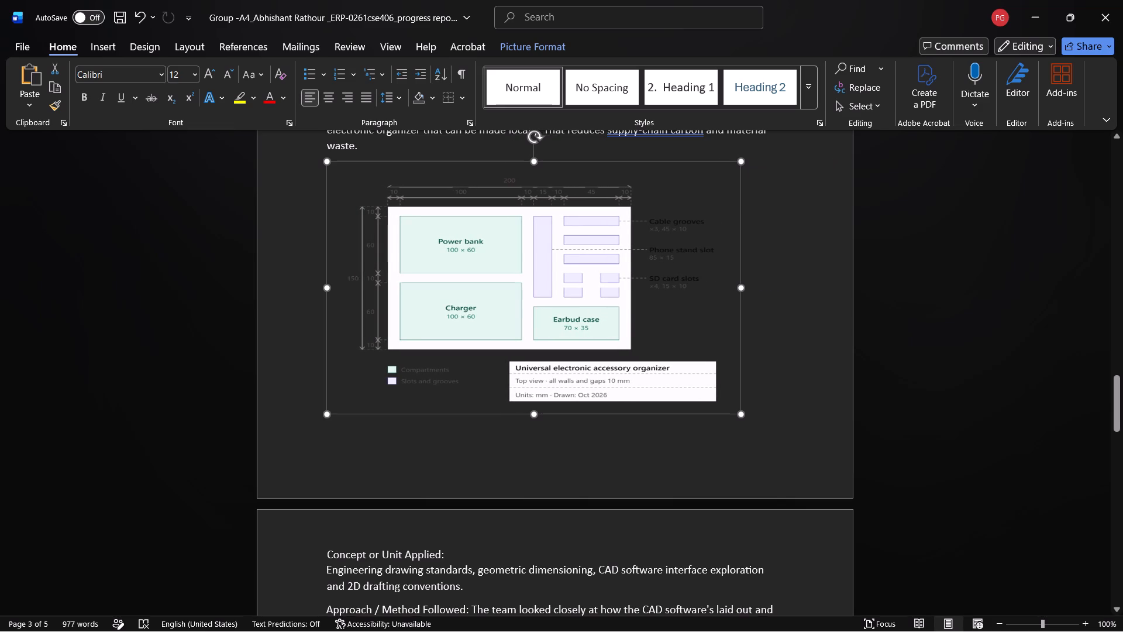
pyautogui.click(416, 423)
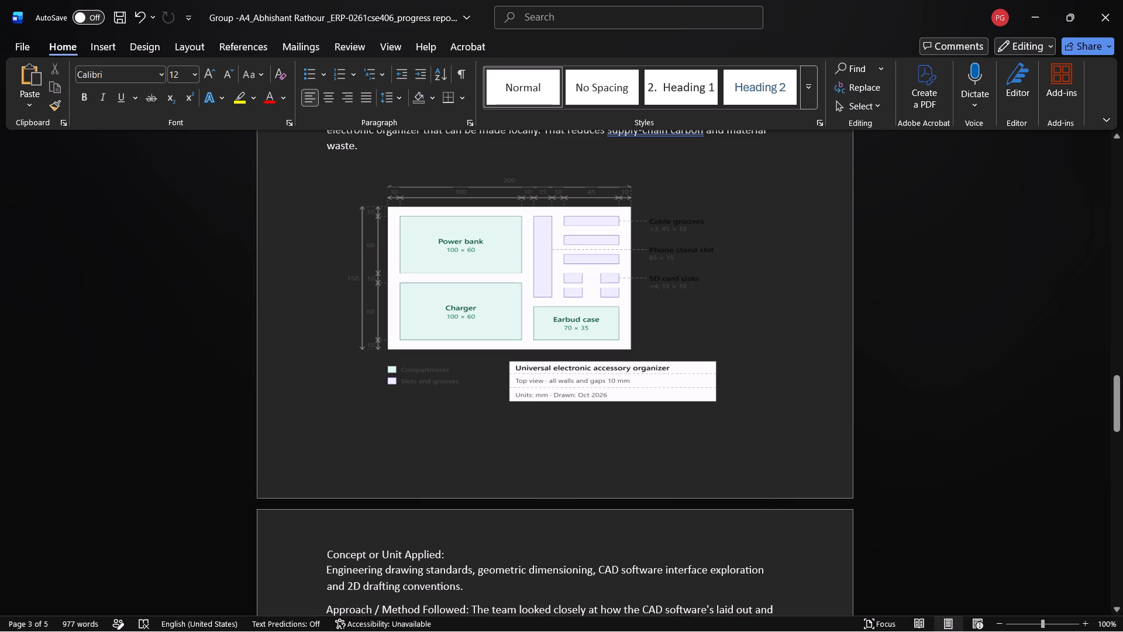
pyautogui.click(369, 150)
pyautogui.press('Return')
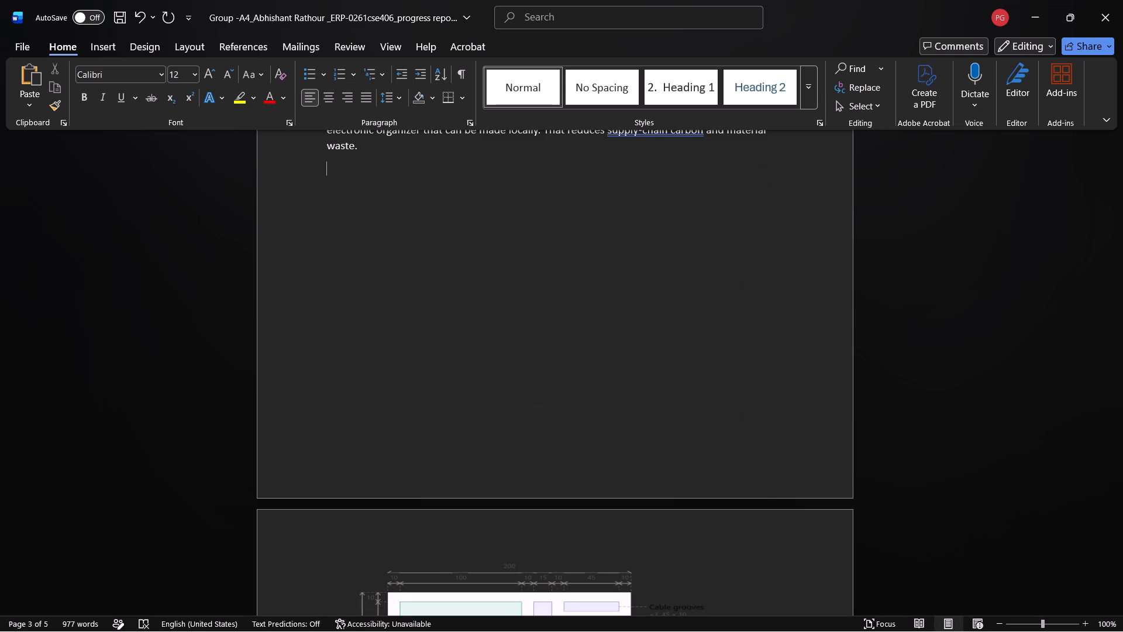
pyautogui.hotkey('ctrl', 'v')
# Format the pasted Module 1 heading line in bold Times New Roman.
pyautogui.tripleClick(369, 150)
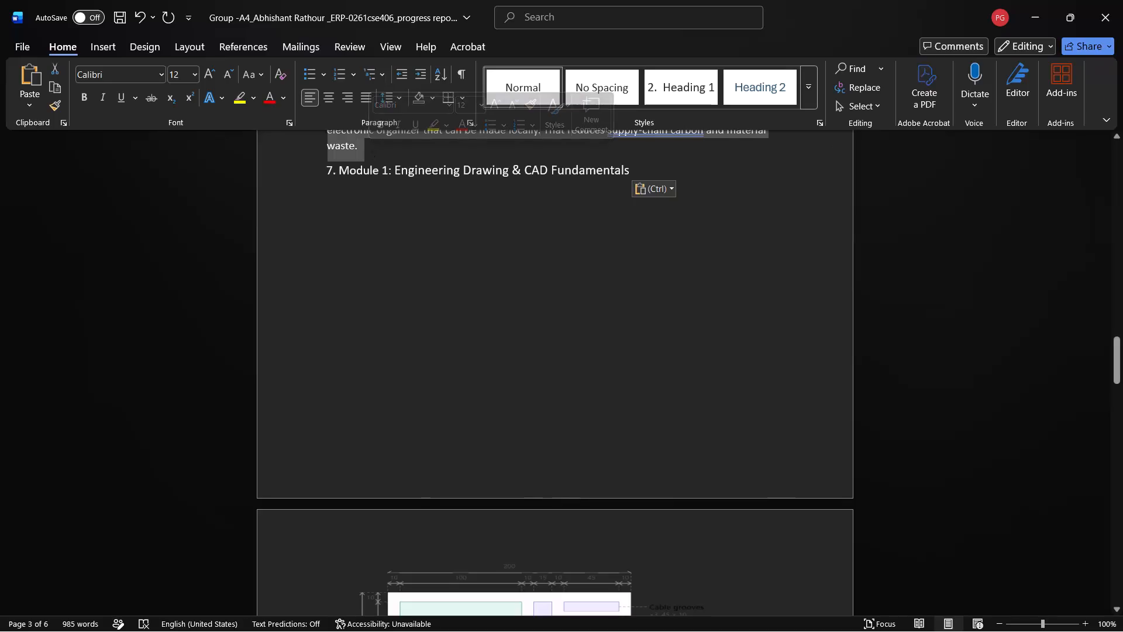
pyautogui.click(391, 162)
pyautogui.tripleClick(398, 170)
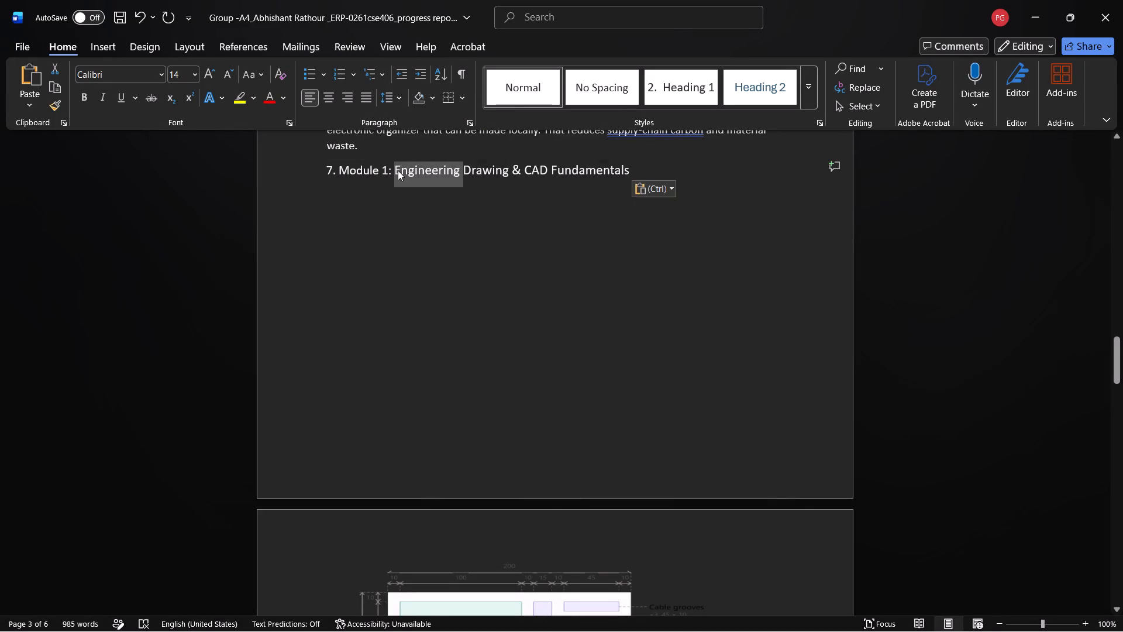
pyautogui.click(119, 70)
pyautogui.press('BackSpace')
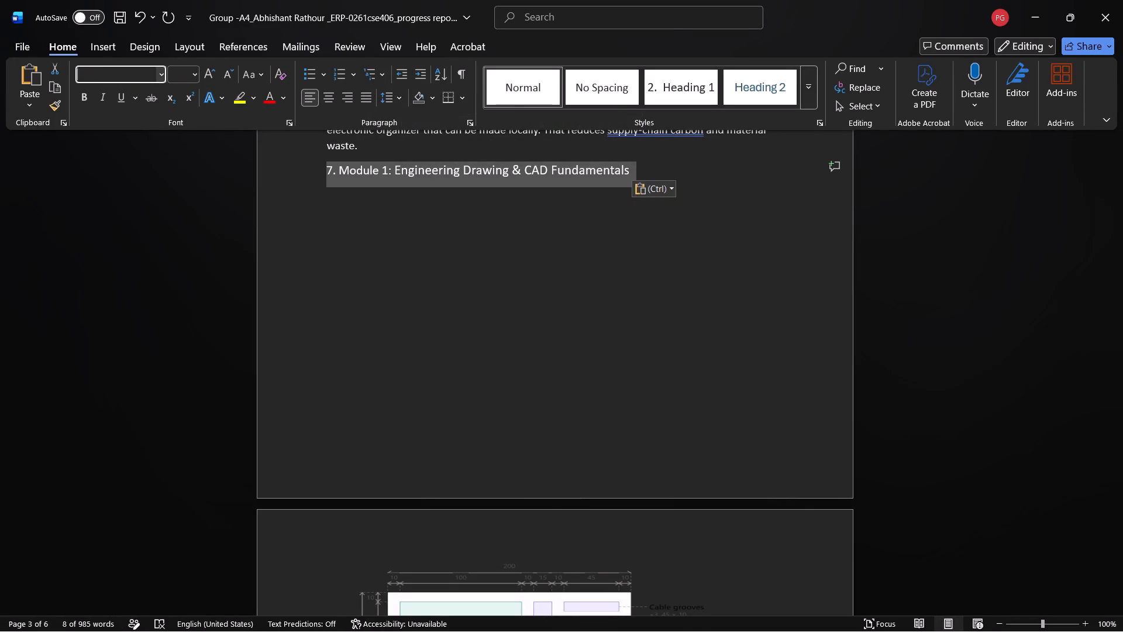
pyautogui.press('t')
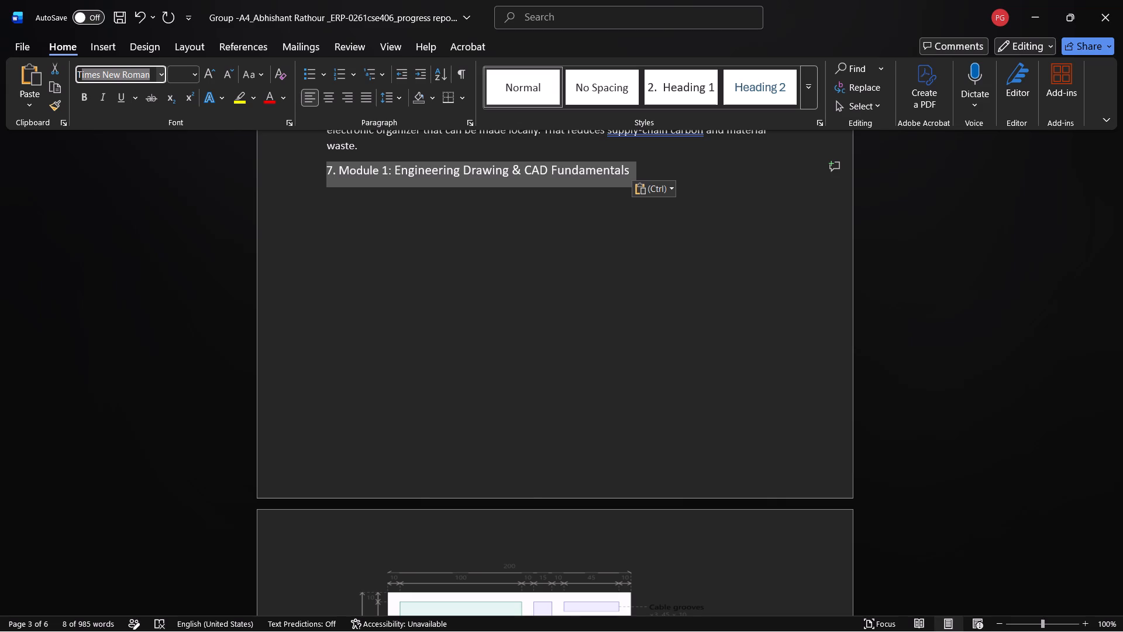
pyautogui.press('Return')
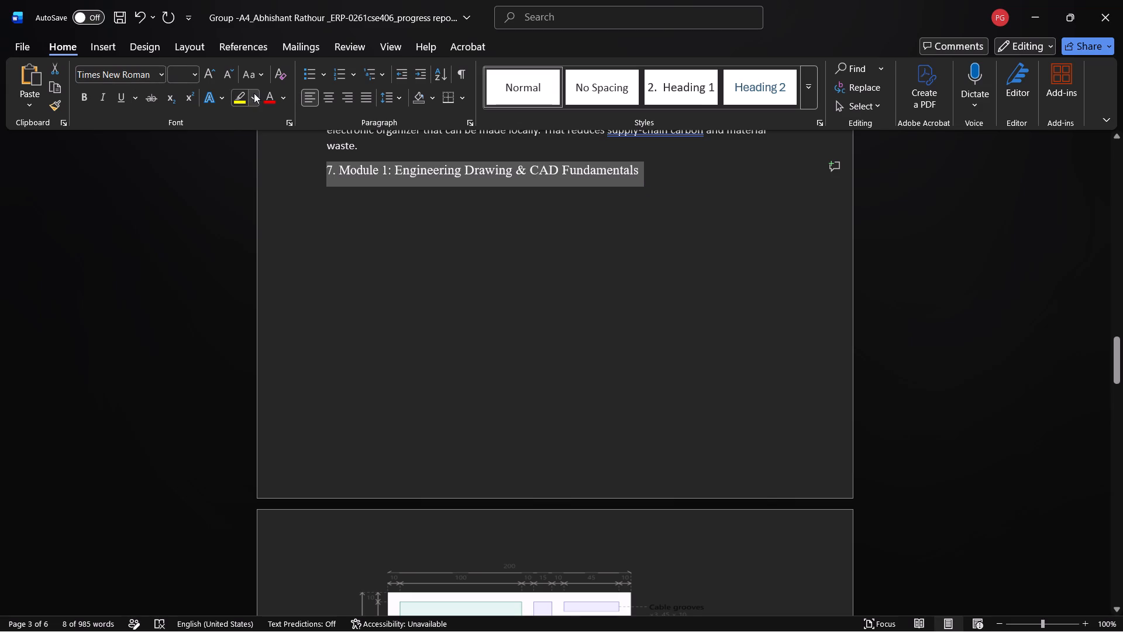
pyautogui.click(80, 91)
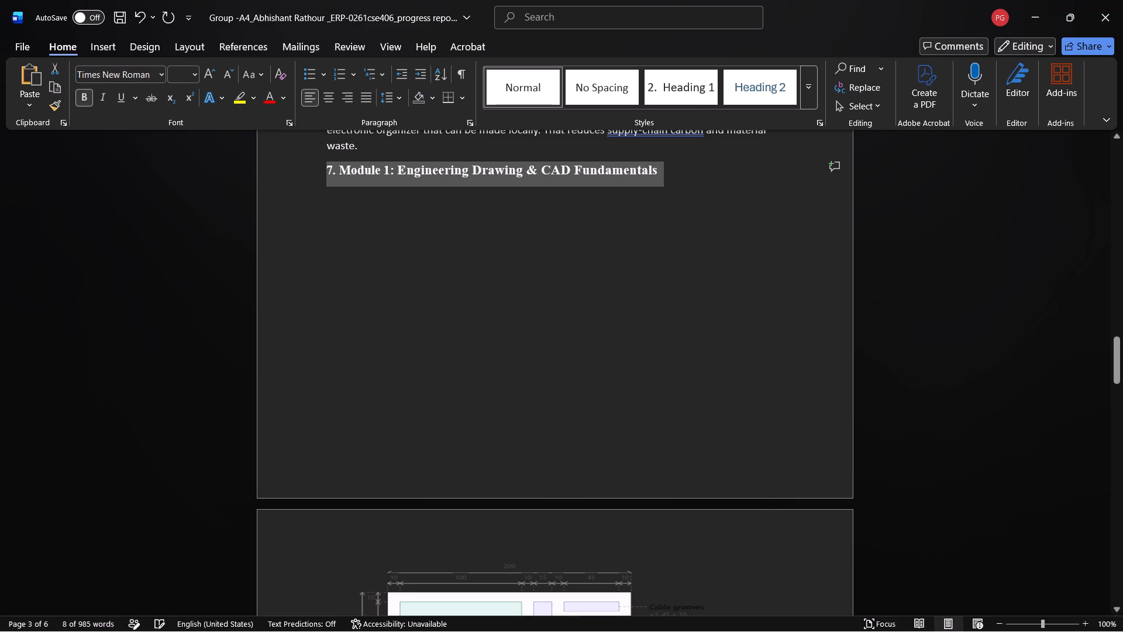
# Reduce the organizer picture's height by about a tenth to fit below the Module 1 heading, and widen it to nearly the full text width.
pyautogui.scroll(-1, 390, 493)
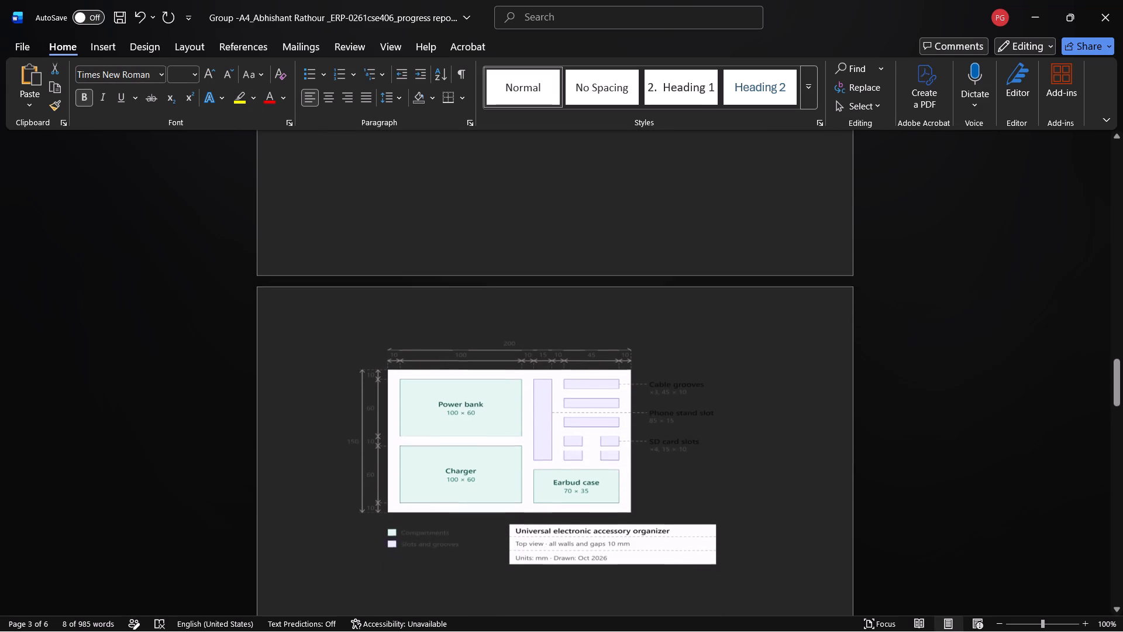
pyautogui.scroll(-1, 390, 493)
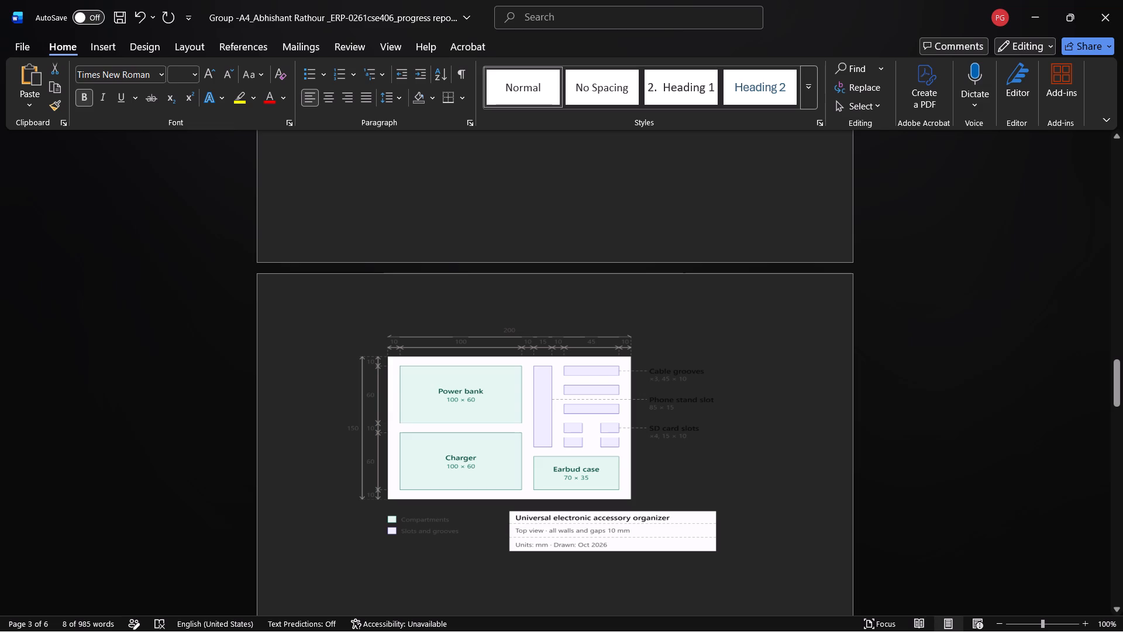
pyautogui.click(500, 538)
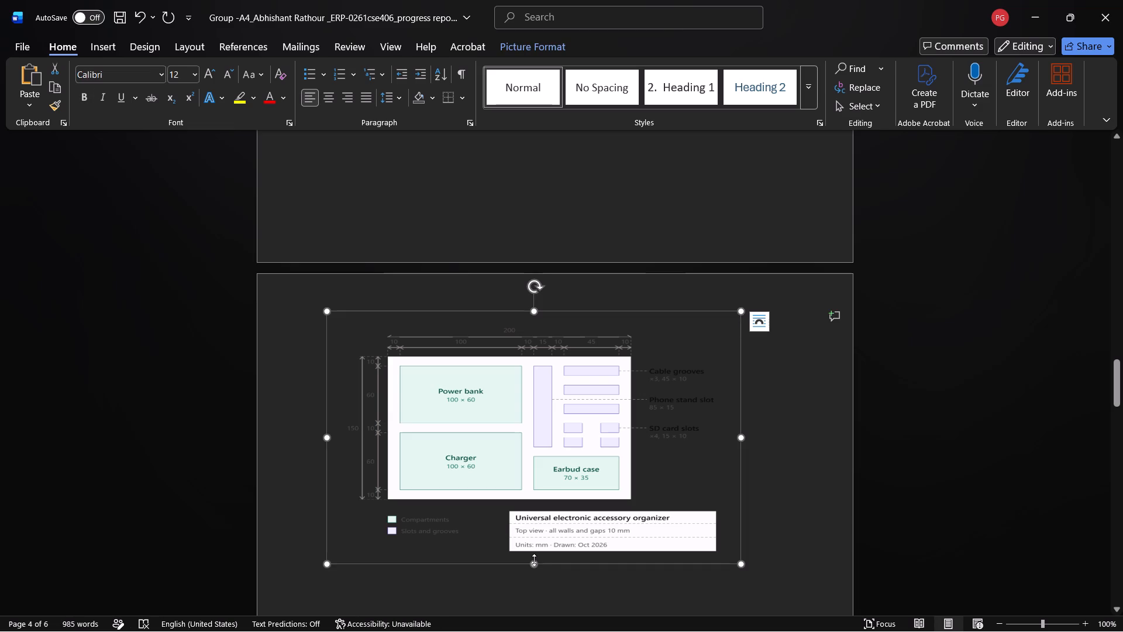
pyautogui.moveTo(534, 559); pyautogui.dragTo(532, 506)
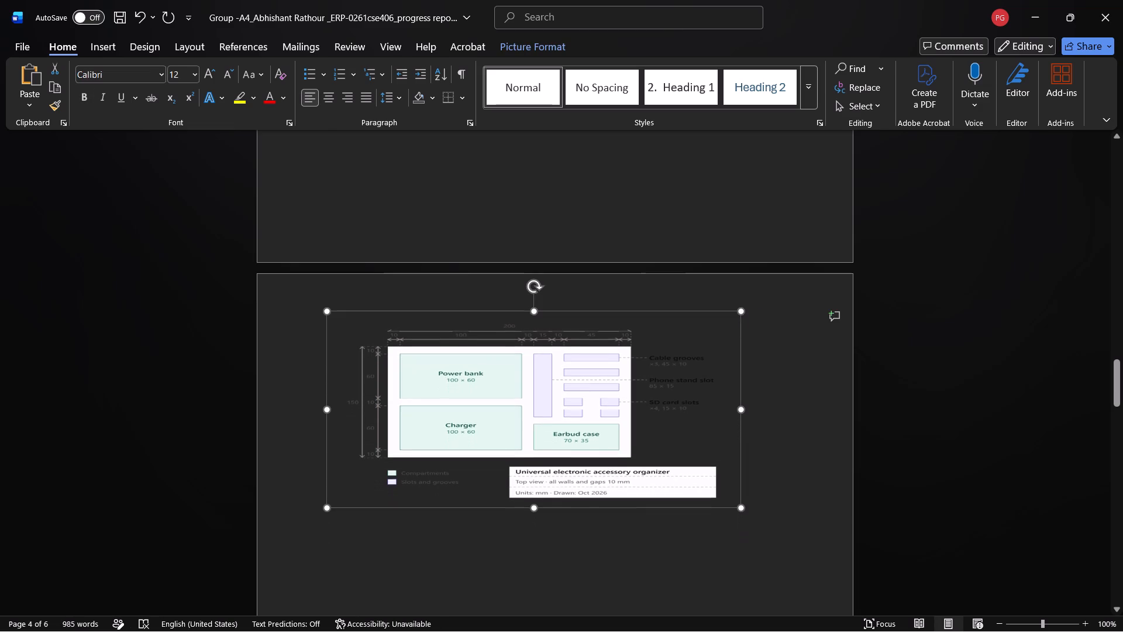
pyautogui.moveTo(532, 506); pyautogui.dragTo(533, 502)
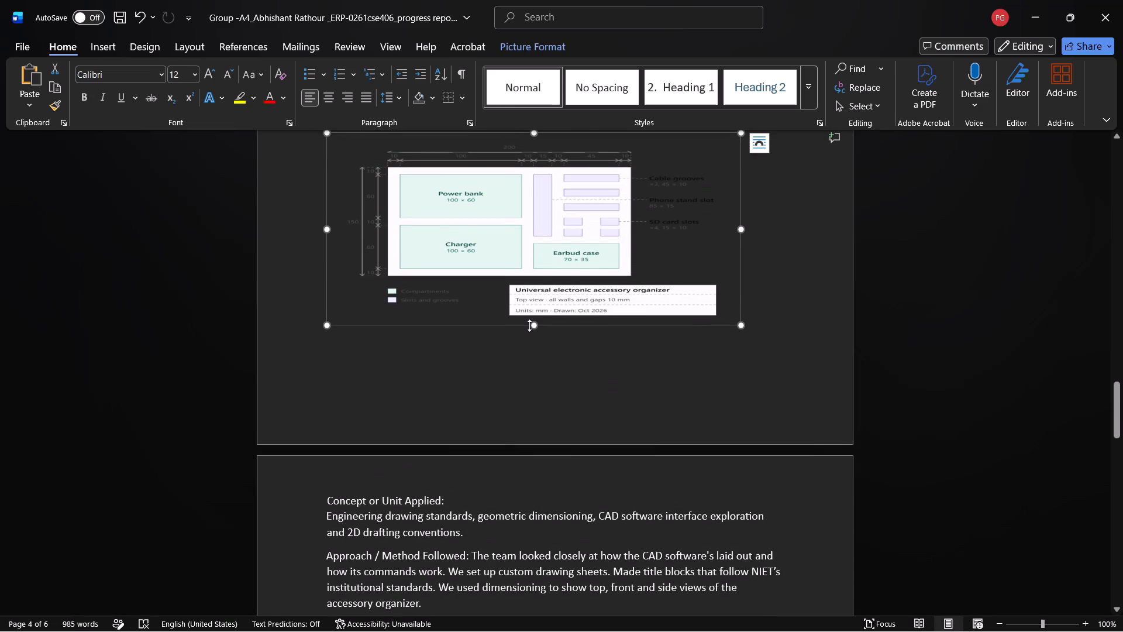
pyautogui.moveTo(529, 325); pyautogui.dragTo(534, 358)
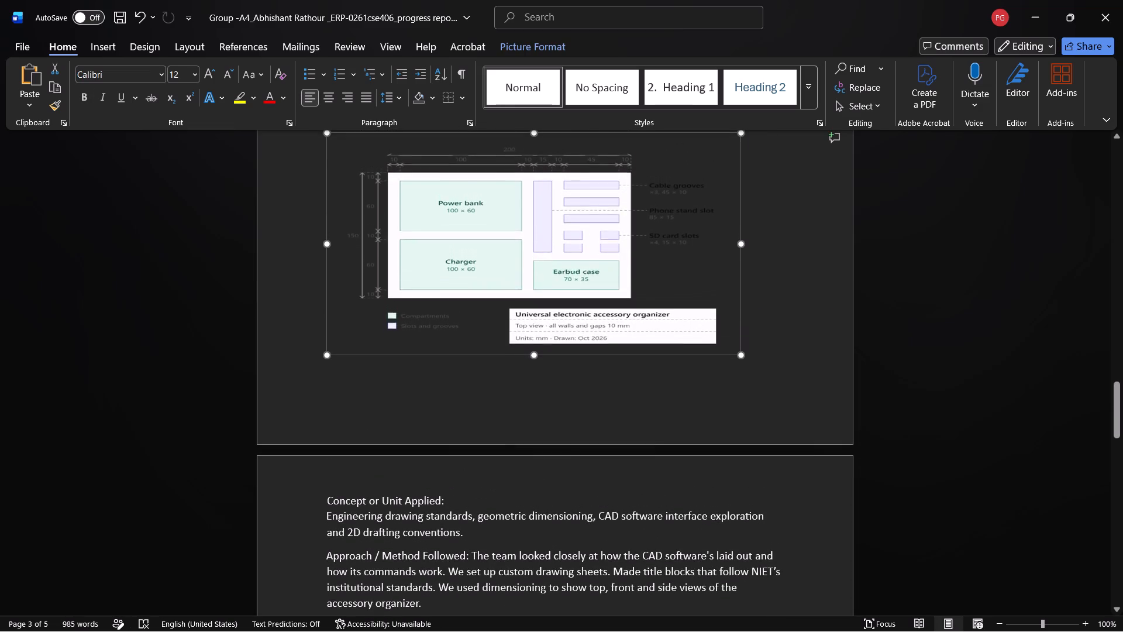
pyautogui.moveTo(534, 358); pyautogui.dragTo(537, 359)
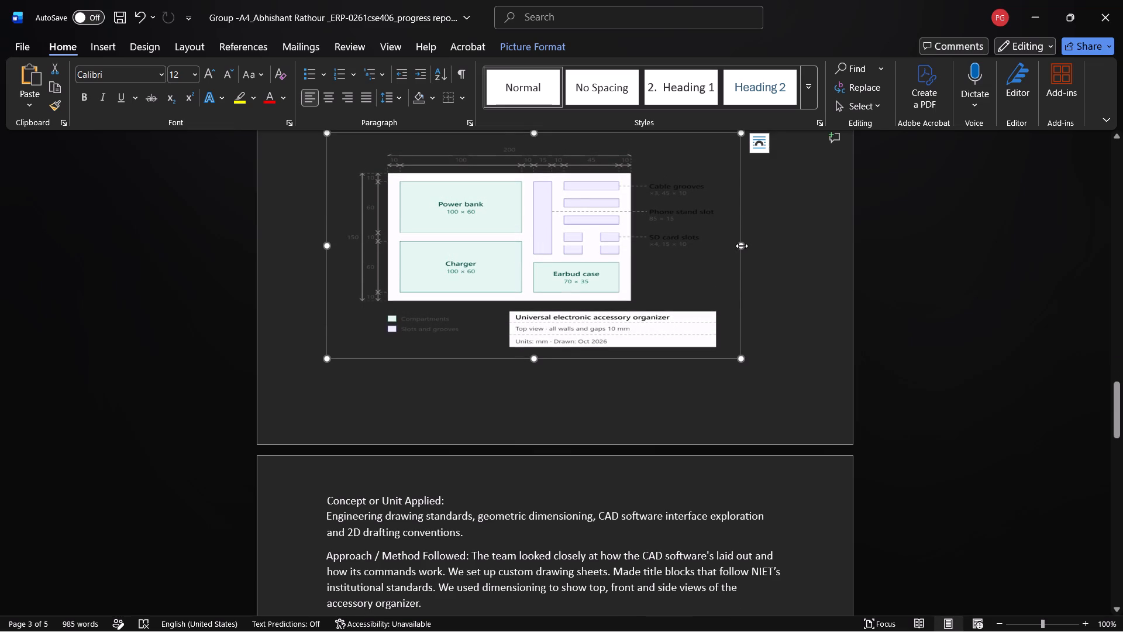
pyautogui.moveTo(742, 246); pyautogui.dragTo(764, 246)
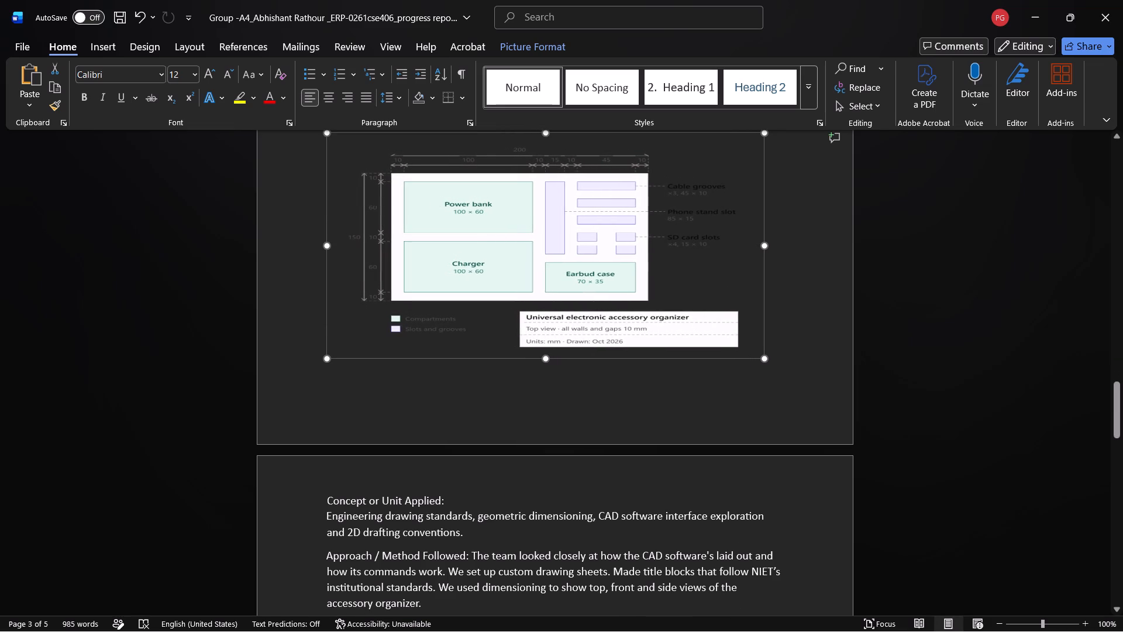
pyautogui.moveTo(764, 246); pyautogui.dragTo(768, 256)
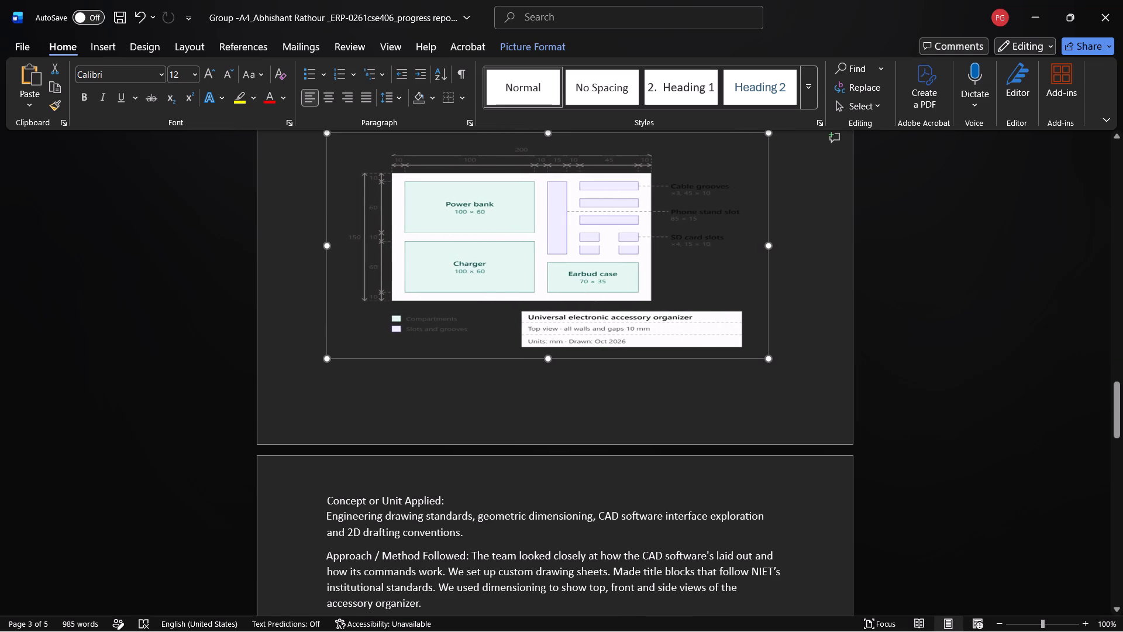
pyautogui.click(681, 257)
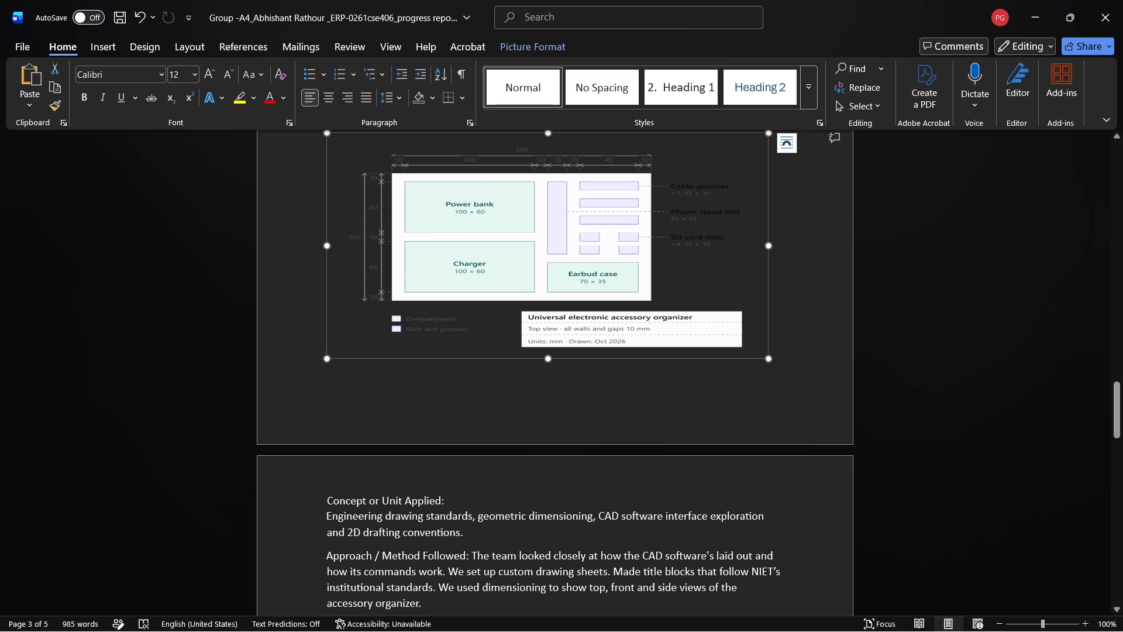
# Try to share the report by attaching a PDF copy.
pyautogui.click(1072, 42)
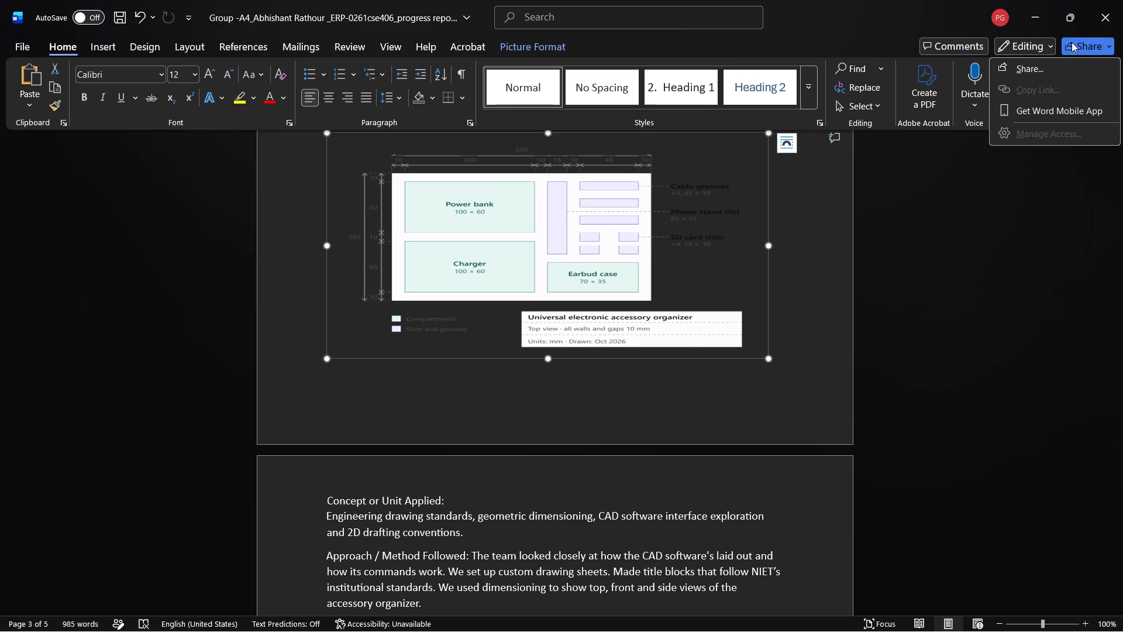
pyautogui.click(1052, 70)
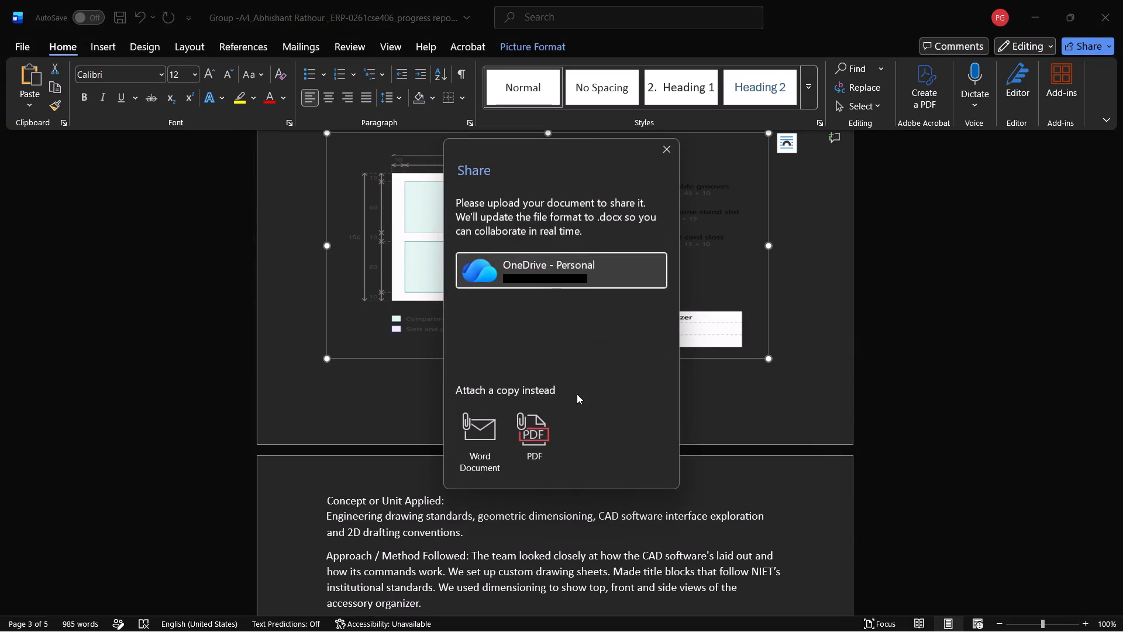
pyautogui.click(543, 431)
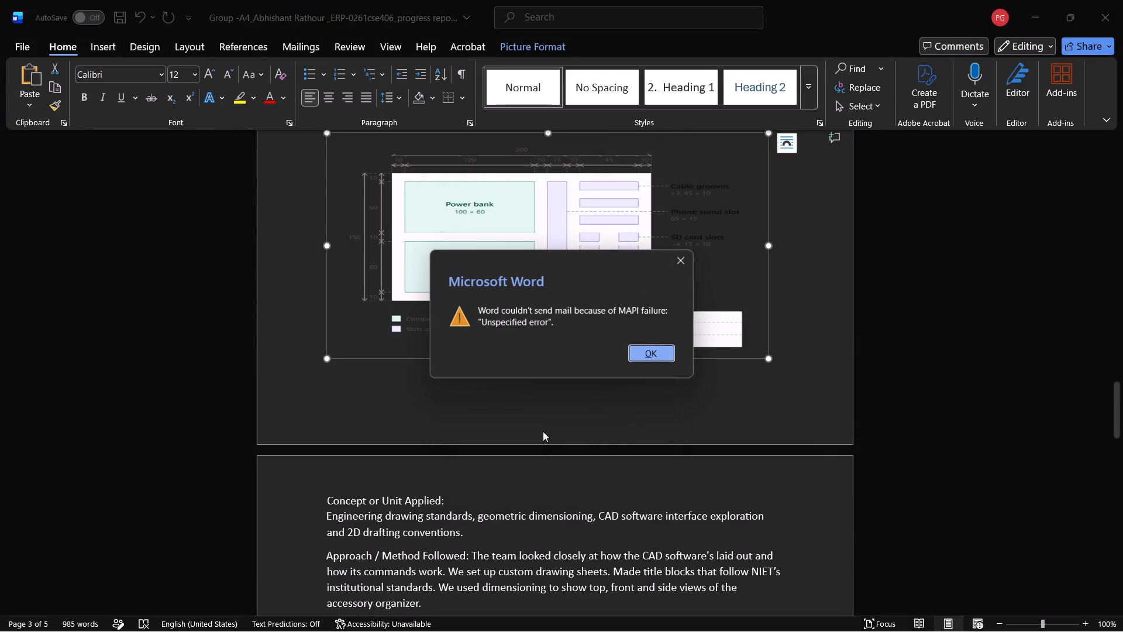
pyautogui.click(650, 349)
# Review the whole report, from the Module 1 text to the last page and back through the opening sections.
pyautogui.scroll(-1, 650, 349)
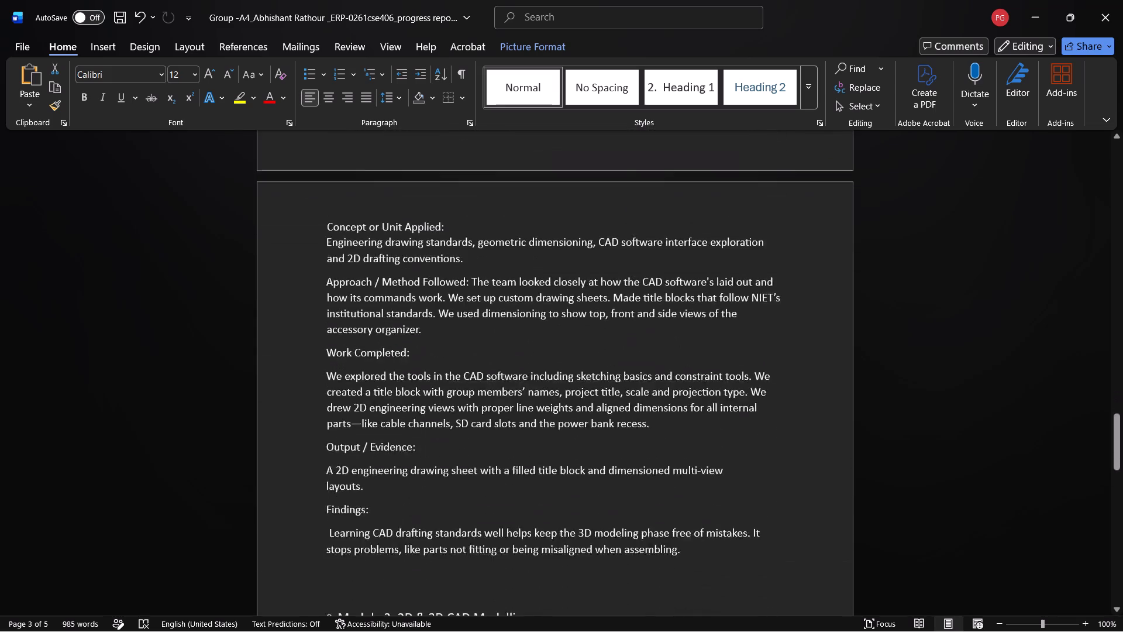
pyautogui.scroll(-5, 650, 349)
pyautogui.scroll(5, 650, 349)
pyautogui.scroll(-3, 650, 349)
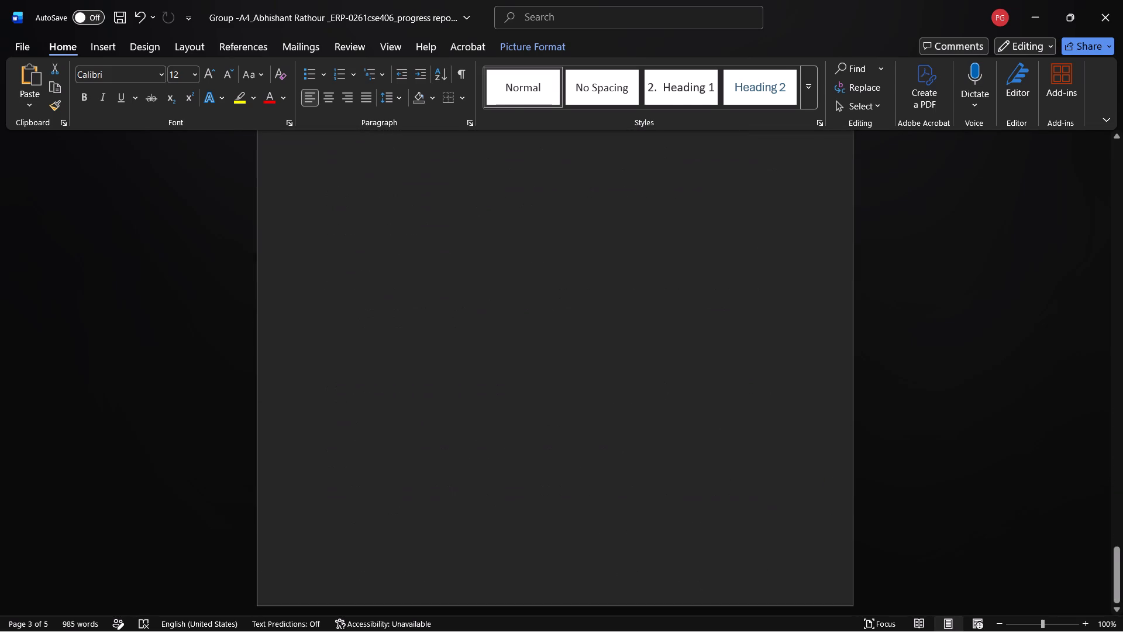
pyautogui.scroll(4, 650, 349)
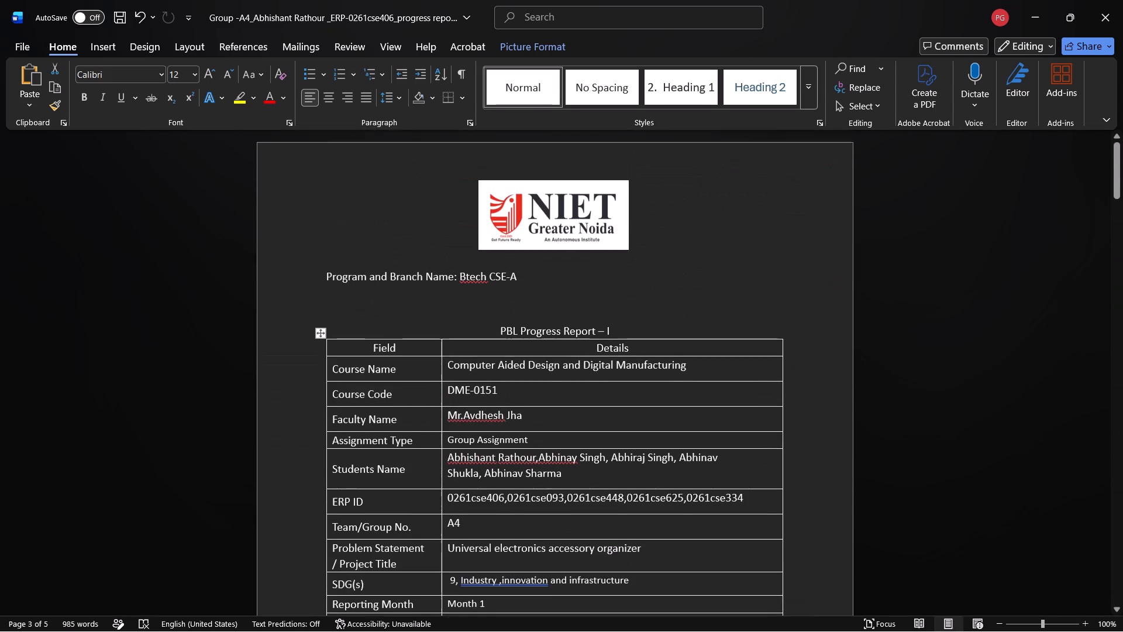
pyautogui.scroll(1, 650, 349)
pyautogui.scroll(-1, 650, 349)
pyautogui.scroll(1, 650, 349)
pyautogui.scroll(-1, 650, 349)
pyautogui.scroll(4, 650, 349)
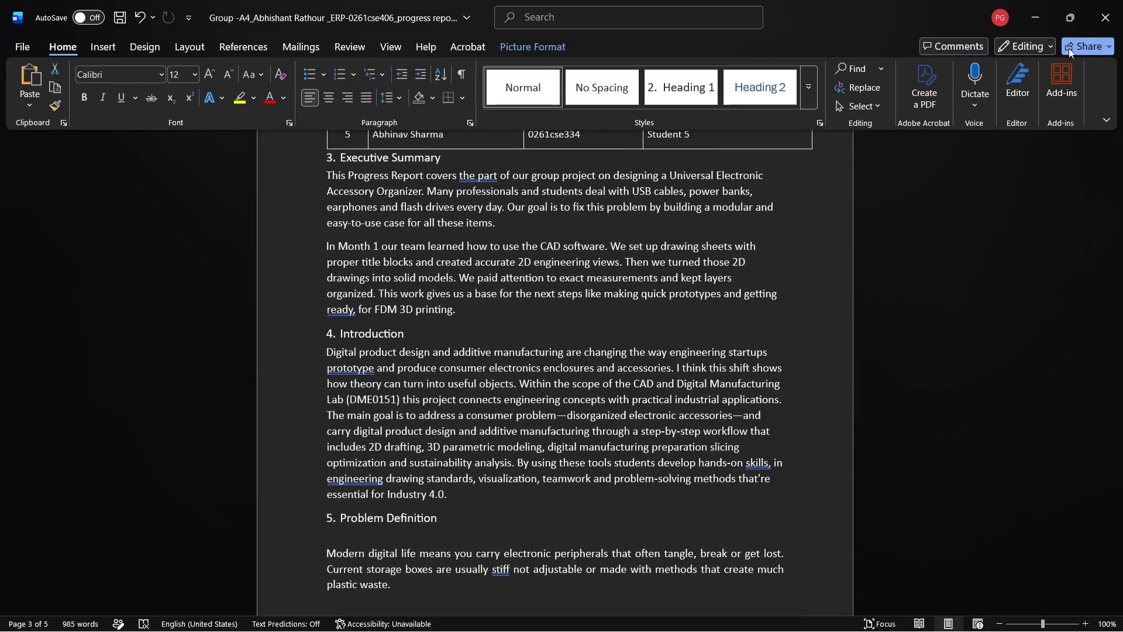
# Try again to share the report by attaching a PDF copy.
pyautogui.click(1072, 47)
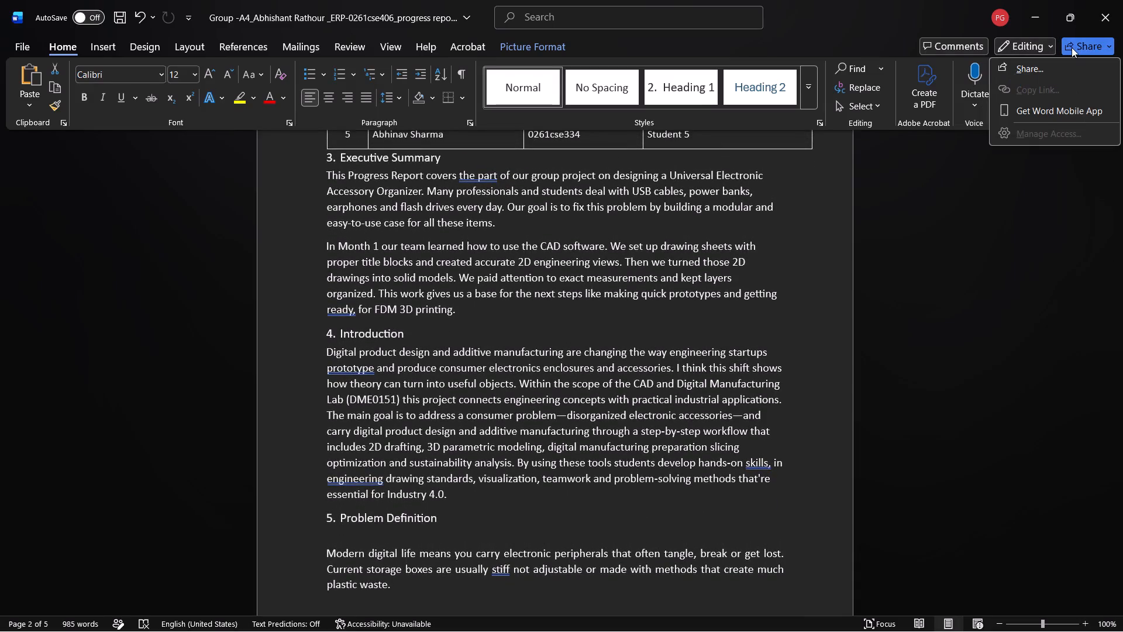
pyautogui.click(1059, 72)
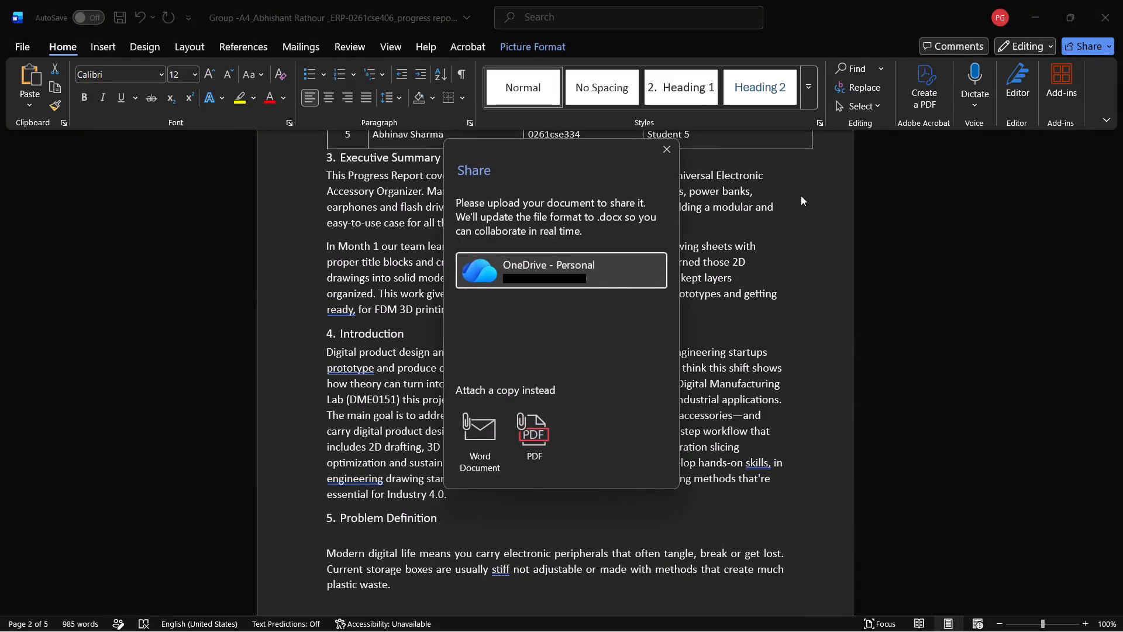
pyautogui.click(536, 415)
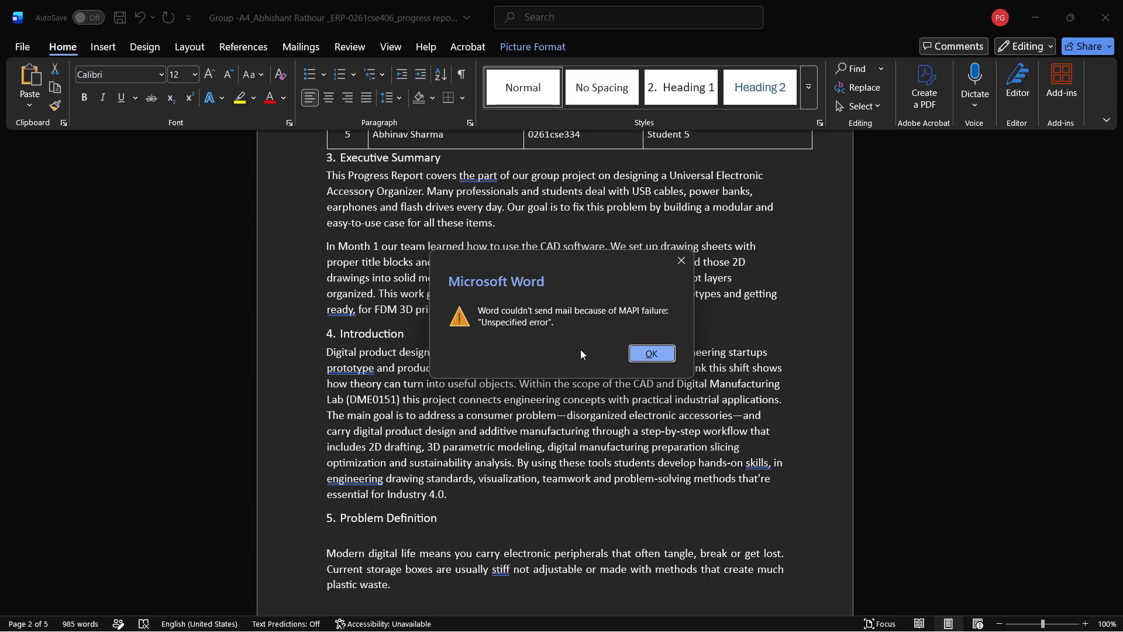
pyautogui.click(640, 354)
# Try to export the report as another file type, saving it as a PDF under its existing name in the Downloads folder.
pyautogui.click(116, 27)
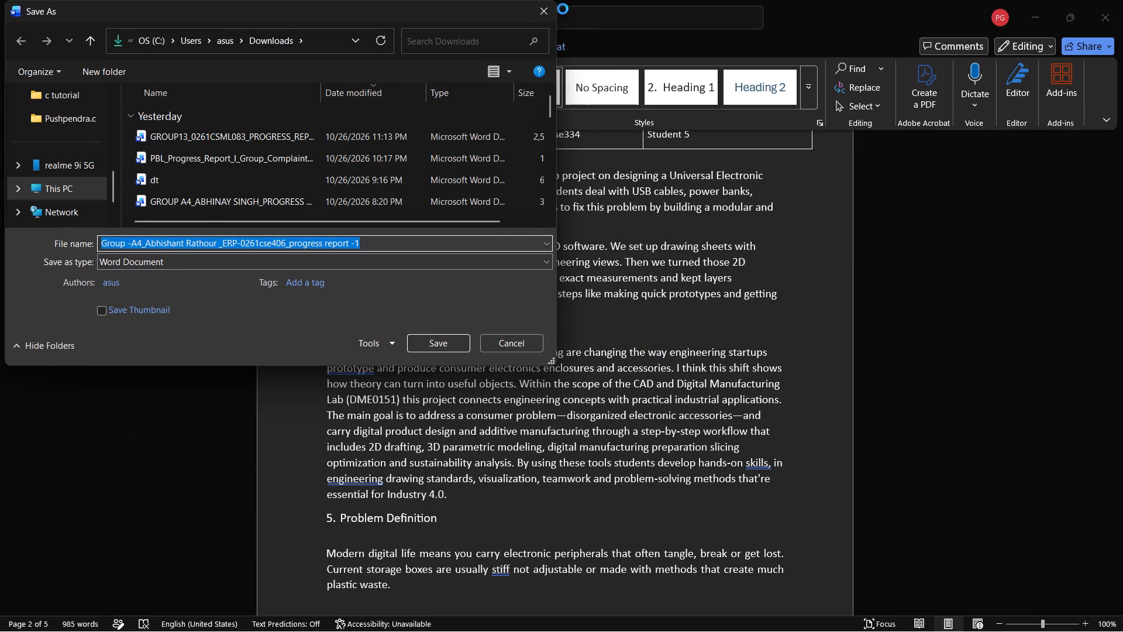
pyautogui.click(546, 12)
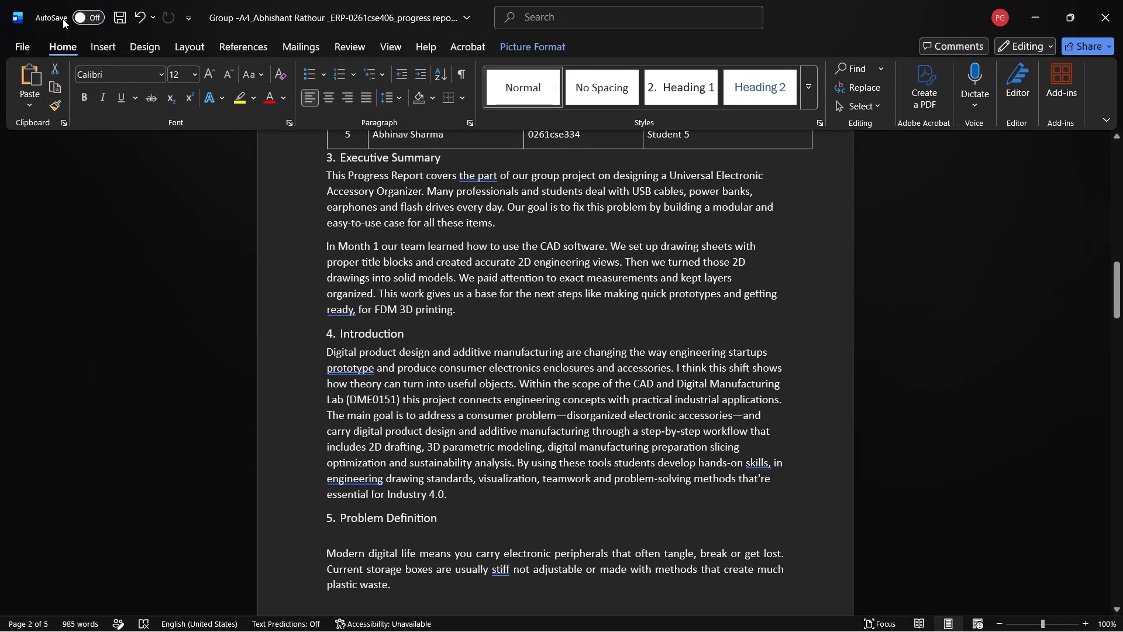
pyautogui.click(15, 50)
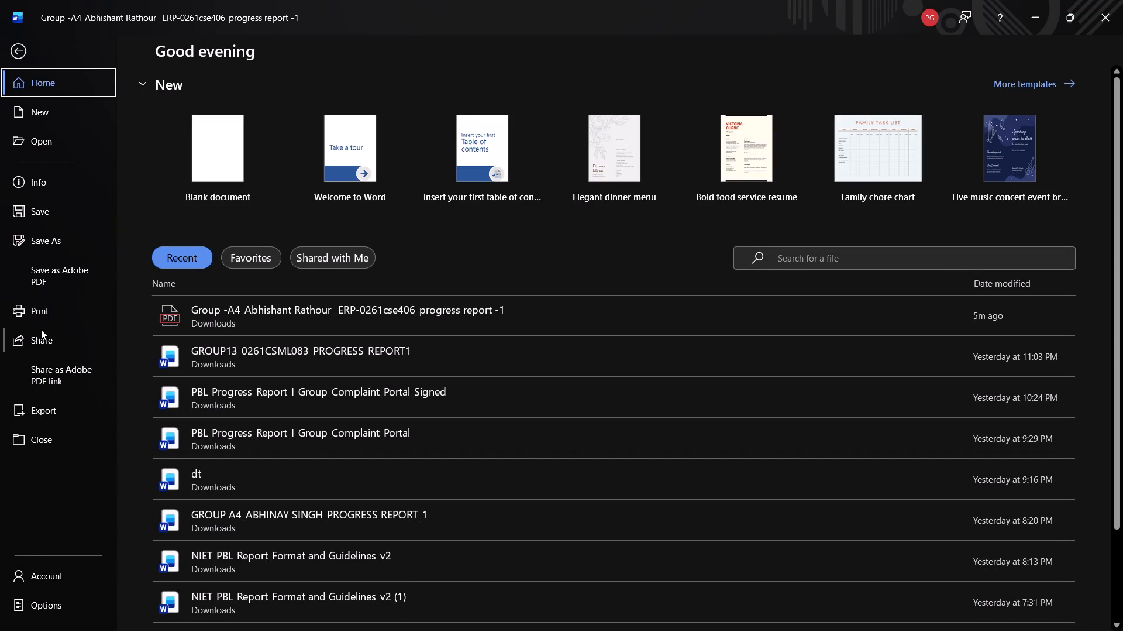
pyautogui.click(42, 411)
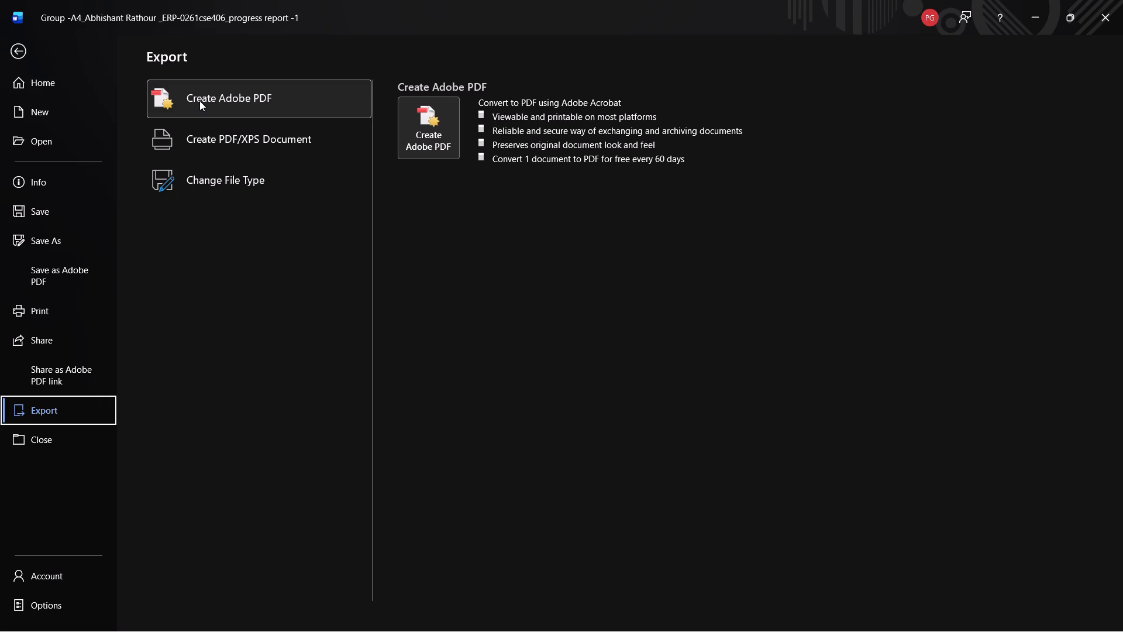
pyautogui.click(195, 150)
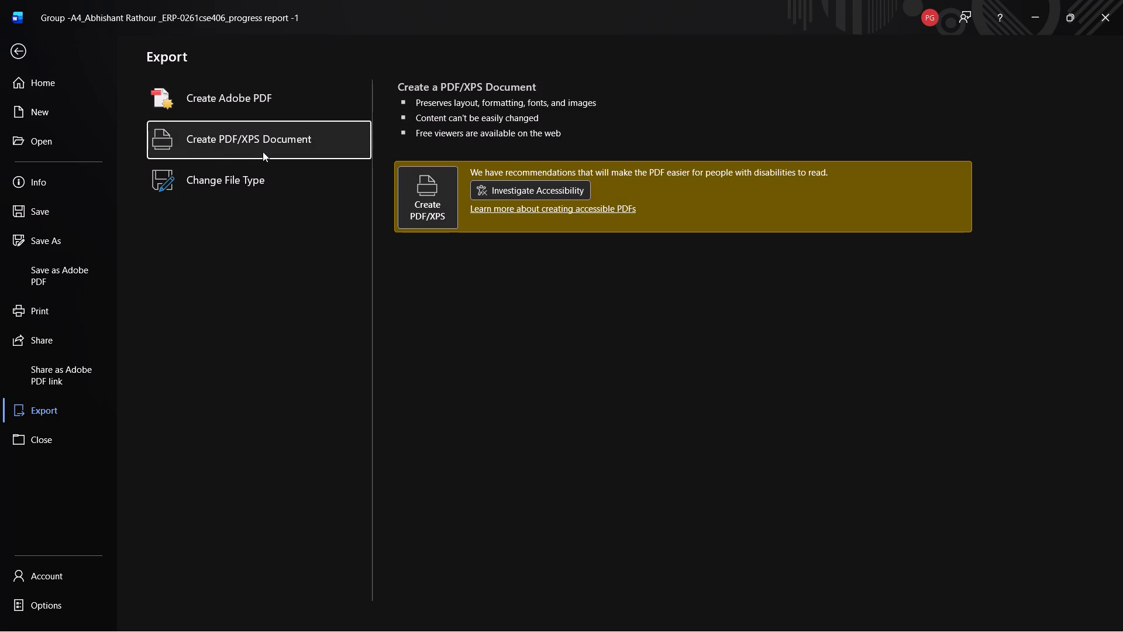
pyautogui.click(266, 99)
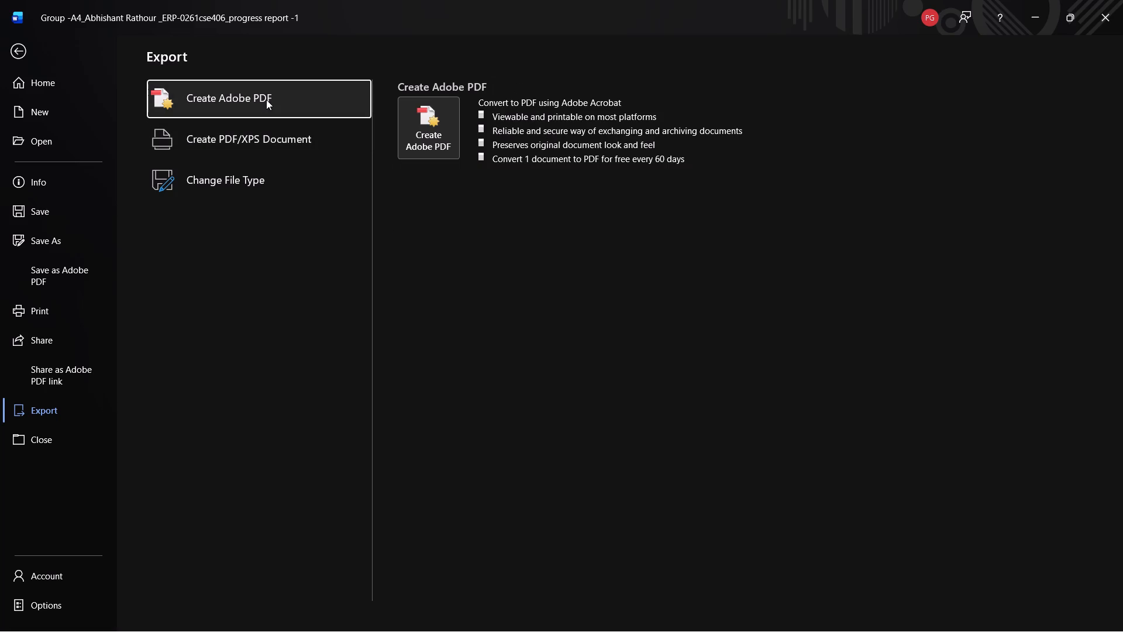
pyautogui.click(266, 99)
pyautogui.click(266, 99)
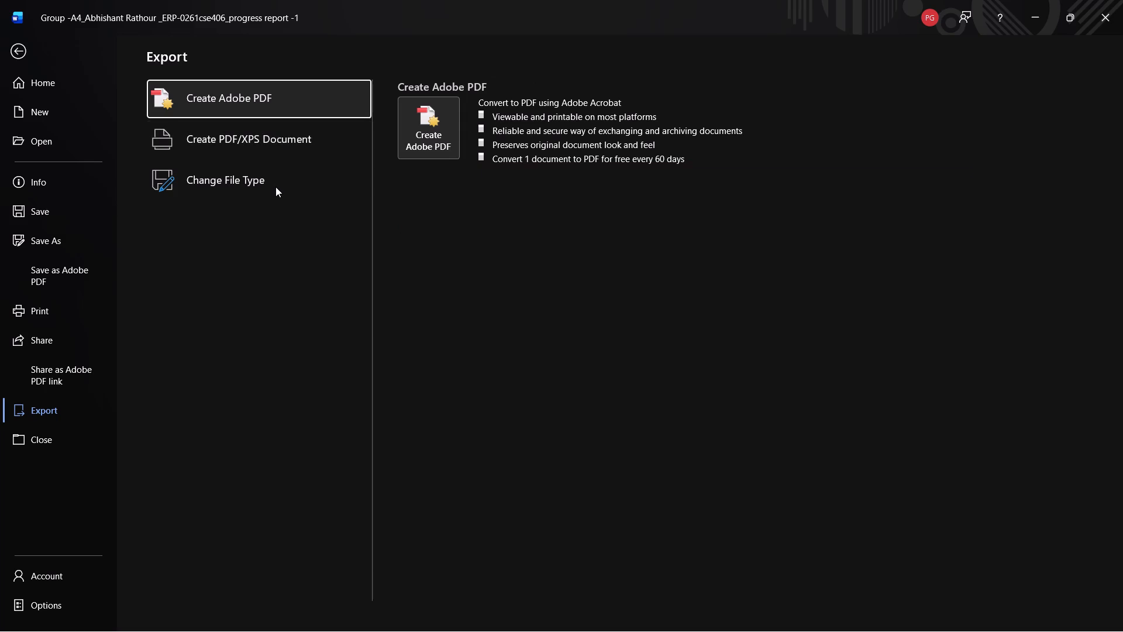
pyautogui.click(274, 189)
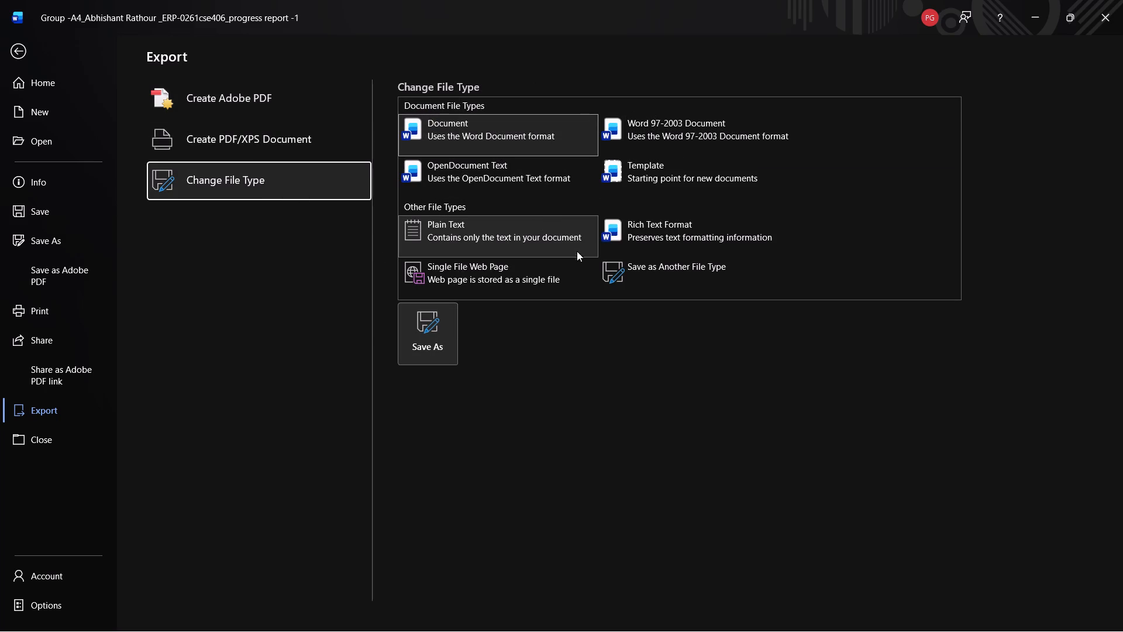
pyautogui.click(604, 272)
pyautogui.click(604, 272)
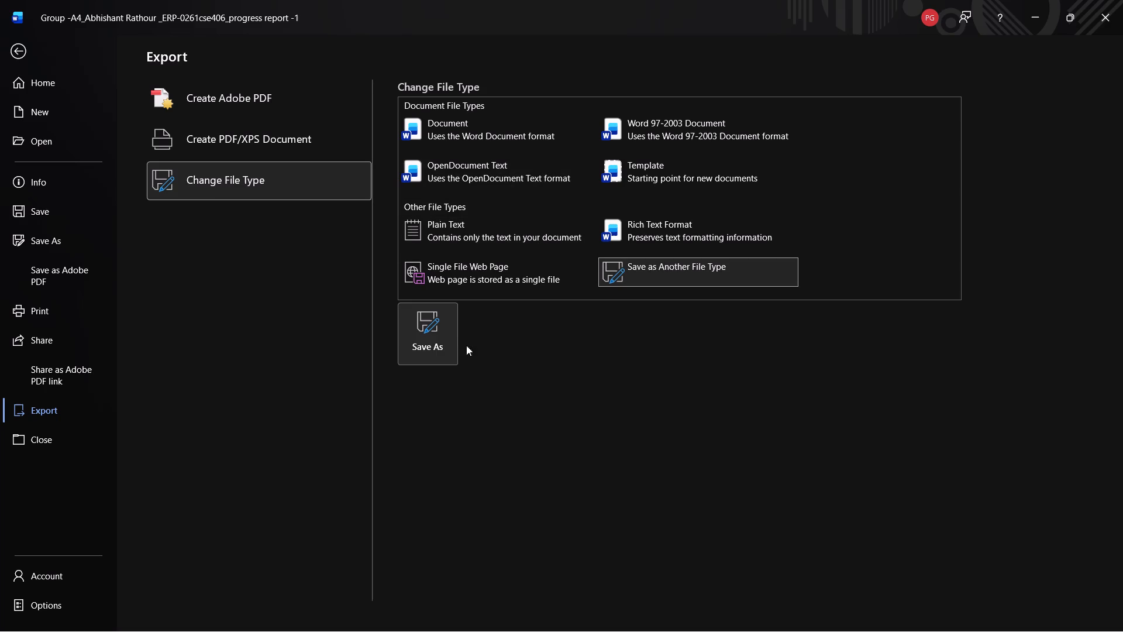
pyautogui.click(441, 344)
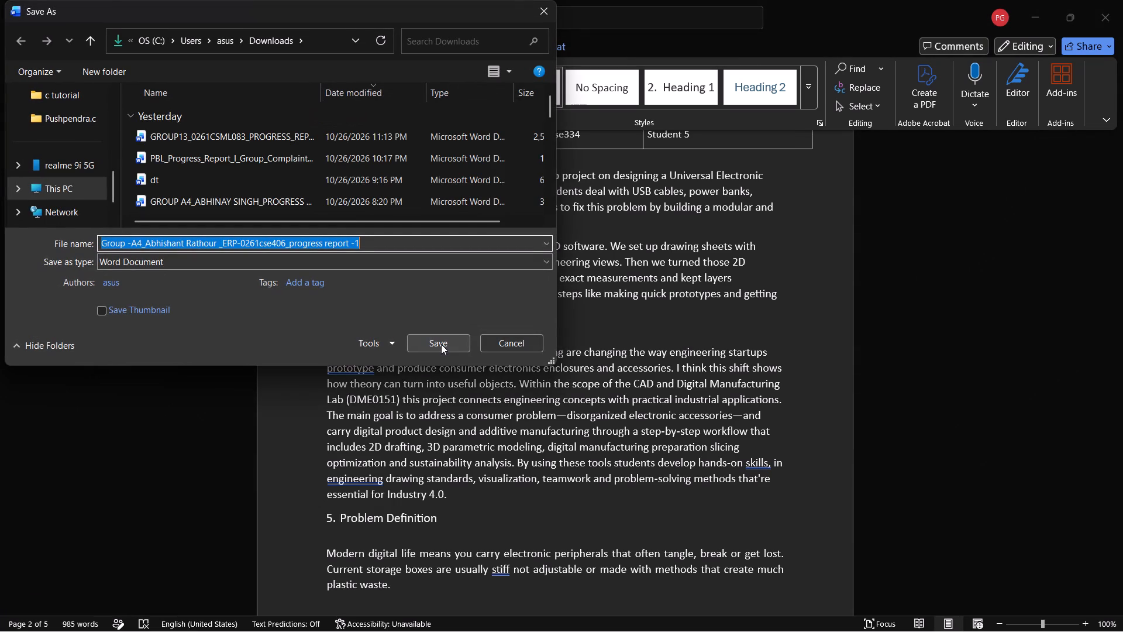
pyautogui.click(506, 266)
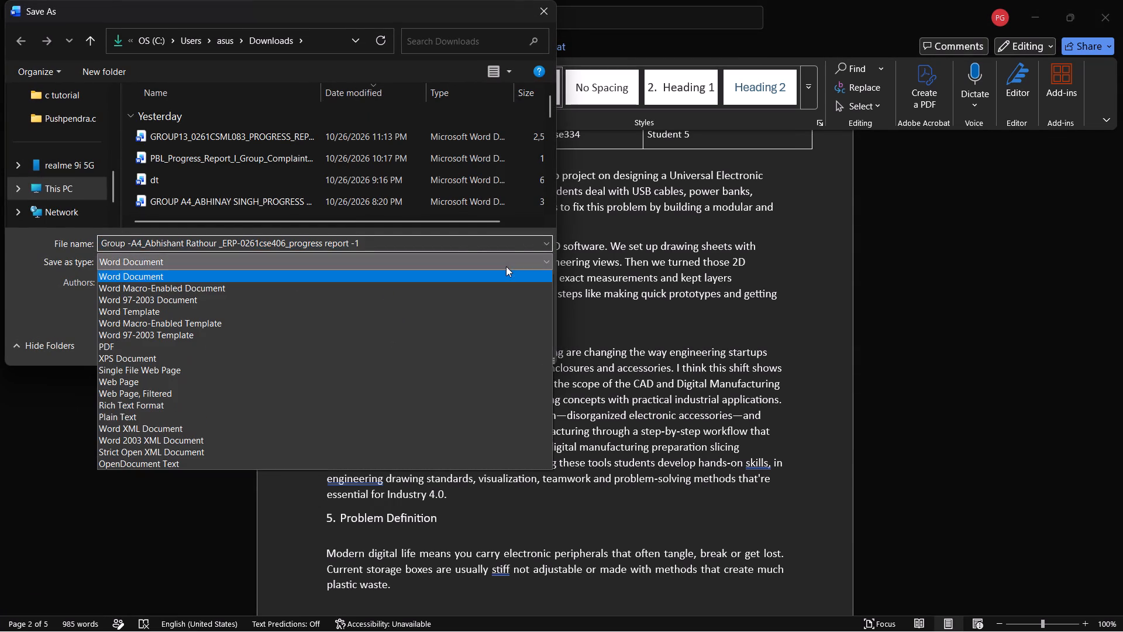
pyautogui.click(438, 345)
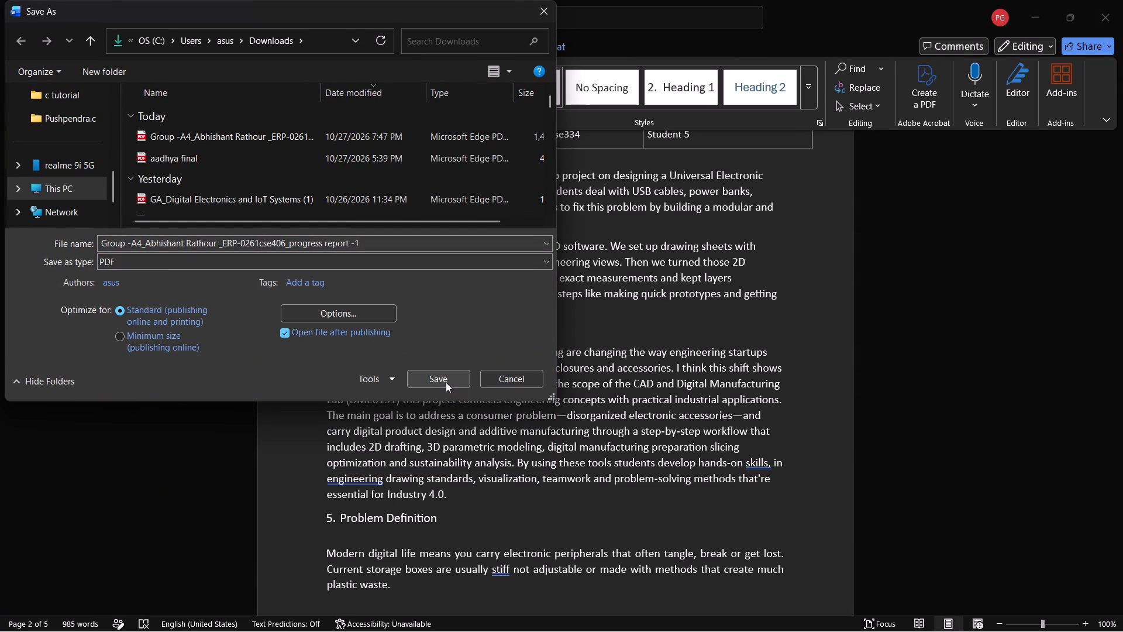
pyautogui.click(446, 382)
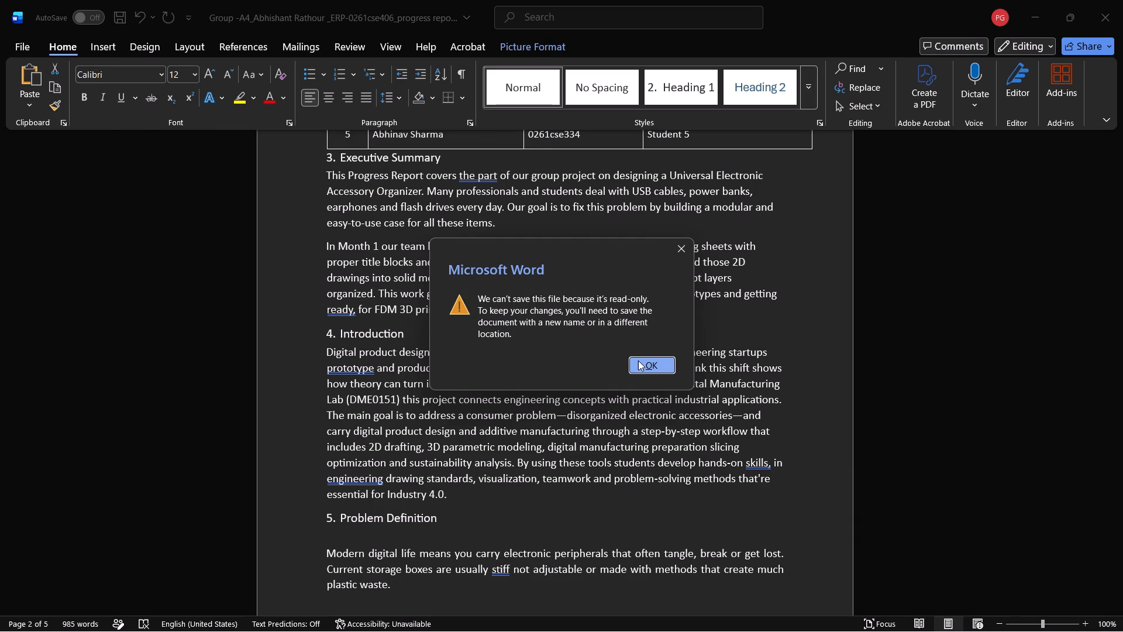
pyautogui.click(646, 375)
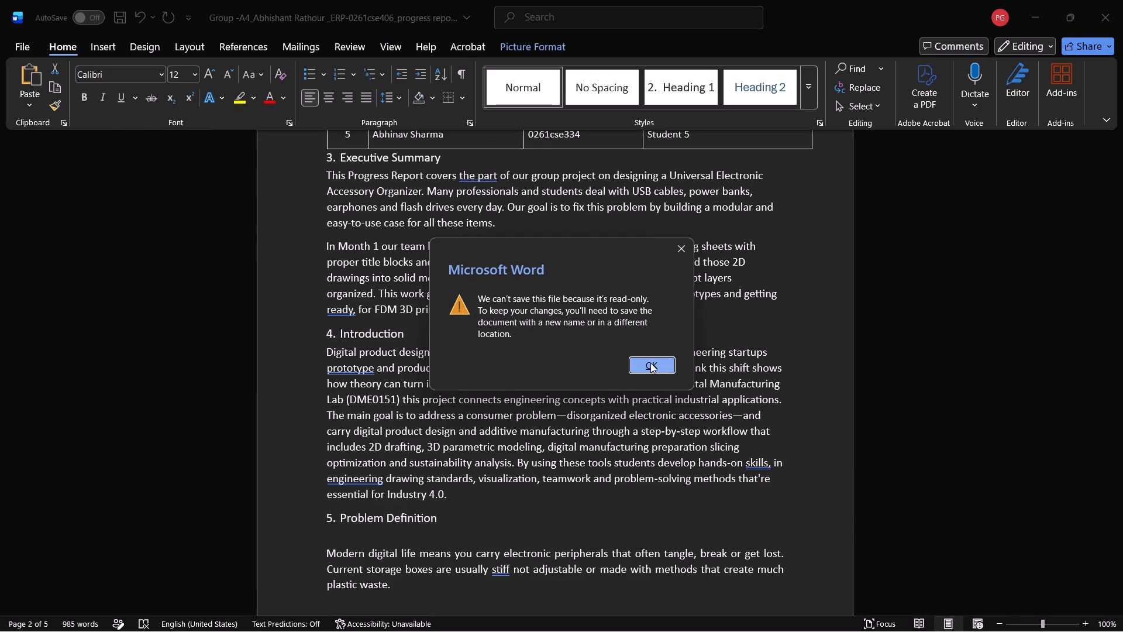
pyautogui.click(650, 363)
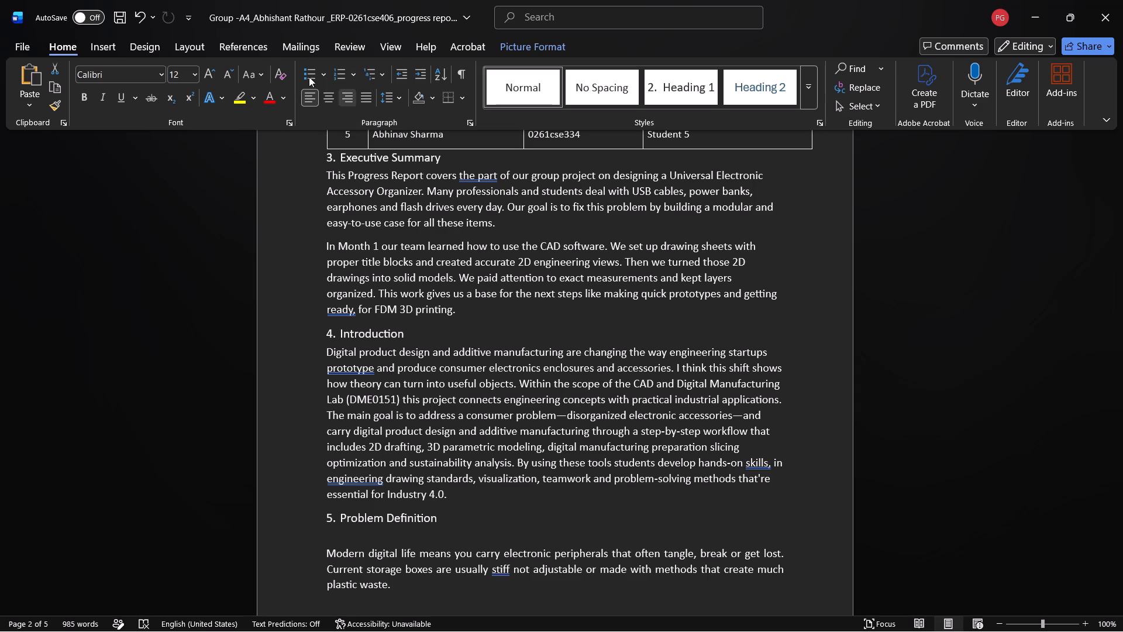
# Save the report as a PDF on the Desktop, keeping its existing file name.
pyautogui.click(118, 26)
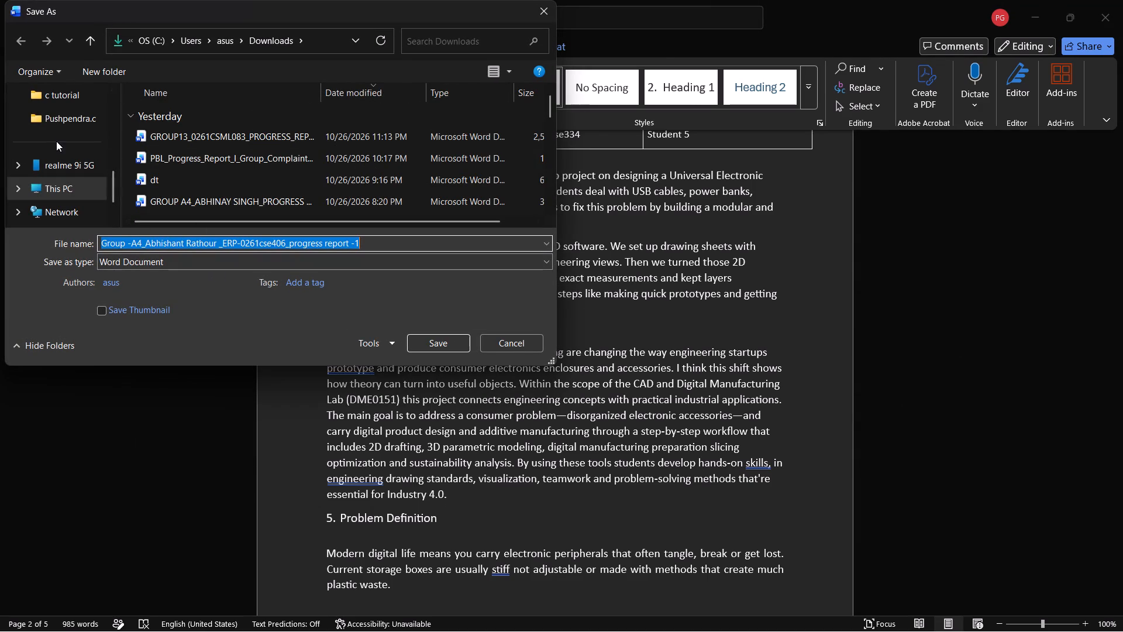
pyautogui.scroll(1, 61, 115)
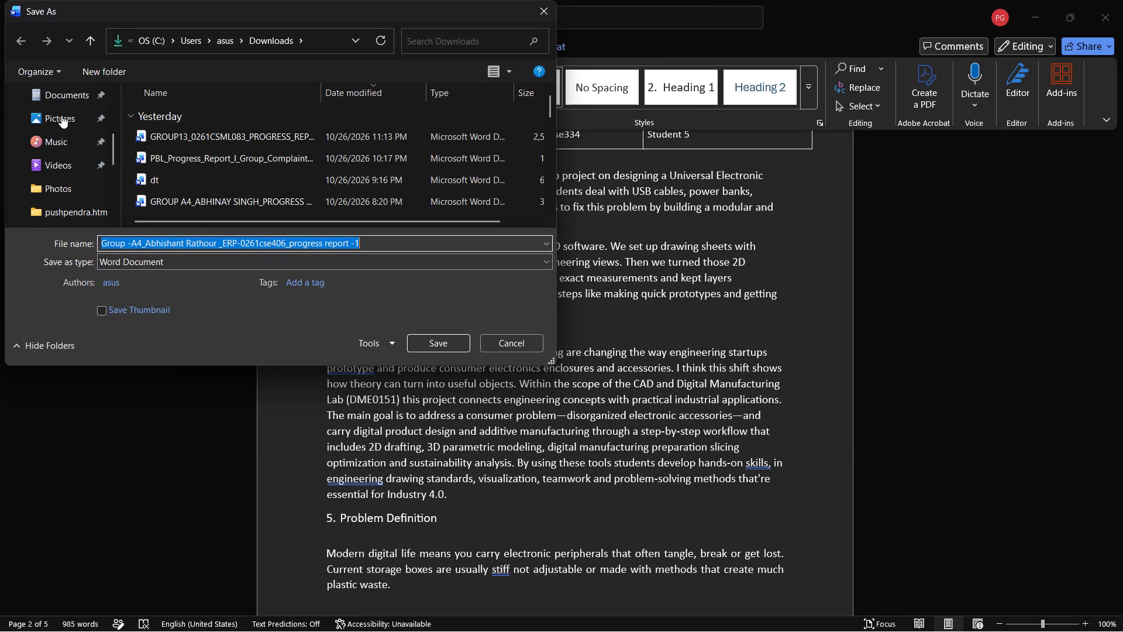
pyautogui.scroll(1, 61, 115)
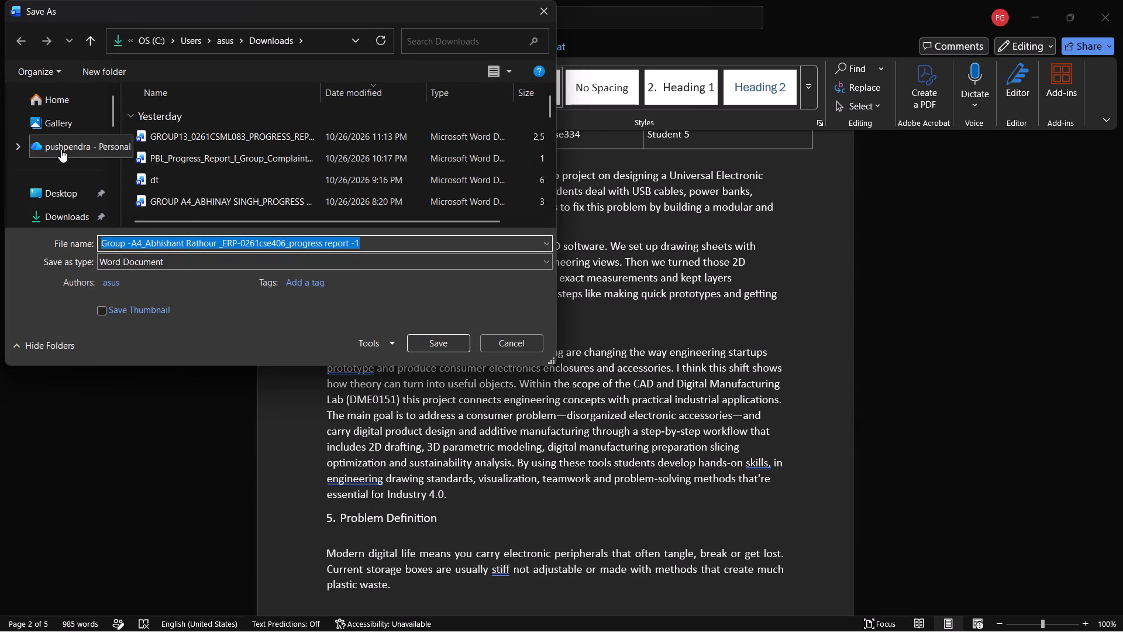
pyautogui.click(63, 196)
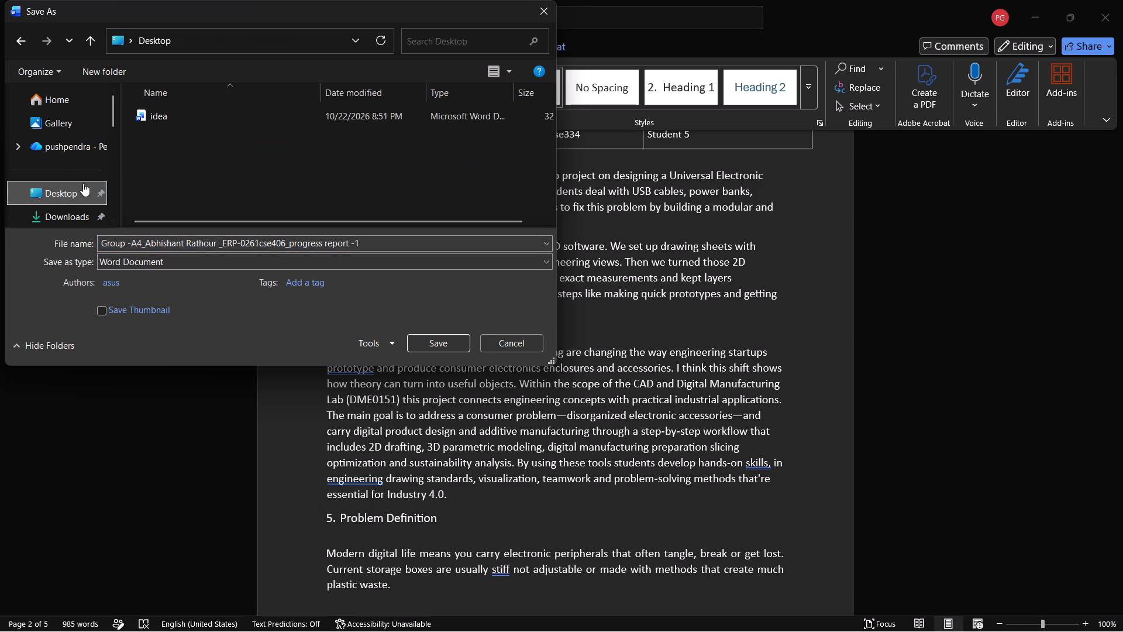
pyautogui.click(237, 260)
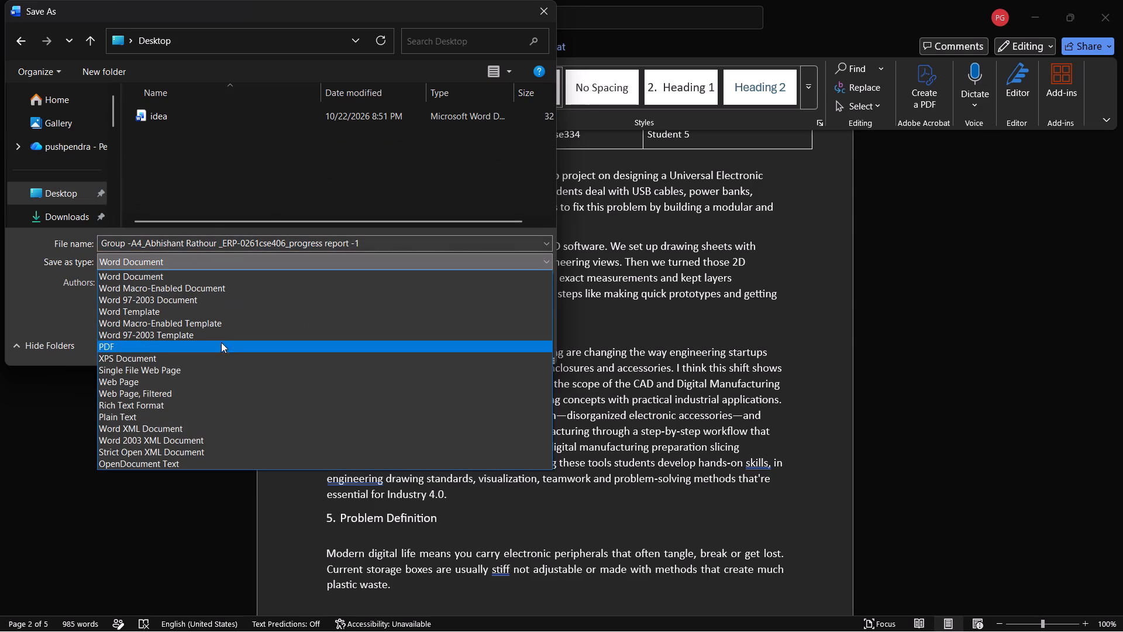
pyautogui.click(212, 349)
pyautogui.click(425, 375)
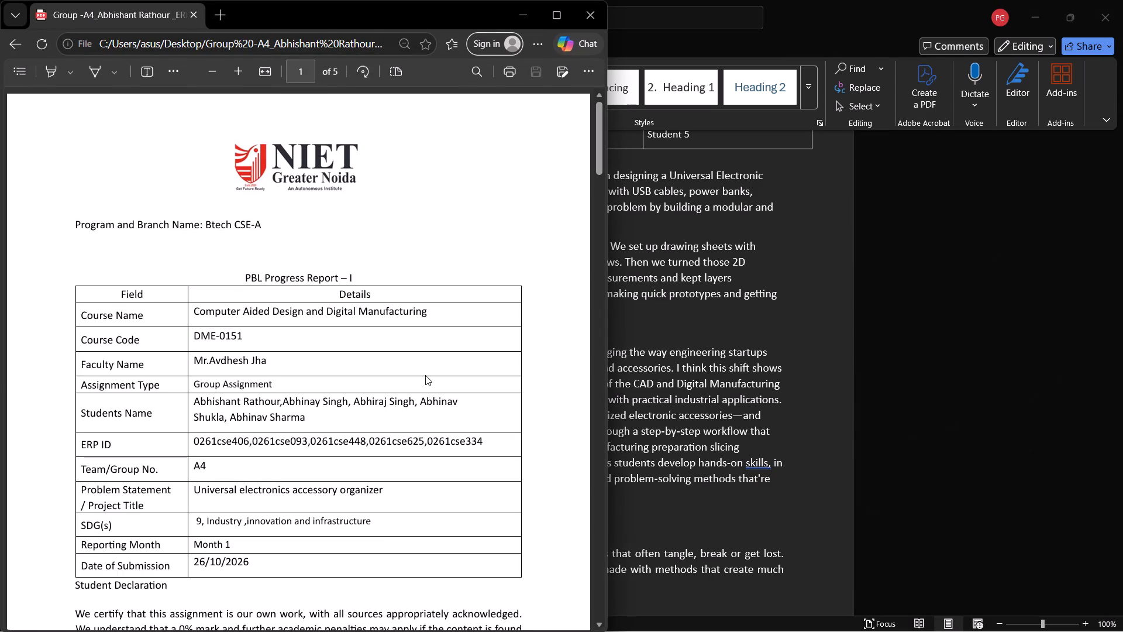
# Review the exported PDF through all its pages, including the Module 1 heading and organizer top view below section 6.
pyautogui.scroll(-10, 425, 375)
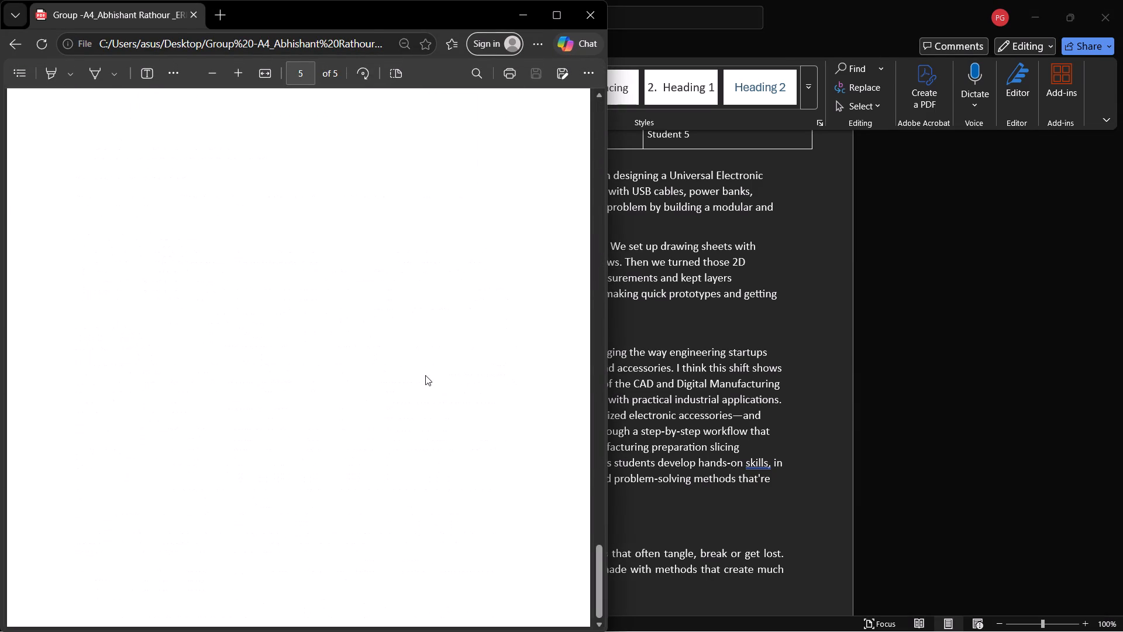
pyautogui.scroll(1, 425, 375)
pyautogui.scroll(-7, 425, 375)
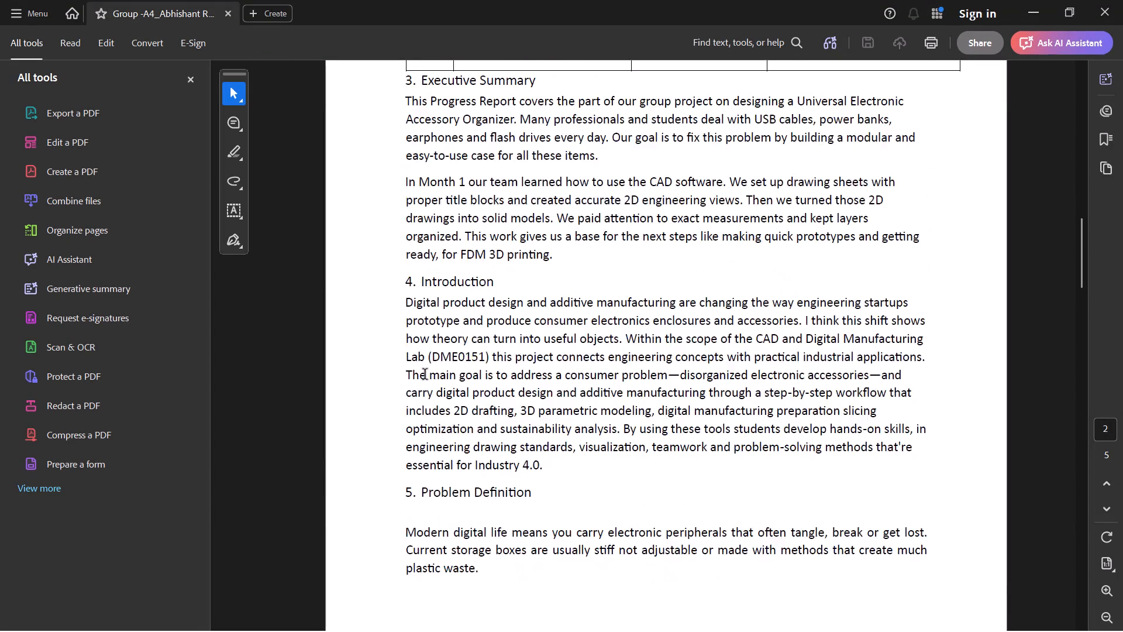
pyautogui.scroll(-8, 425, 375)
pyautogui.scroll(1, 425, 375)
pyautogui.scroll(-2, 425, 375)
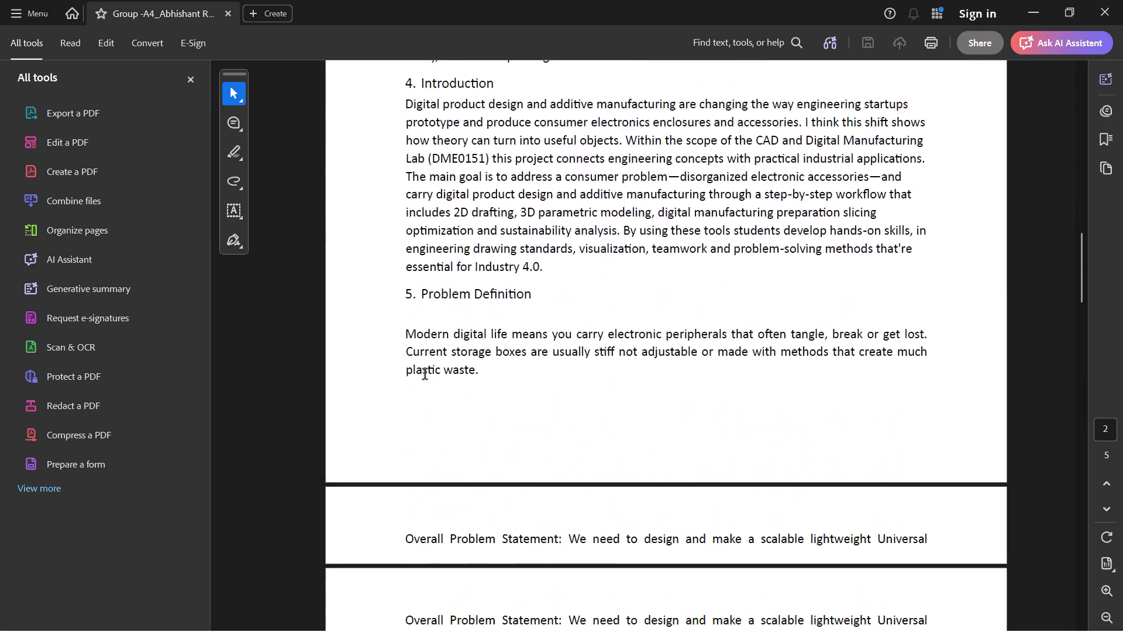
pyautogui.scroll(-6, 425, 375)
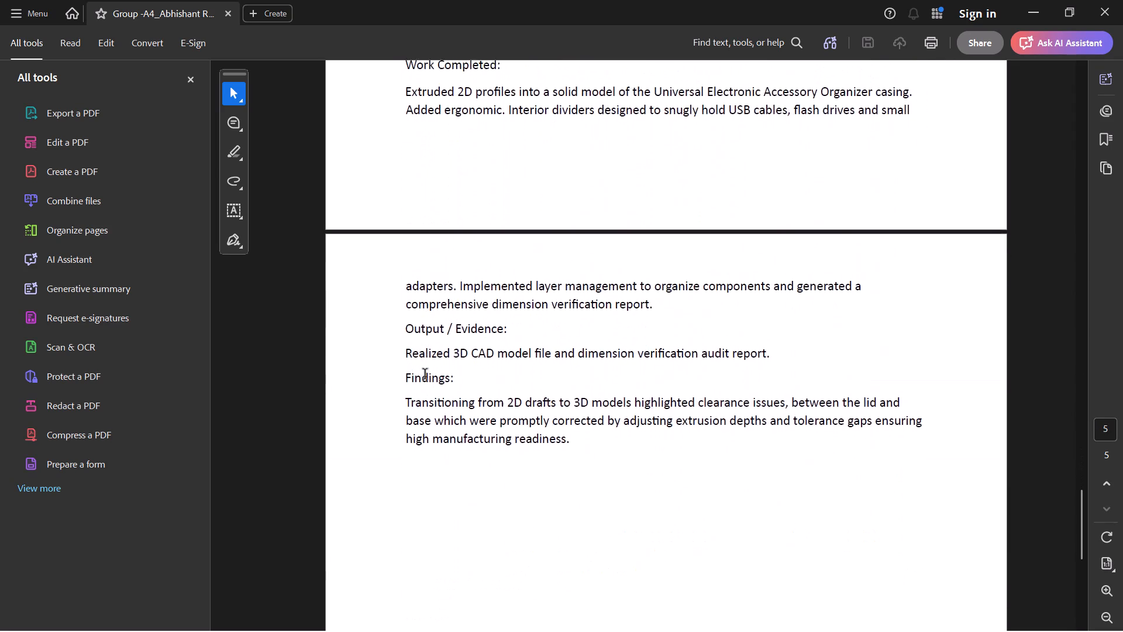
pyautogui.scroll(2, 425, 375)
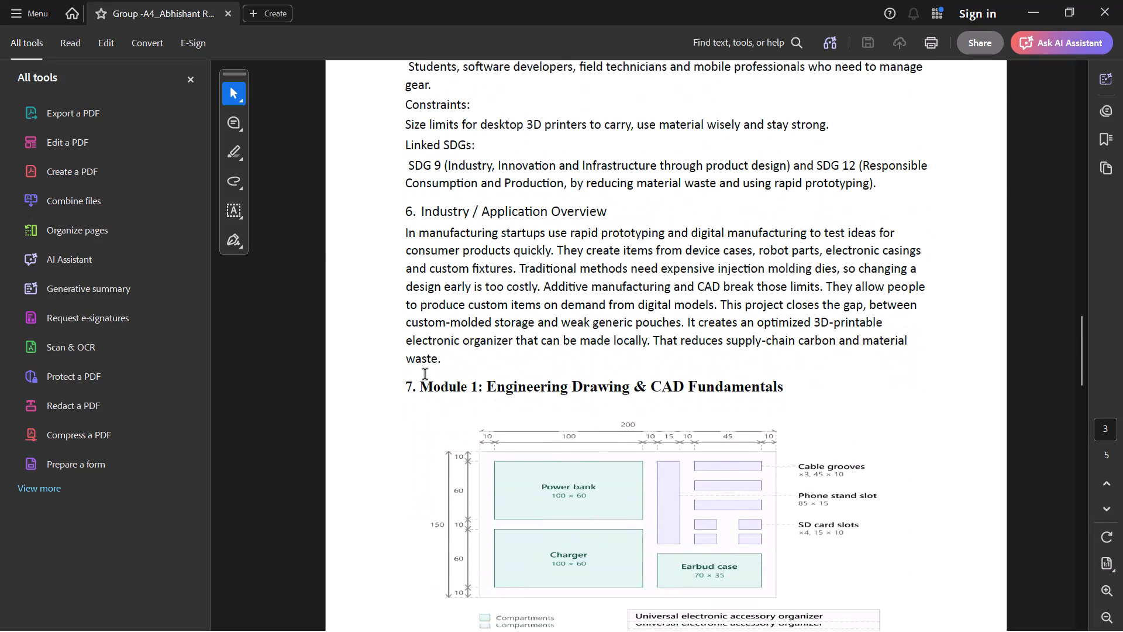
pyautogui.scroll(2, 425, 375)
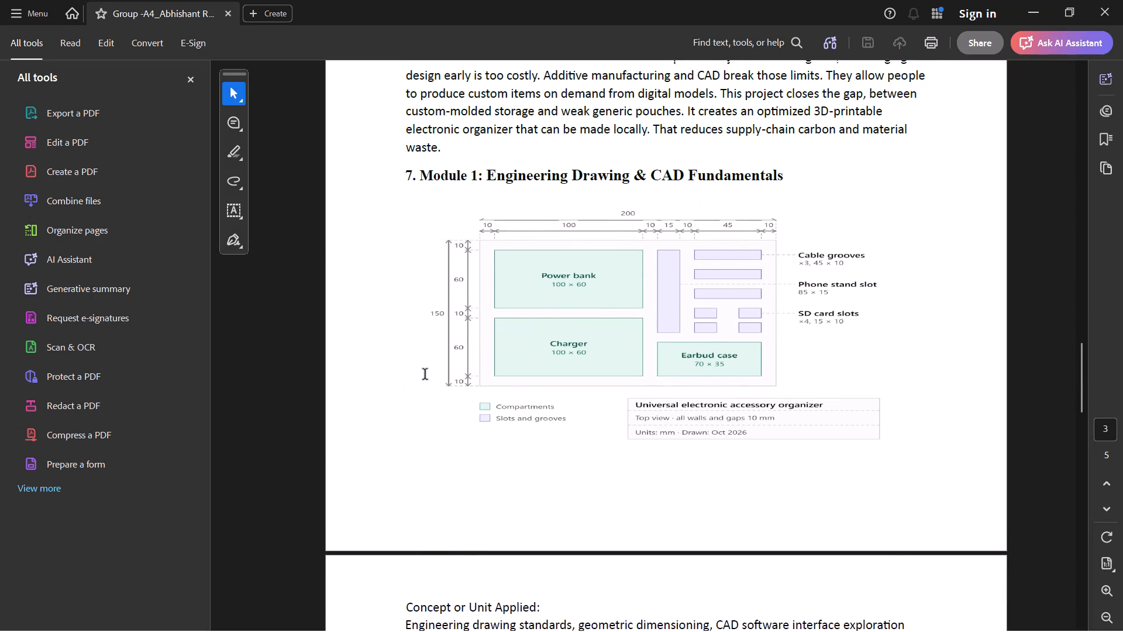
pyautogui.scroll(2, 425, 375)
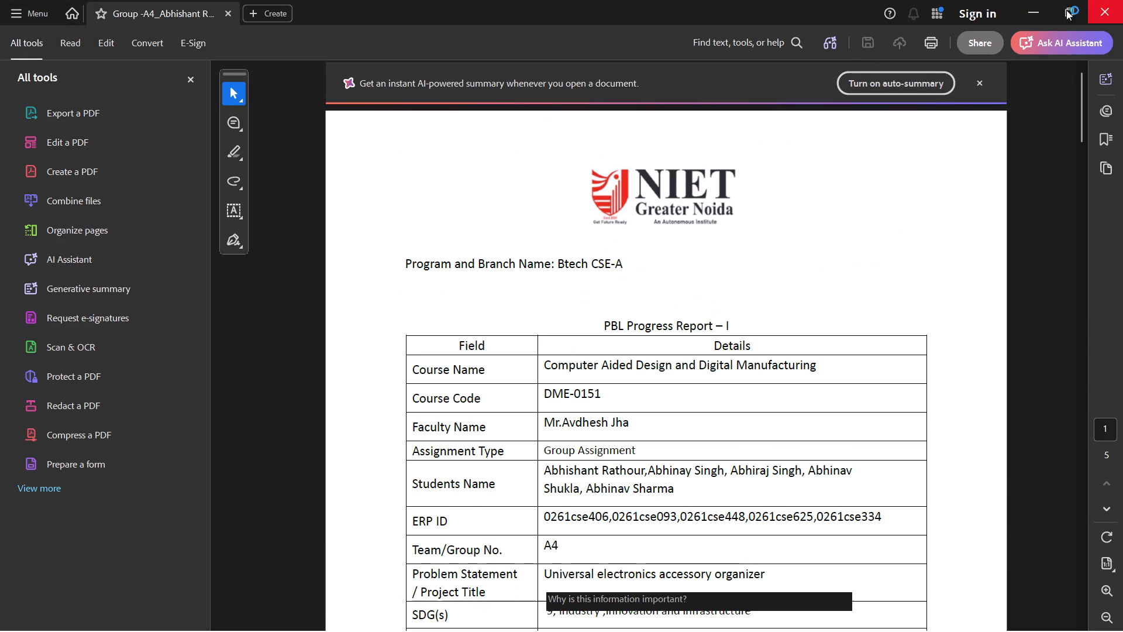
# Minimize the Acrobat, Word and Edge windows to reach the desktop.
pyautogui.click(1039, 9)
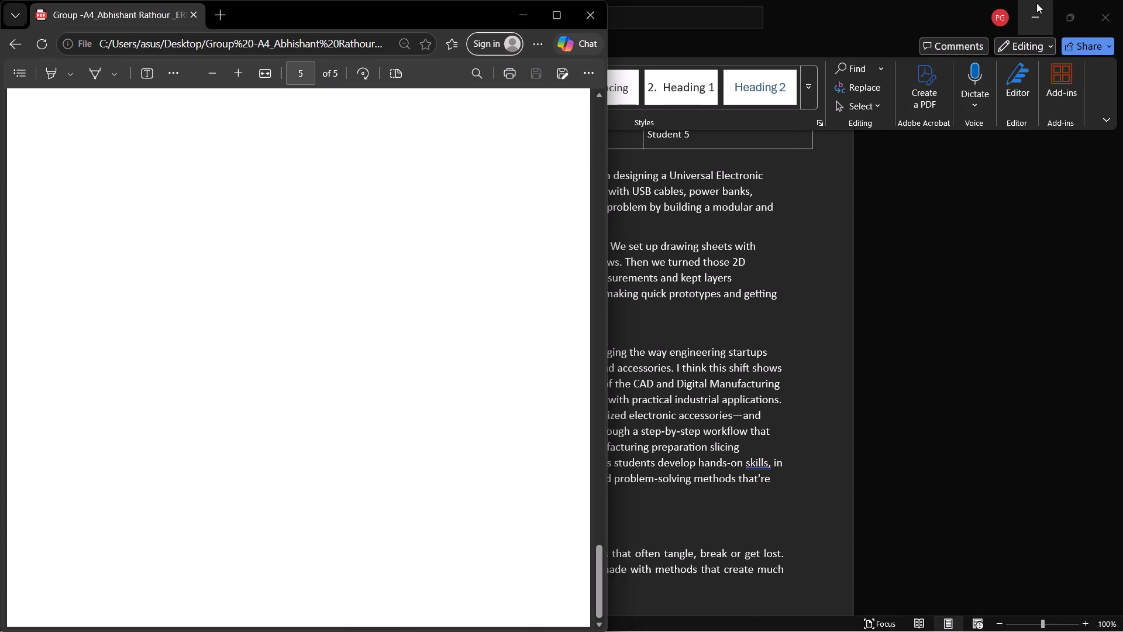
pyautogui.click(1031, 22)
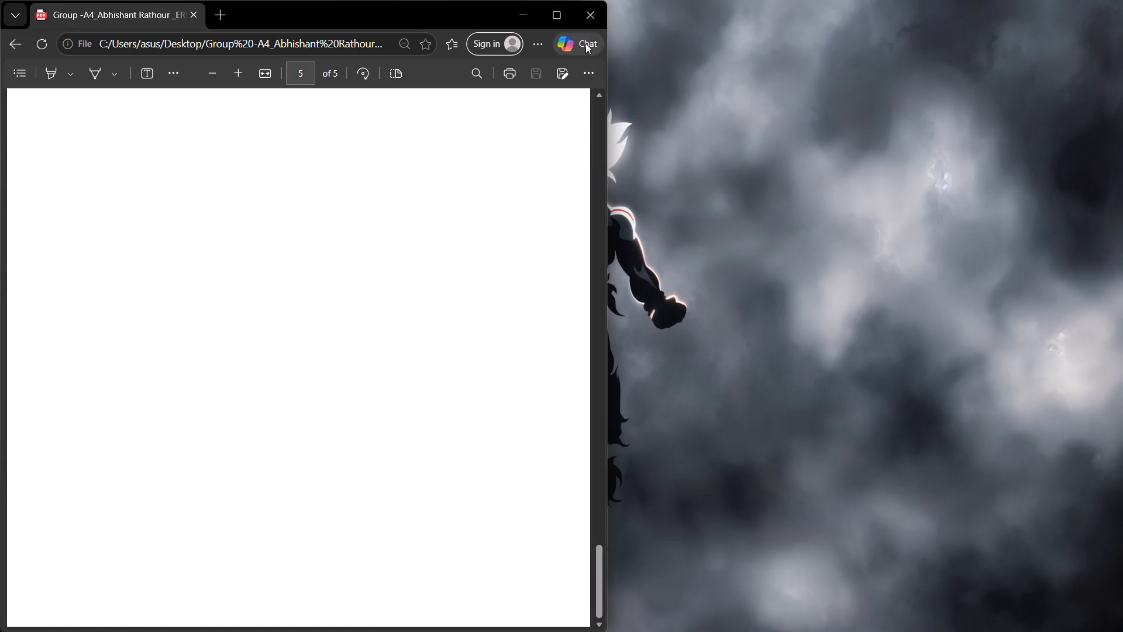
pyautogui.click(518, 11)
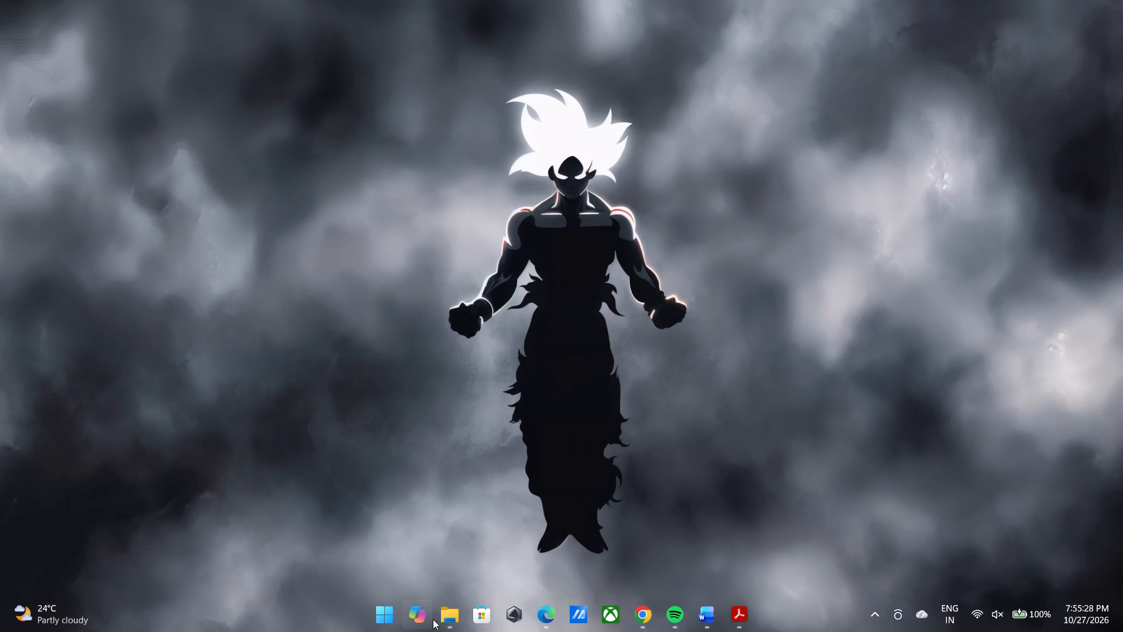
# Open the Desktop folder in File Explorer, where the exported report PDF is saved, and reduce the window from full-screen size.
pyautogui.click(449, 612)
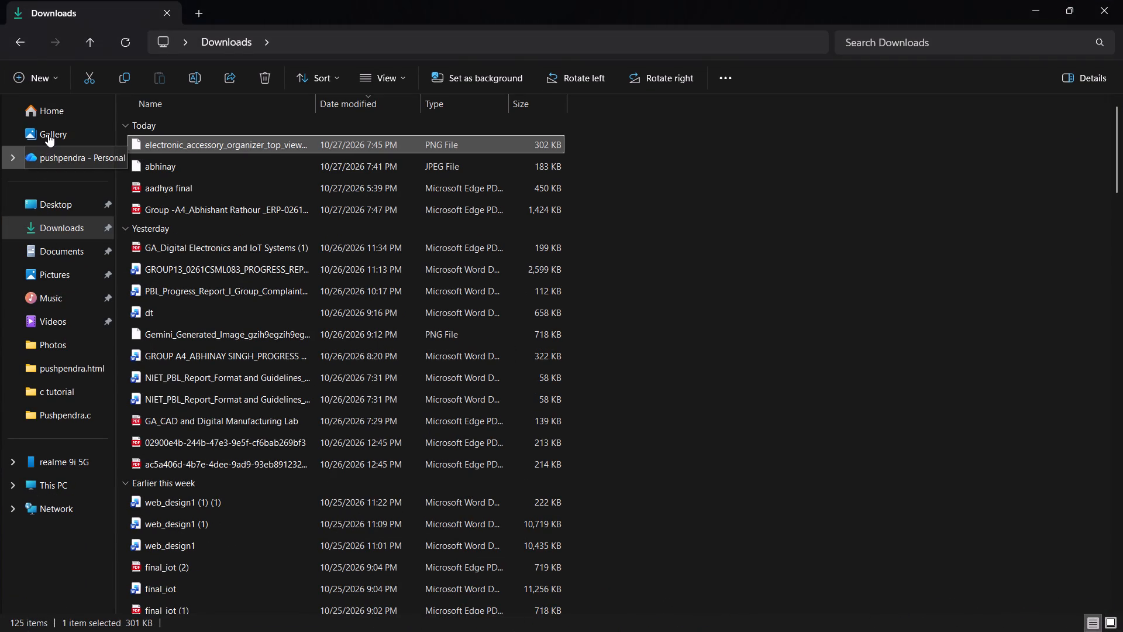
pyautogui.click(48, 206)
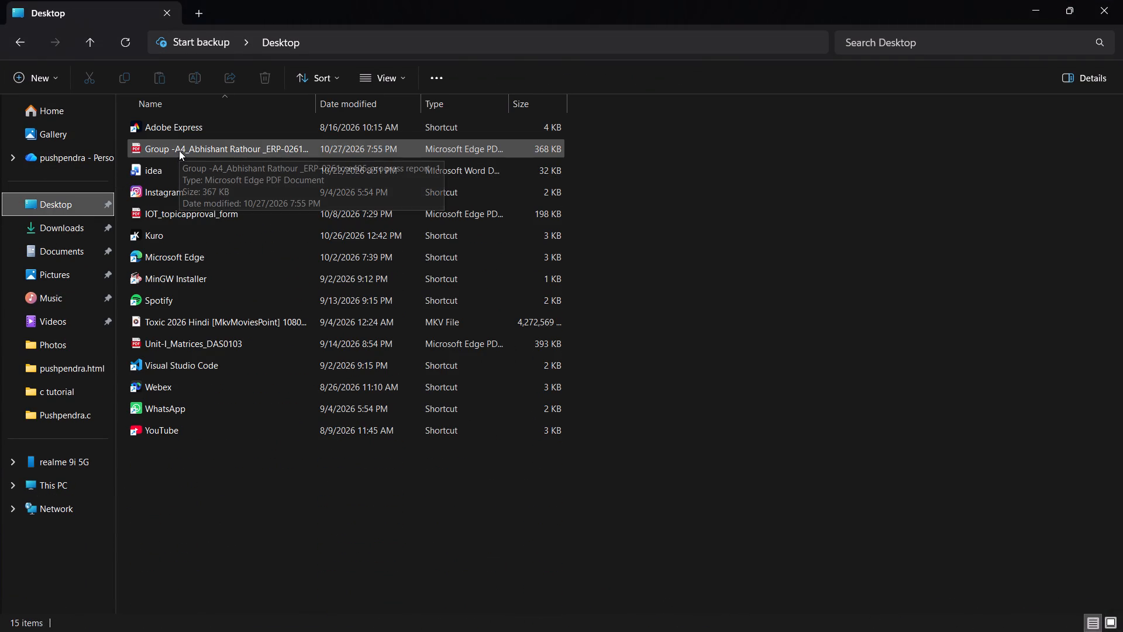
pyautogui.click(1080, 7)
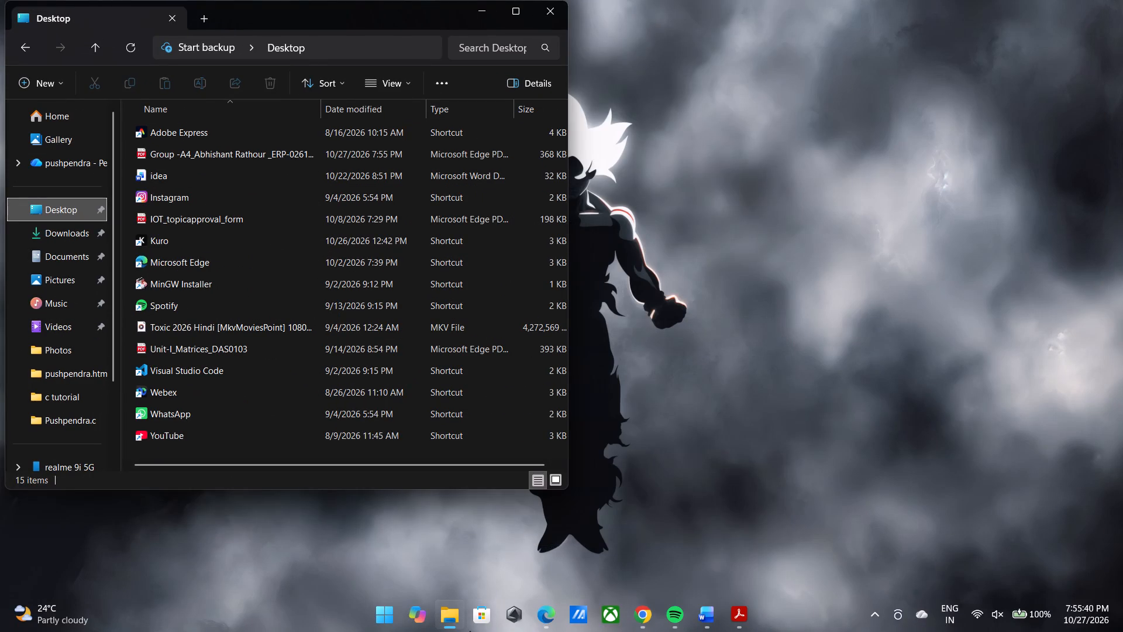
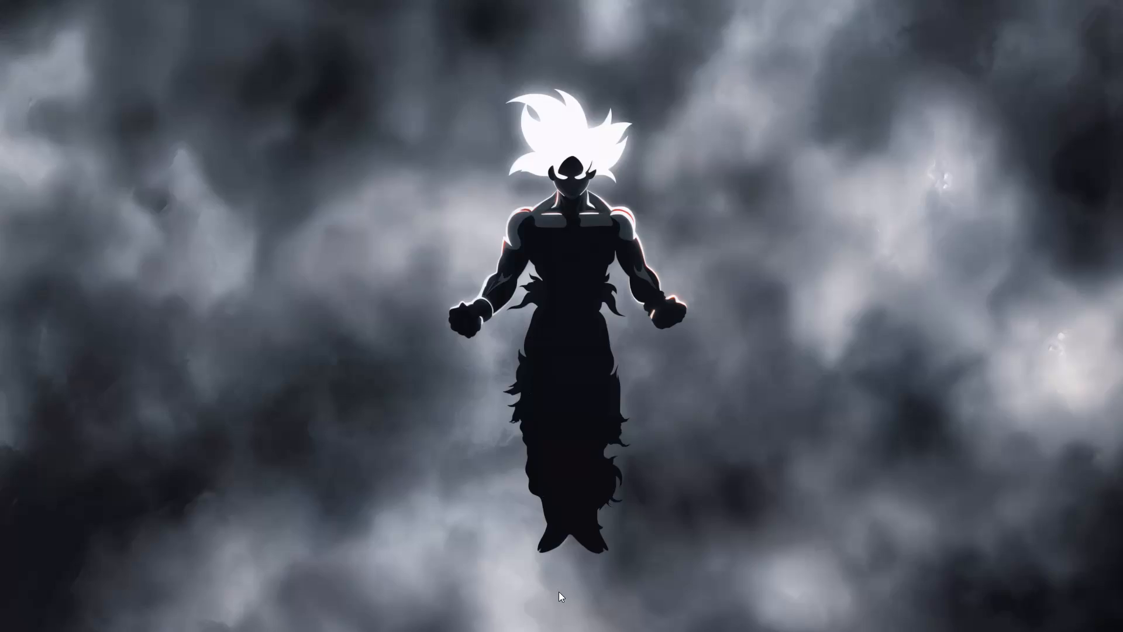
# Switch back to the report in Word and review it from the Module 1 pages to the cover details table and student declaration.
pyautogui.click(704, 621)
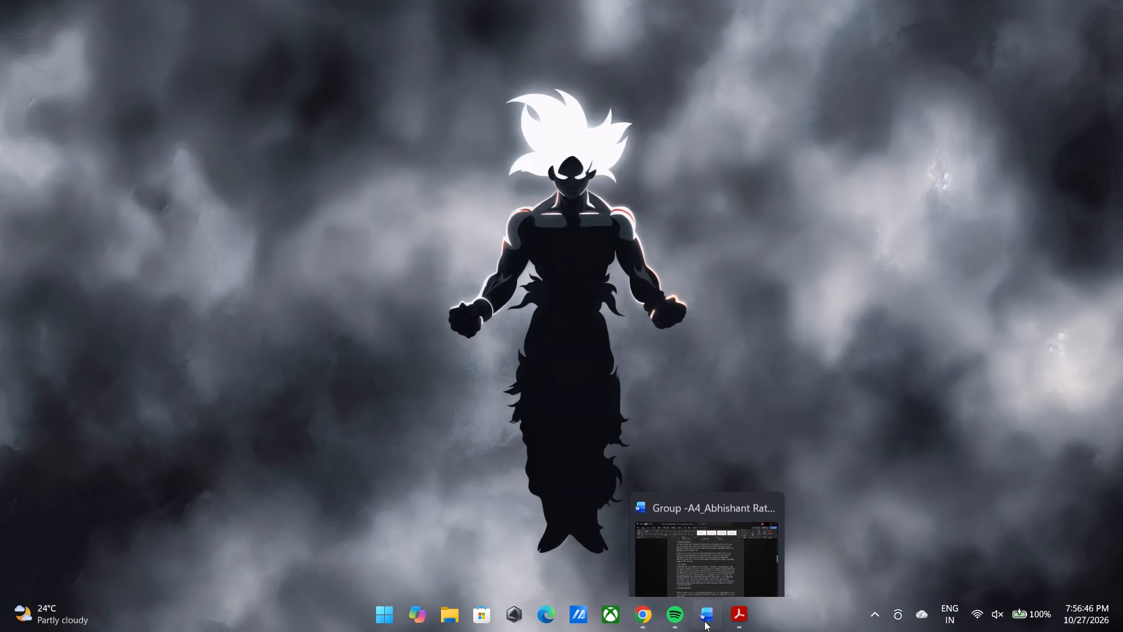
pyautogui.scroll(3, 647, 441)
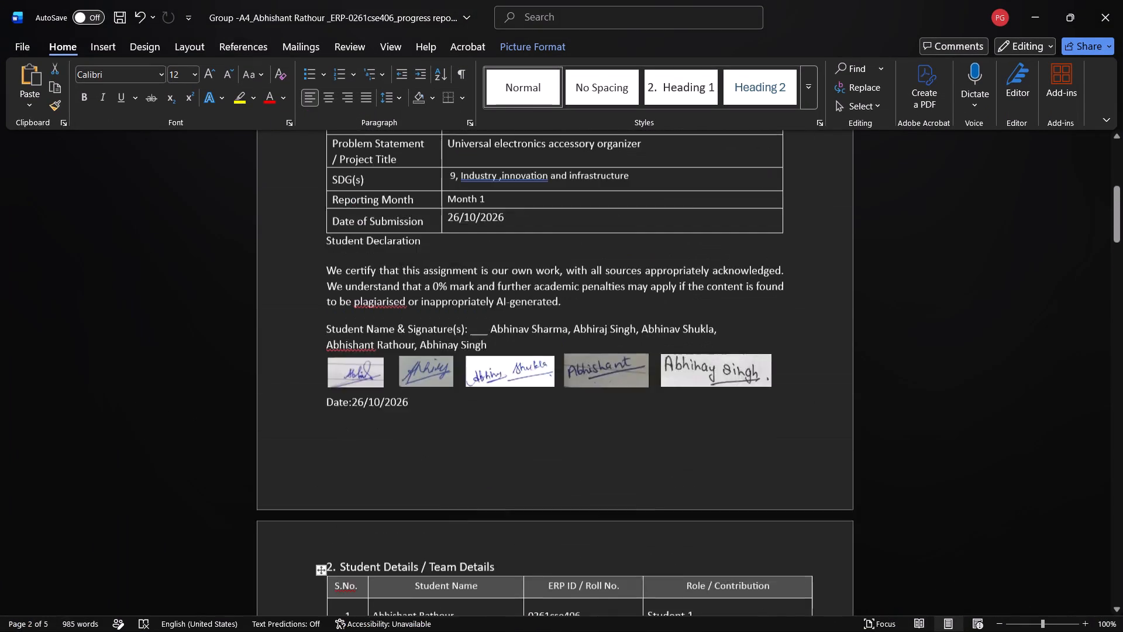
pyautogui.scroll(3, 647, 441)
pyautogui.scroll(-2, 647, 441)
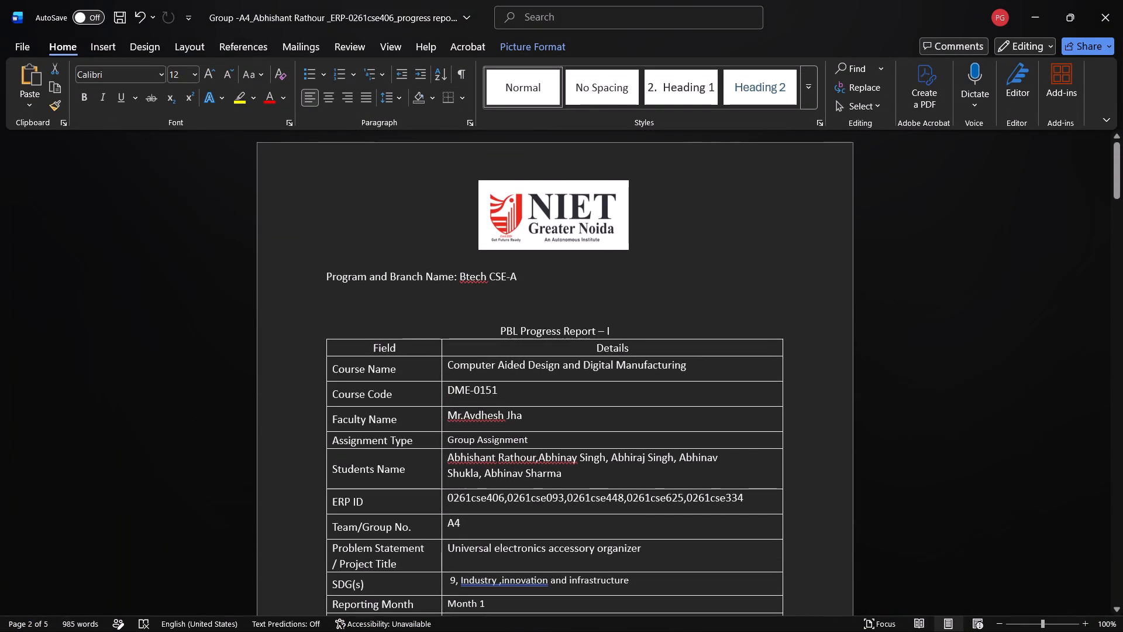
pyautogui.scroll(-2, 647, 441)
pyautogui.scroll(1, 647, 441)
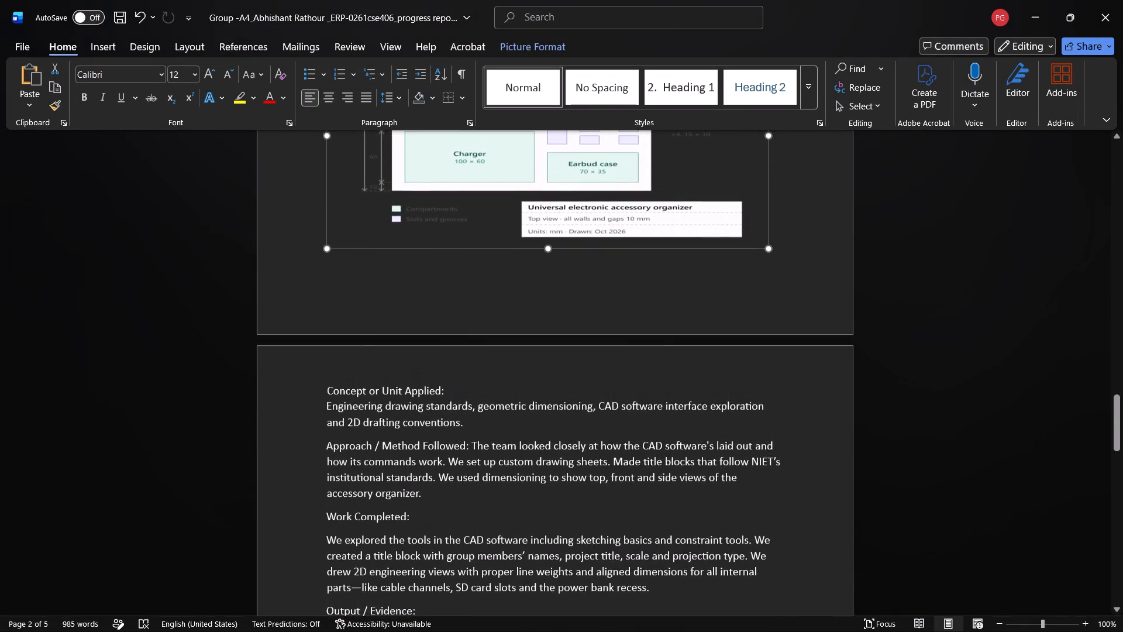
pyautogui.scroll(6, 647, 441)
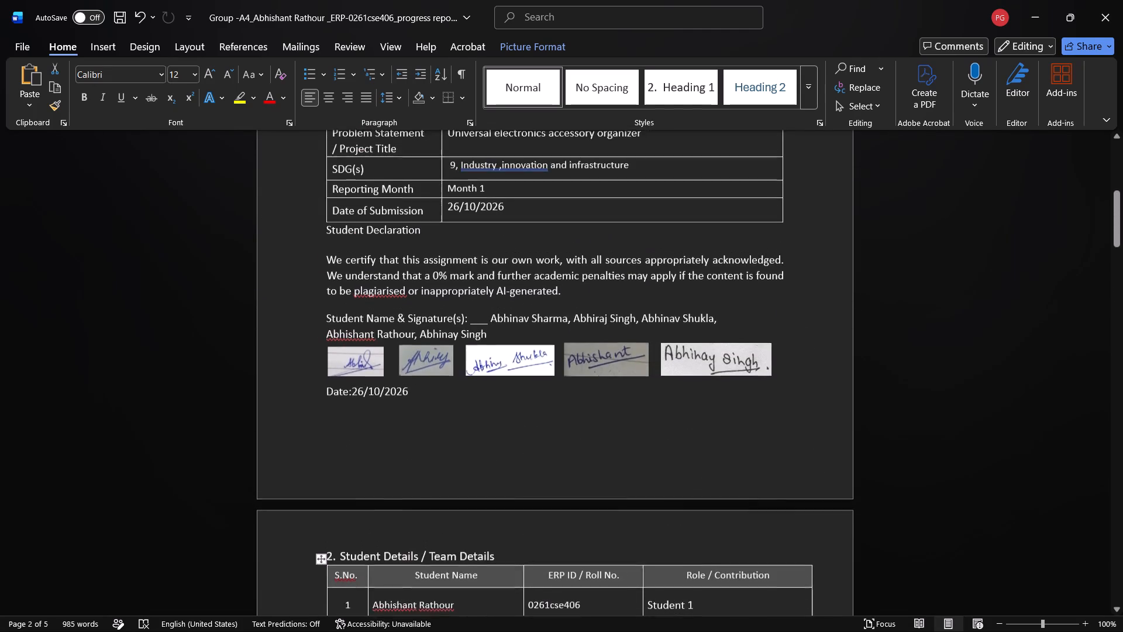
pyautogui.scroll(3, 647, 441)
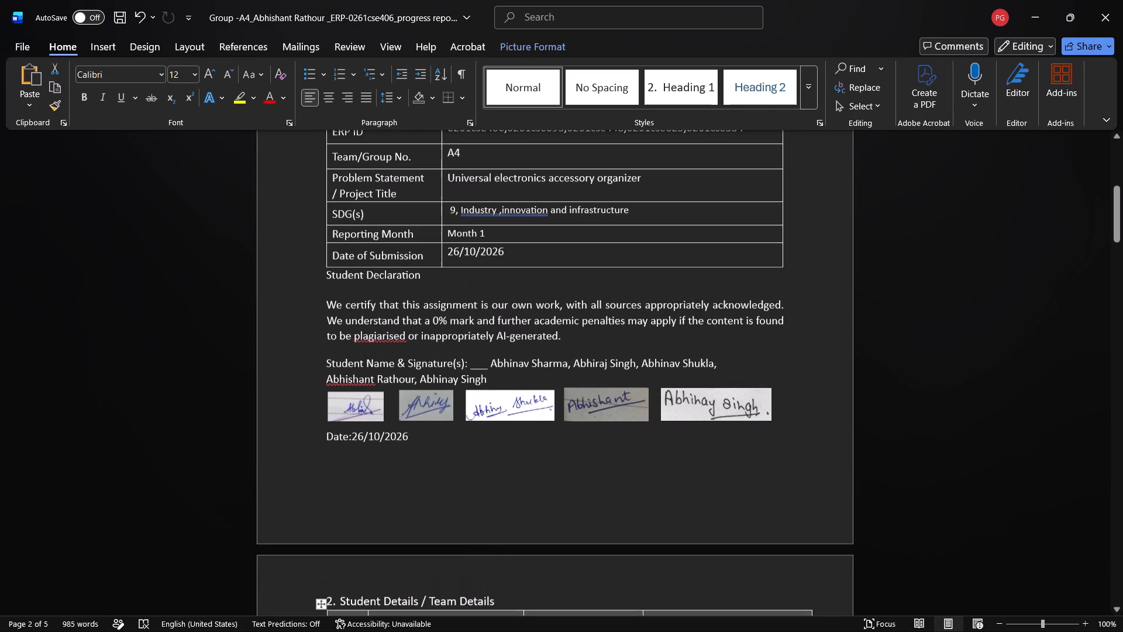
pyautogui.scroll(3, 647, 441)
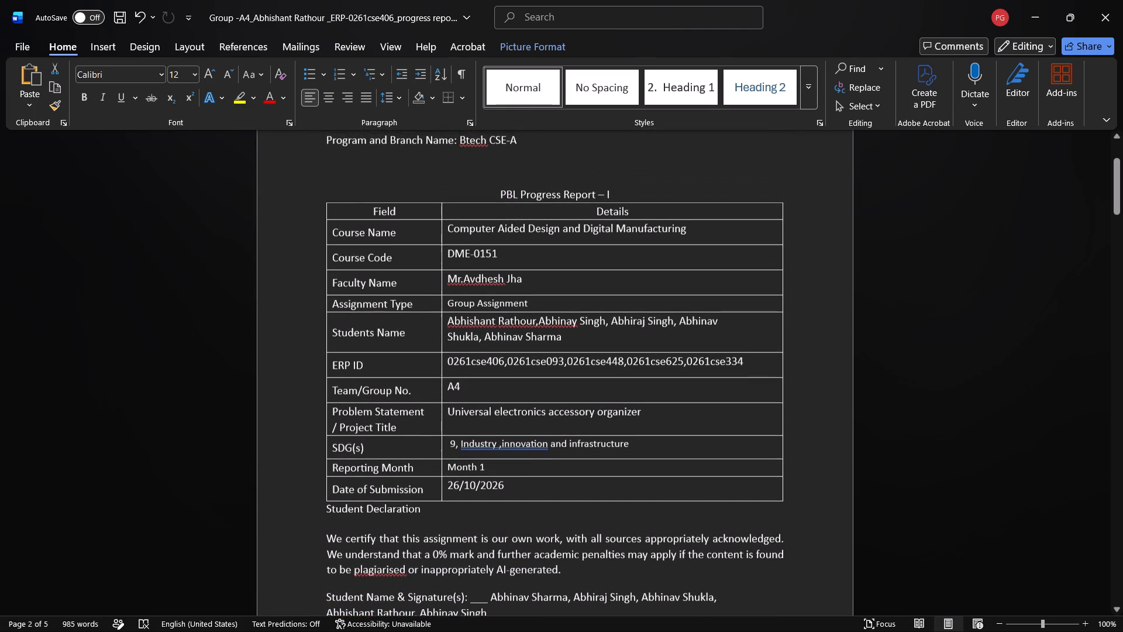
pyautogui.scroll(2, 647, 441)
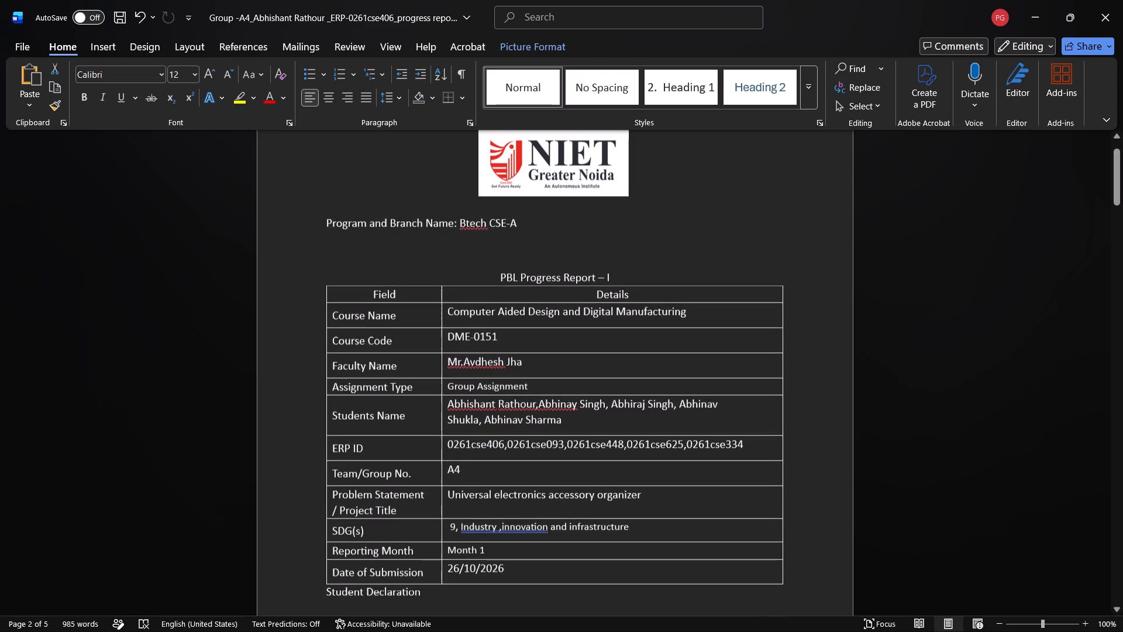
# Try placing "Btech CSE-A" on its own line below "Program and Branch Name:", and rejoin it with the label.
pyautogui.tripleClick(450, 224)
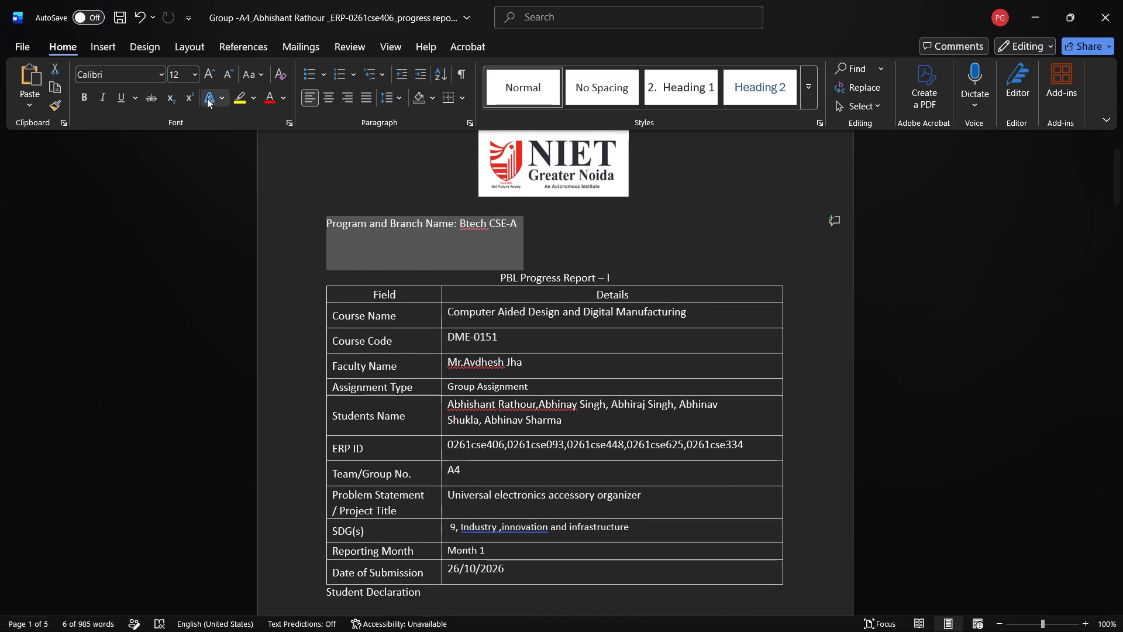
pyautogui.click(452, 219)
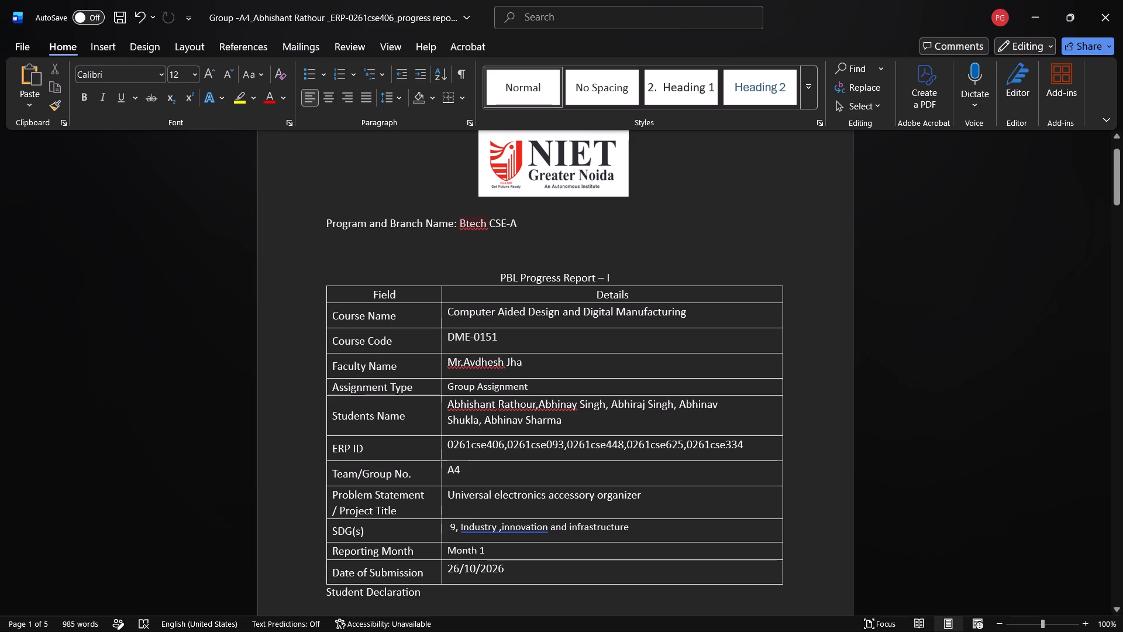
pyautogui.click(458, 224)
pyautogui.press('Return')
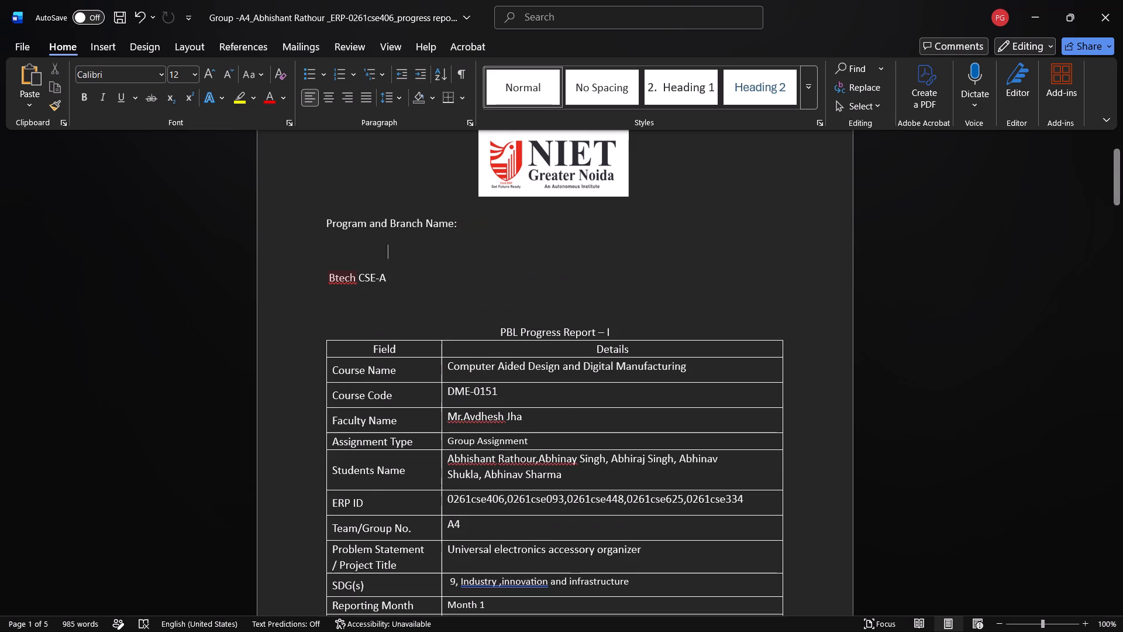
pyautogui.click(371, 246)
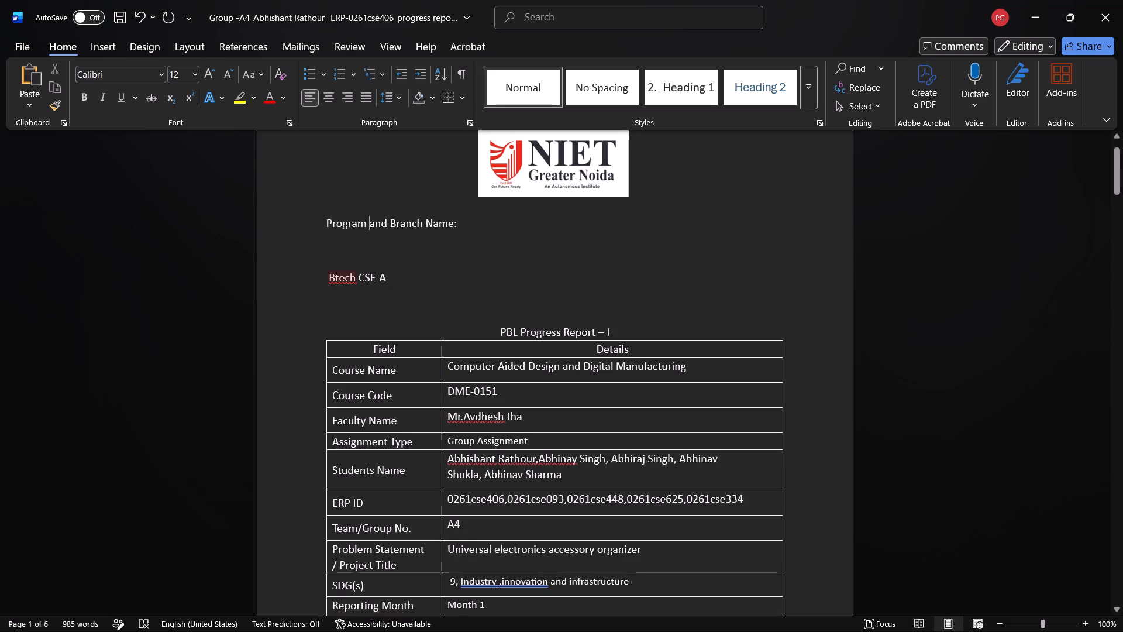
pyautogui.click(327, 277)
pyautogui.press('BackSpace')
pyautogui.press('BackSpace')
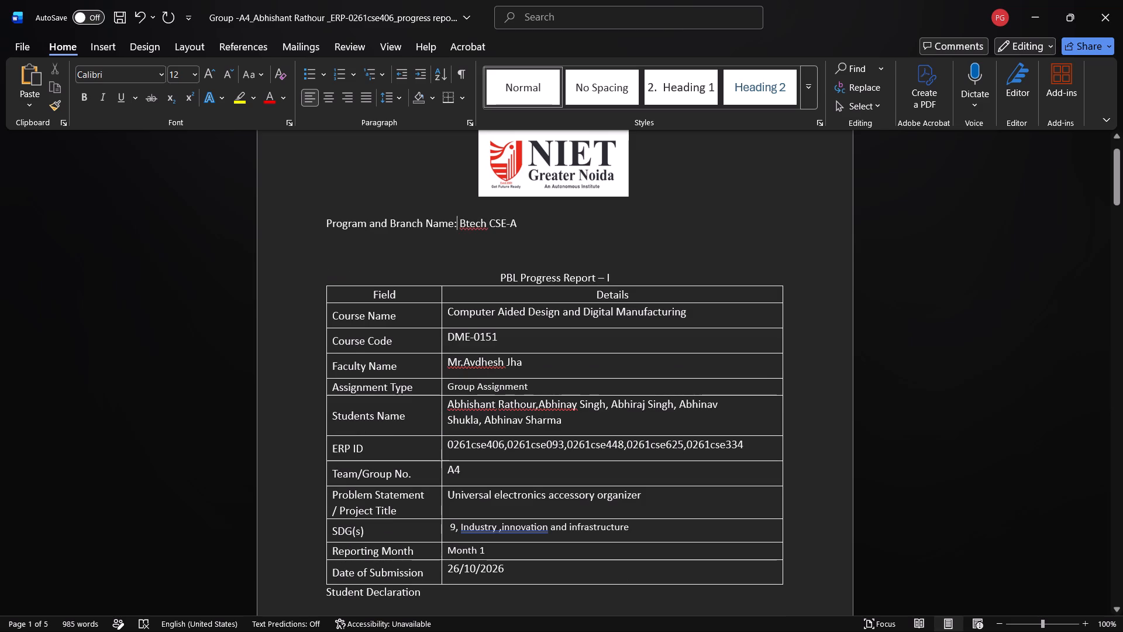
# Set the font of the "Program and Branch Name:" label on the first page to Times New Roman.
pyautogui.hotkey('ctrl', 'shift', 'Left')
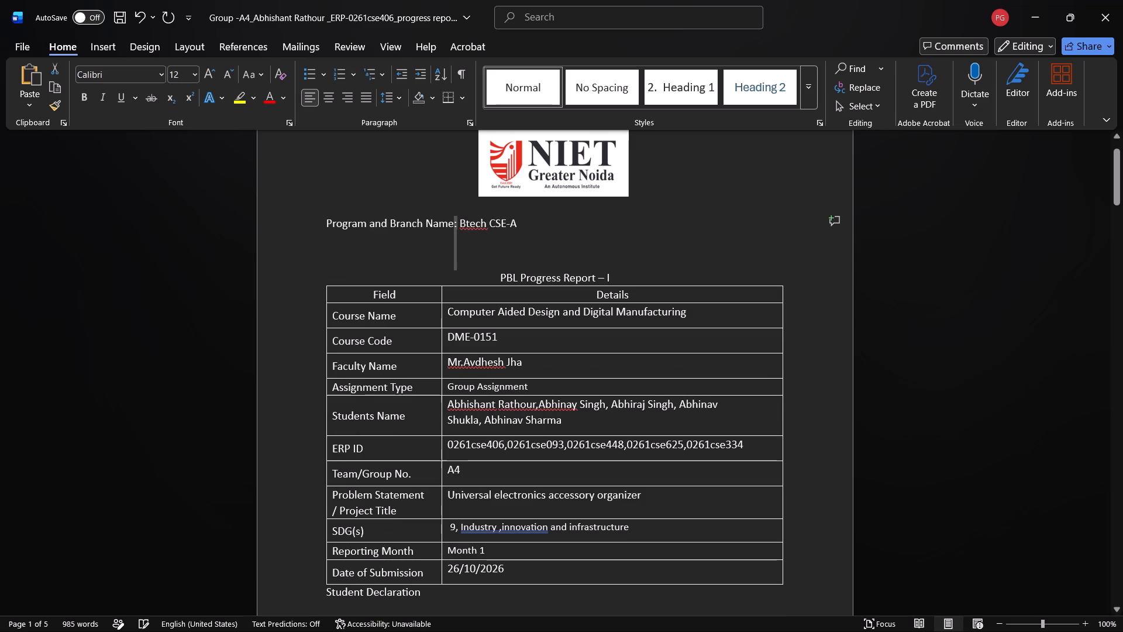
pyautogui.hotkey('ctrl', 'shift', 'Left')
pyautogui.hotkey('ctrl', 'shift', 'Left')
pyautogui.hotkey('ctrl', 'shift', 'Left')
pyautogui.hotkey('ctrl', 'shift', 'Left')
pyautogui.hotkey('ctrl', 'shift', 'Left')
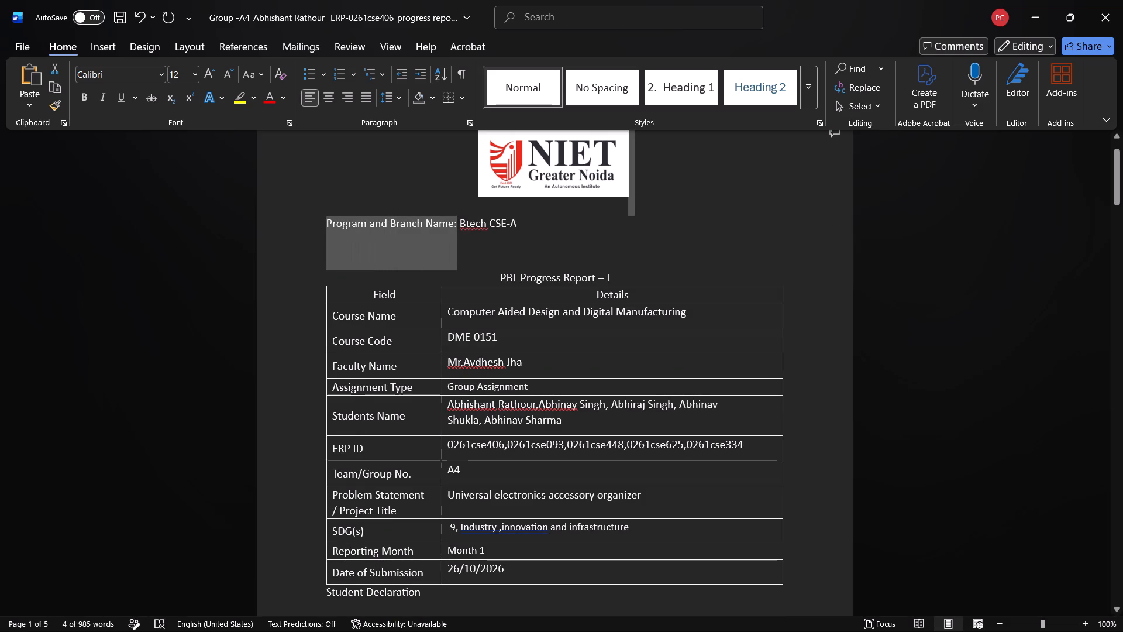
pyautogui.hotkey('ctrl', 'shift', 'Right')
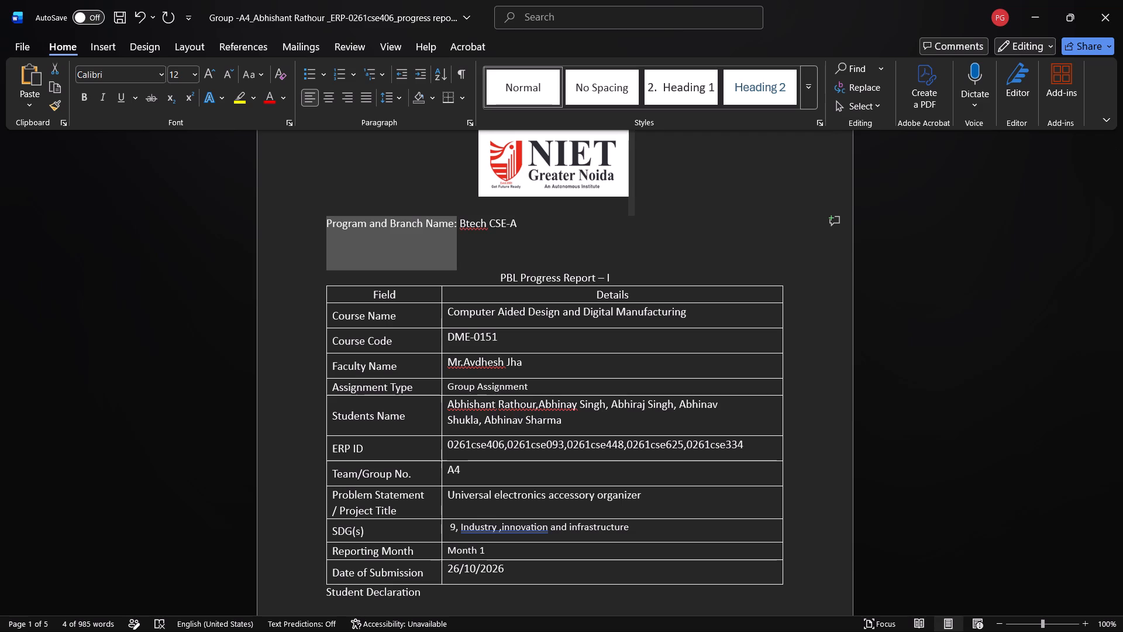
pyautogui.click(143, 74)
pyautogui.press('BackSpace')
pyautogui.write('ti')
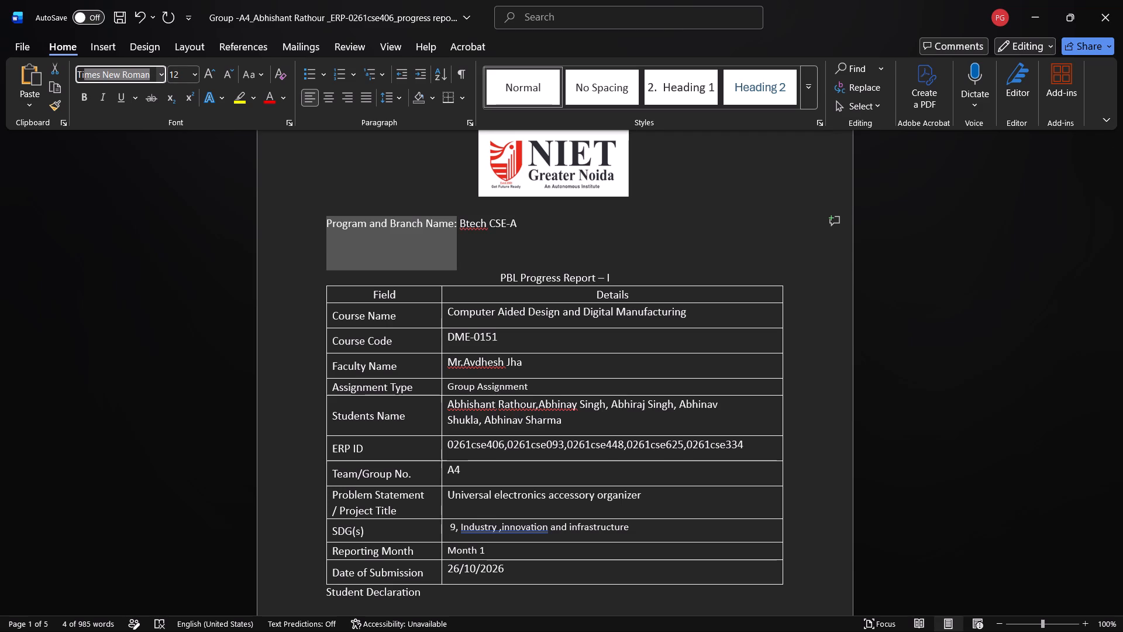
pyautogui.press('Return')
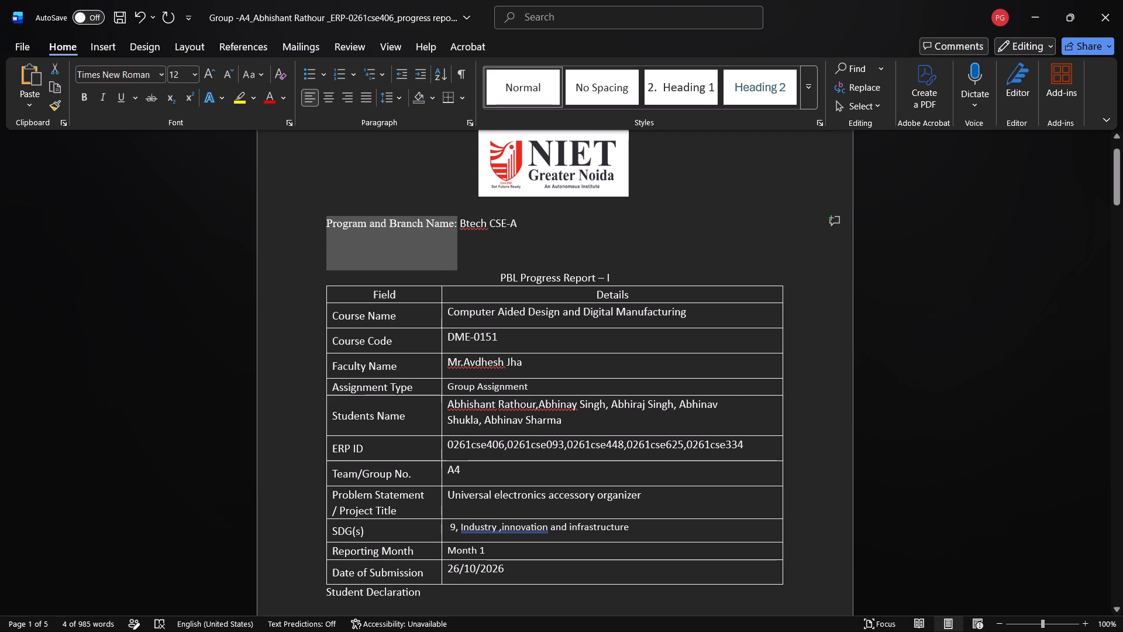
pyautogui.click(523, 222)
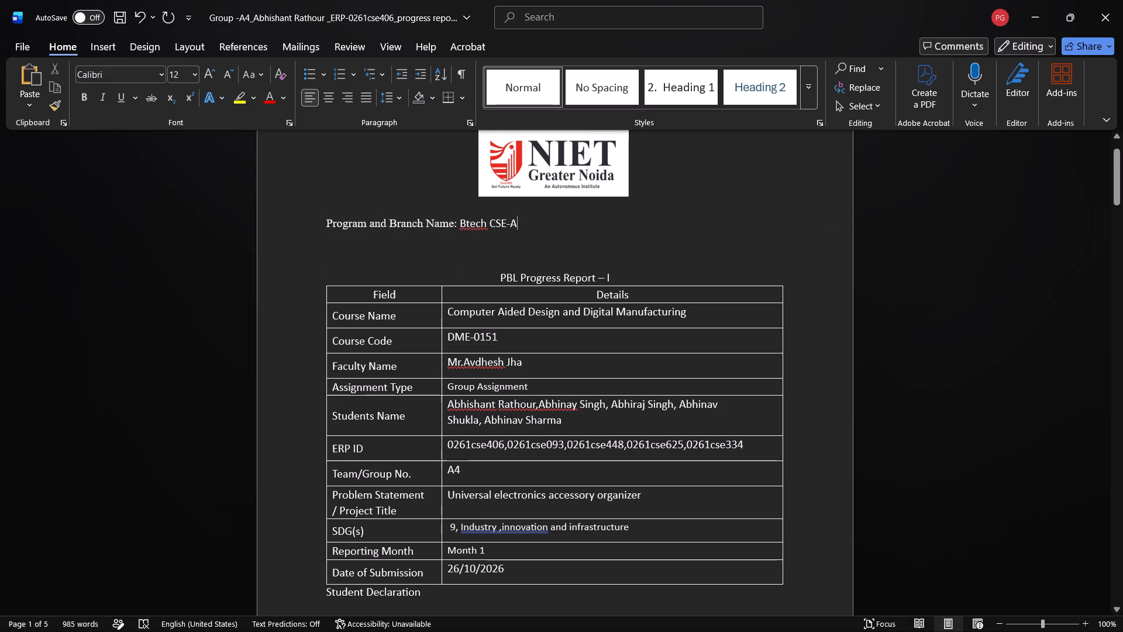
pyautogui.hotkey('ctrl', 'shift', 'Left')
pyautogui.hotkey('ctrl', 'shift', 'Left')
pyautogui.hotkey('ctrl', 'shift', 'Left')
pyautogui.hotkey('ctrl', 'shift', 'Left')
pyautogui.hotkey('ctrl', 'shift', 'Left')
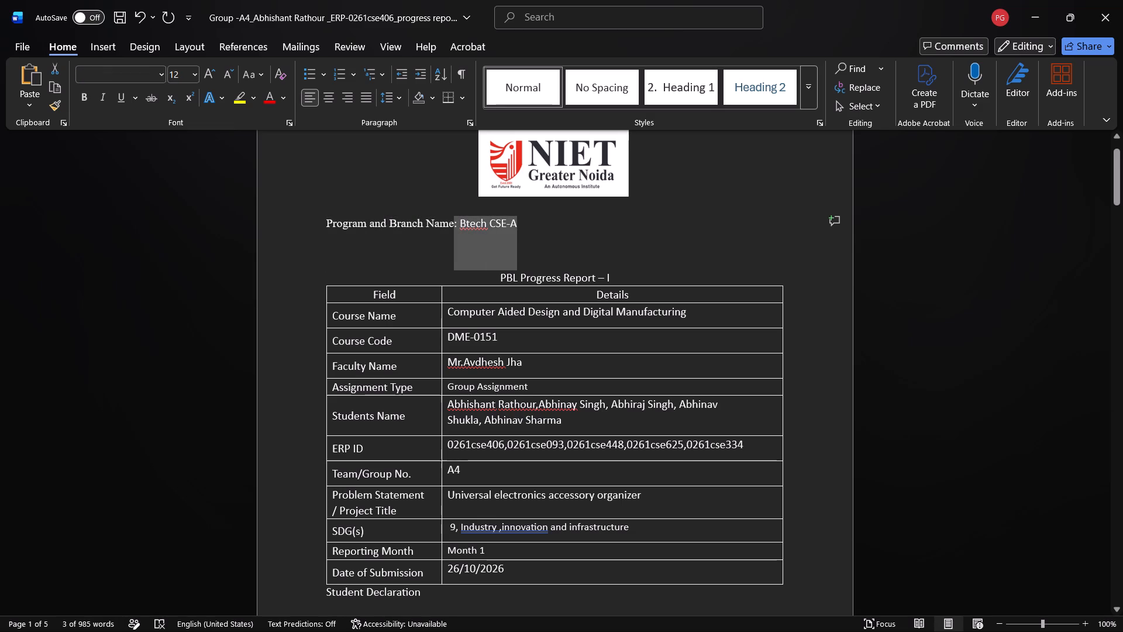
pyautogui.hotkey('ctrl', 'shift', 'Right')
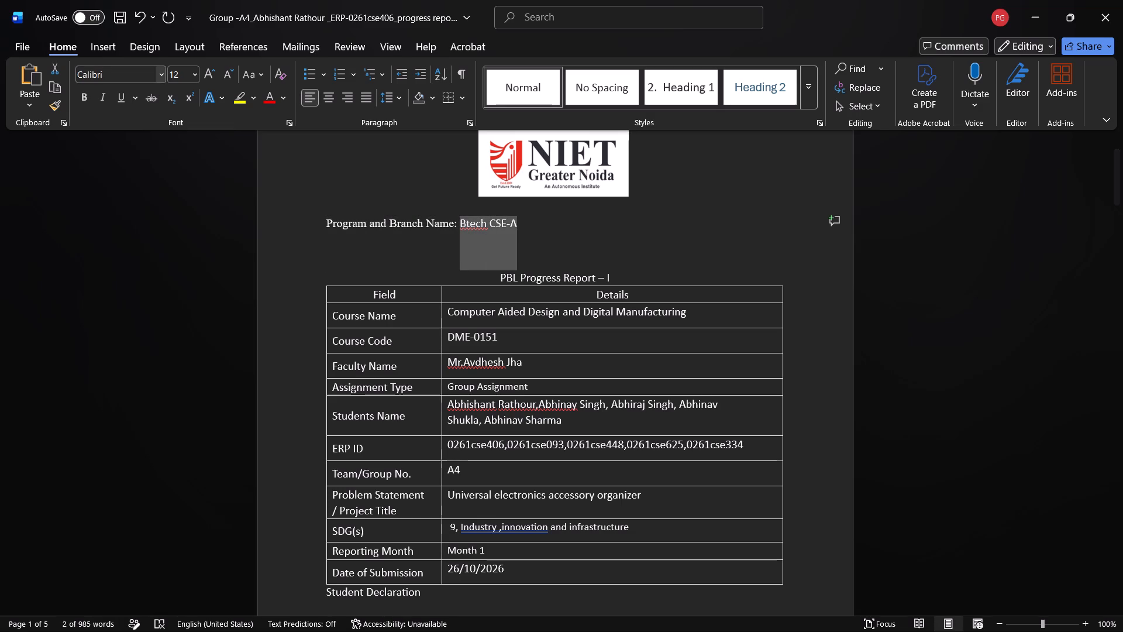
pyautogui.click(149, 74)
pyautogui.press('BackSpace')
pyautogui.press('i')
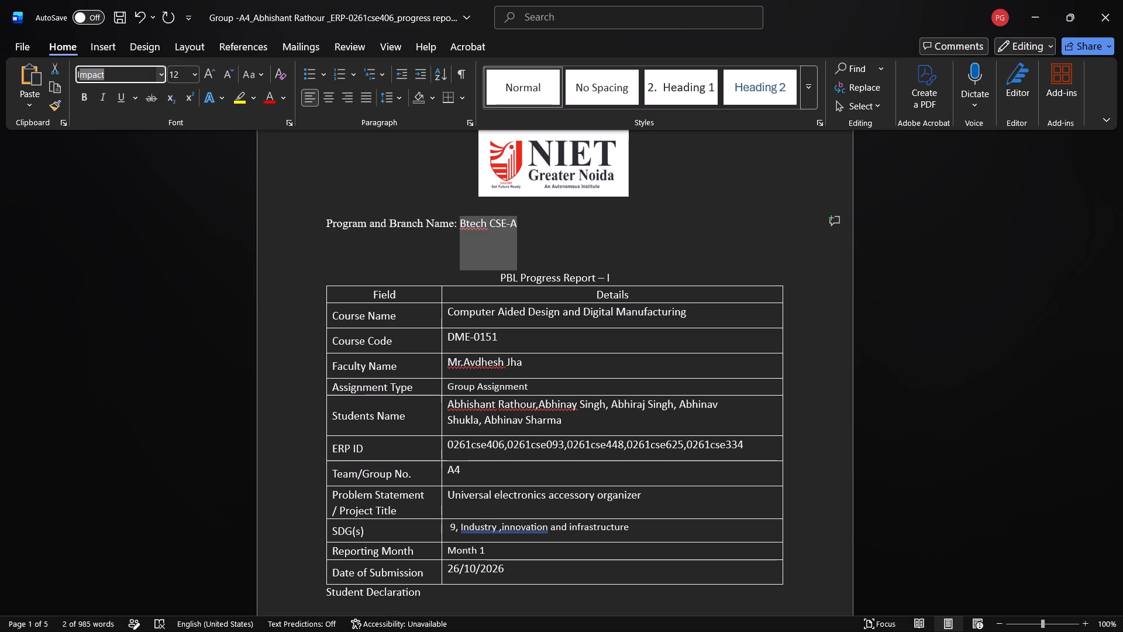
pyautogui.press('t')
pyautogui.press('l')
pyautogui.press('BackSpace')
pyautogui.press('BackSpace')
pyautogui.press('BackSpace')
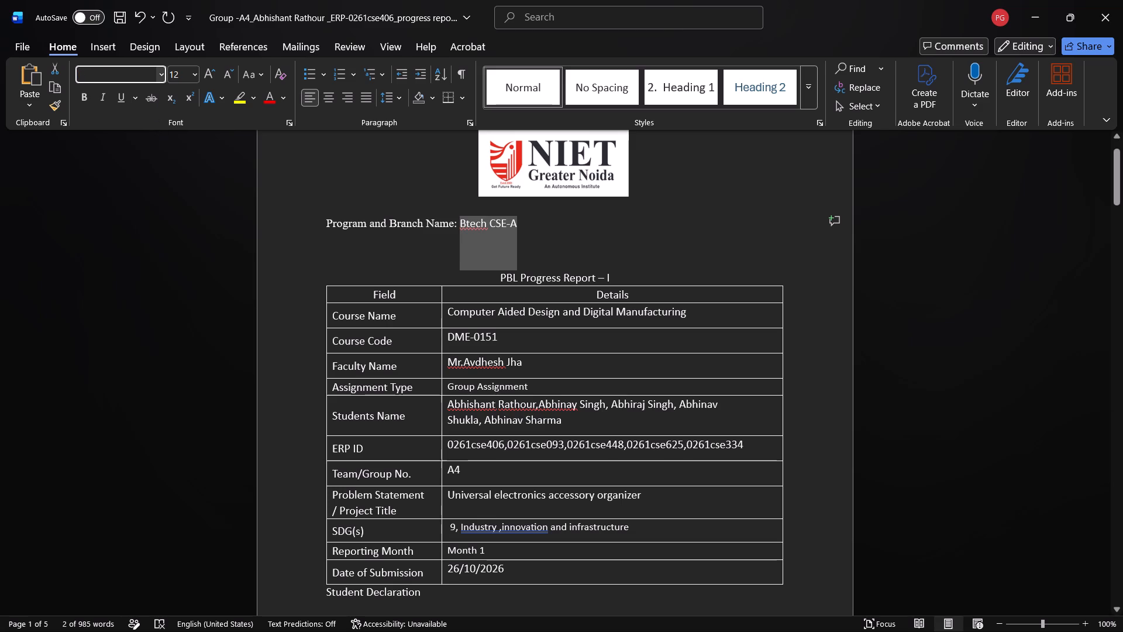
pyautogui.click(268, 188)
# Make the section 2 heading text "Student Details / Team Details" bold and set its font to Times New Roman.
pyautogui.scroll(-2, 328, 246)
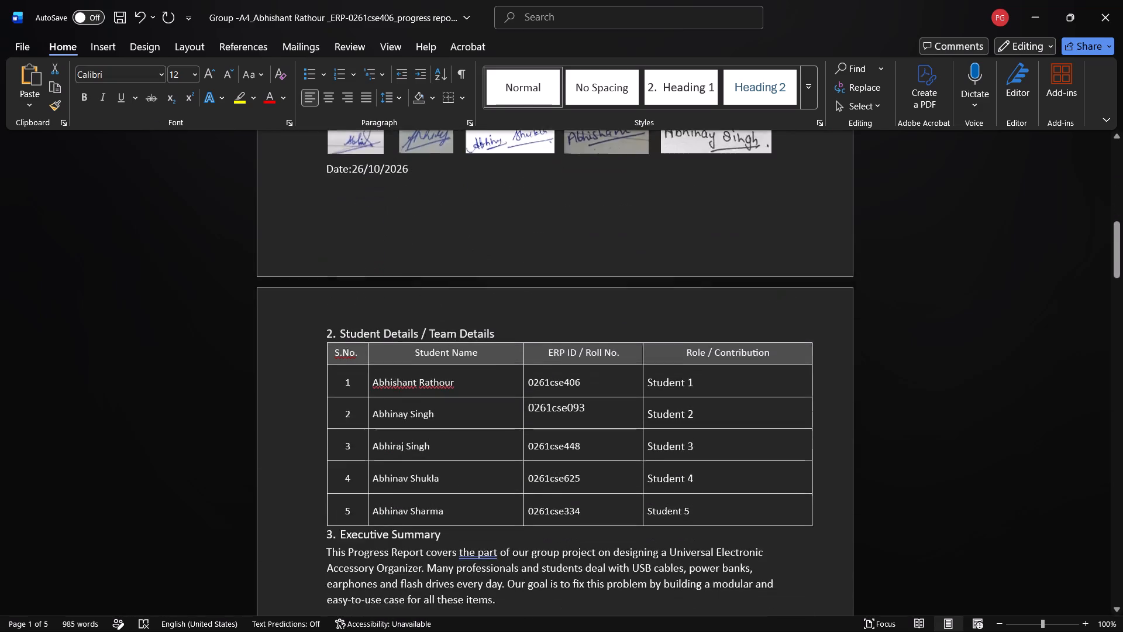
pyautogui.scroll(-1, 328, 246)
pyautogui.tripleClick(326, 294)
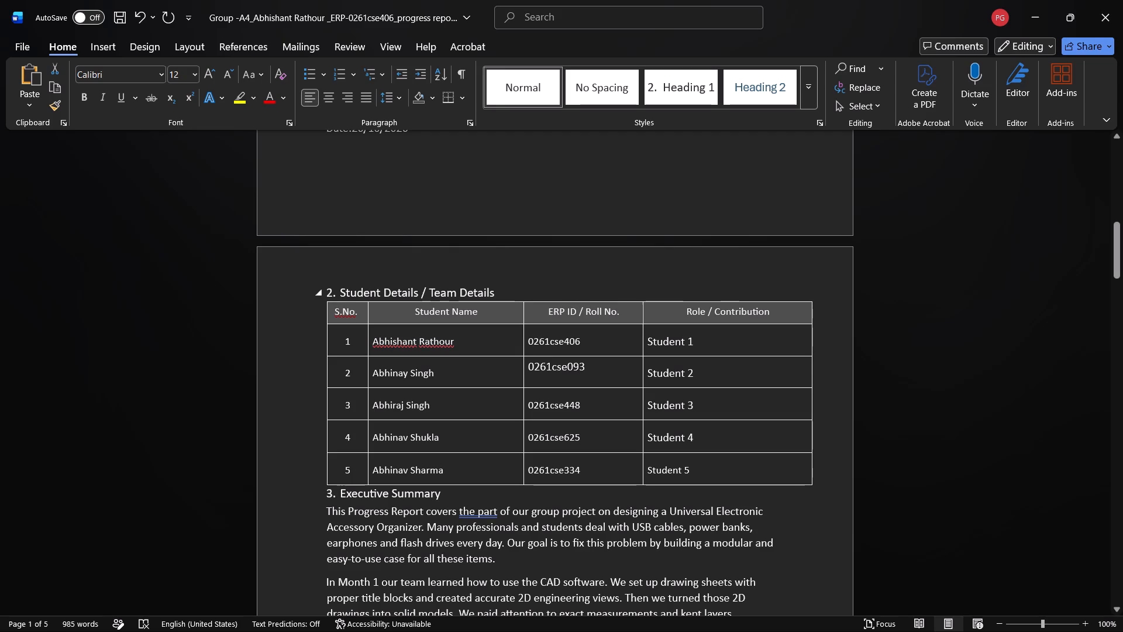
pyautogui.click(326, 294)
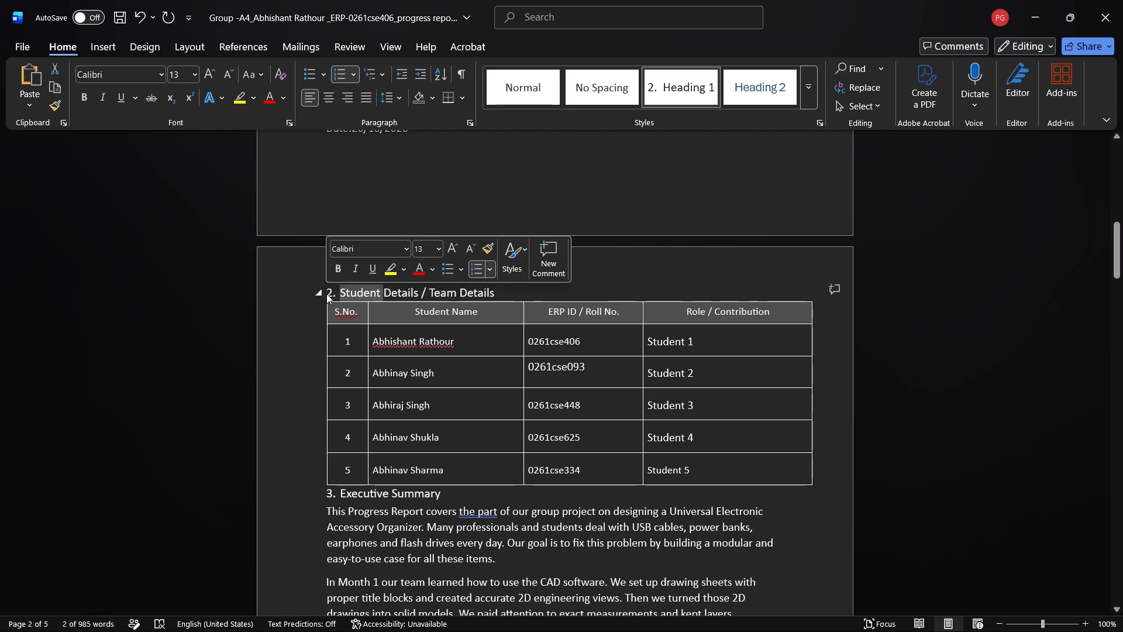
pyautogui.click(326, 294)
pyautogui.click(499, 290)
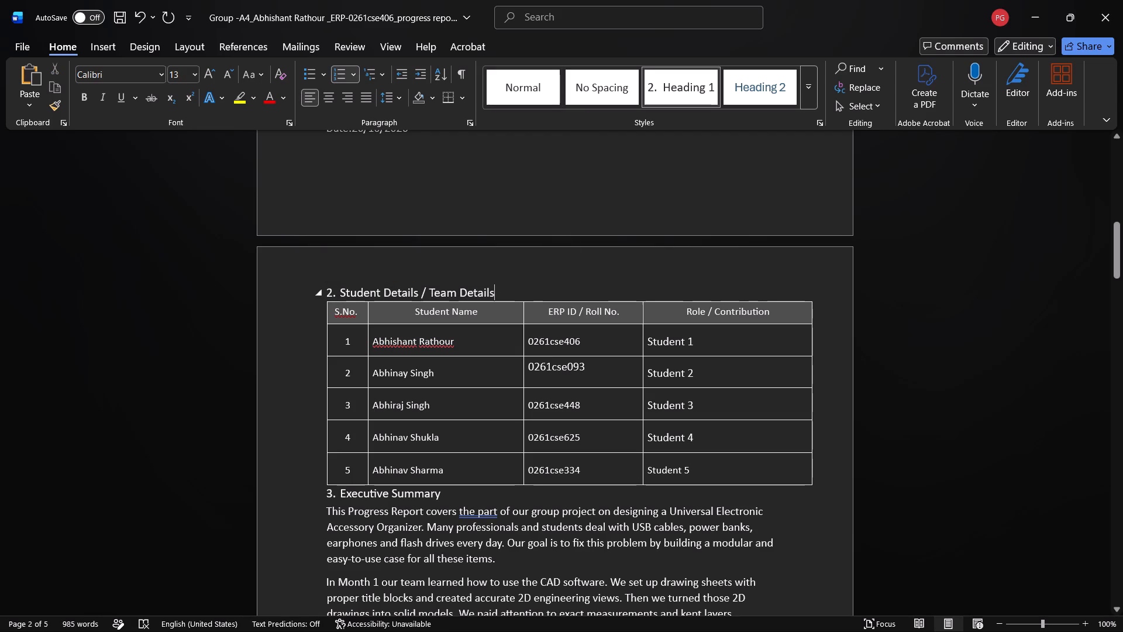
pyautogui.hotkey('ctrl', 'shift', 'Left')
pyautogui.hotkey('ctrl', 'shift', 'Left')
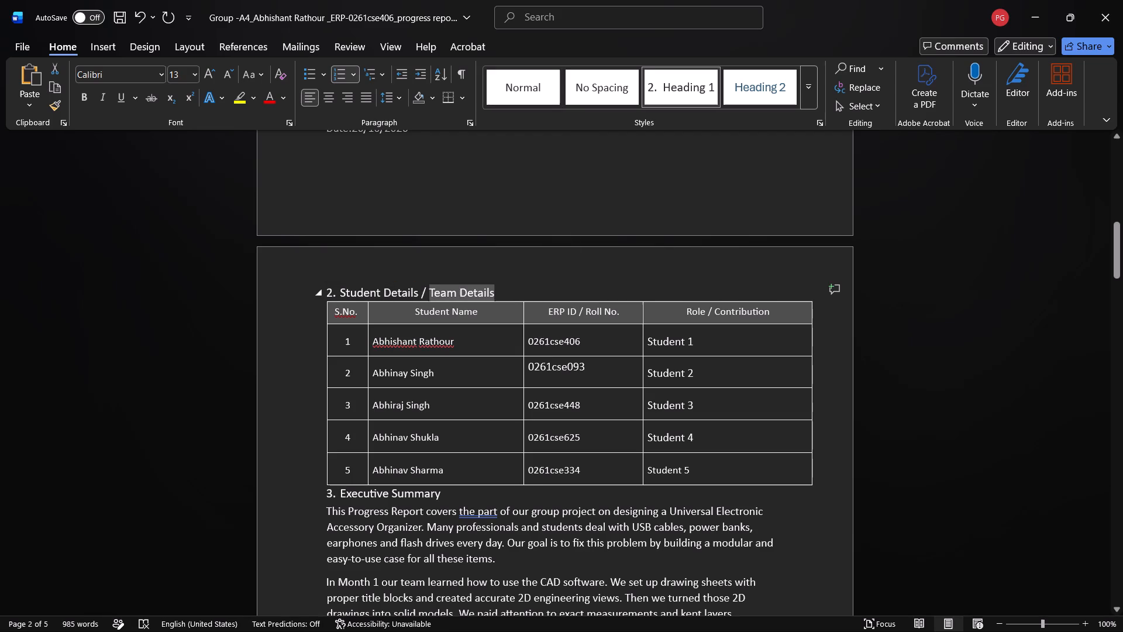
pyautogui.hotkey('ctrl', 'shift', 'Left')
pyautogui.hotkey('ctrl', 'shift', 'Left')
pyautogui.hotkey('ctrl', 'shift', 'Left')
pyautogui.hotkey('ctrl', 'shift', 'Left')
pyautogui.hotkey('ctrl', 'shift', 'Left')
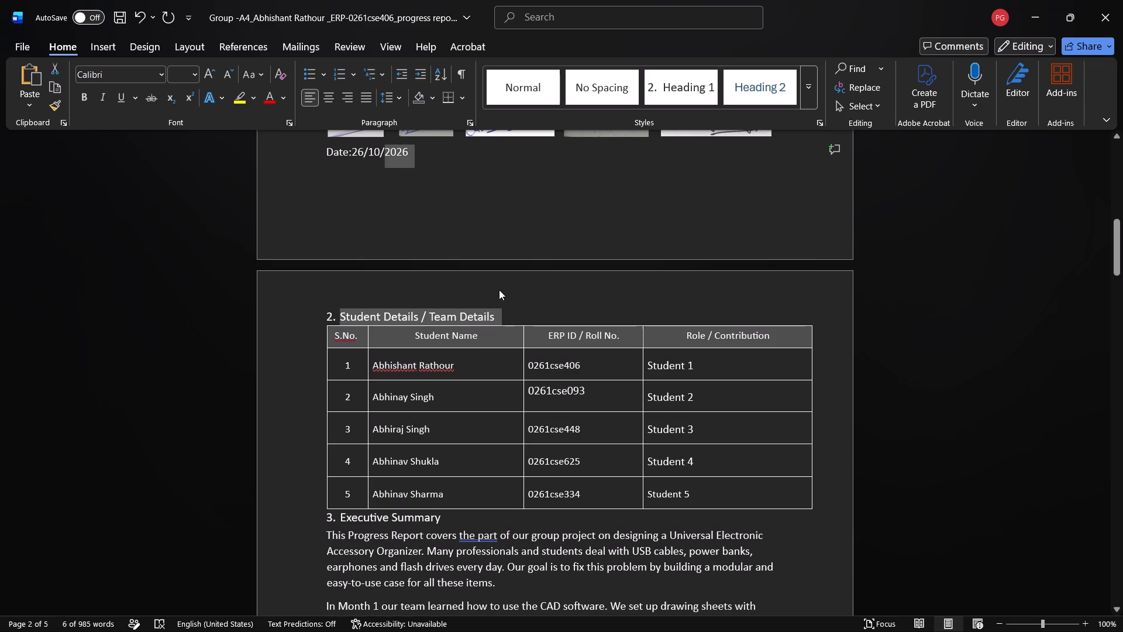
pyautogui.hotkey('ctrl', 'shift', 'Right')
pyautogui.hotkey('ctrl', 'shift', 'Right')
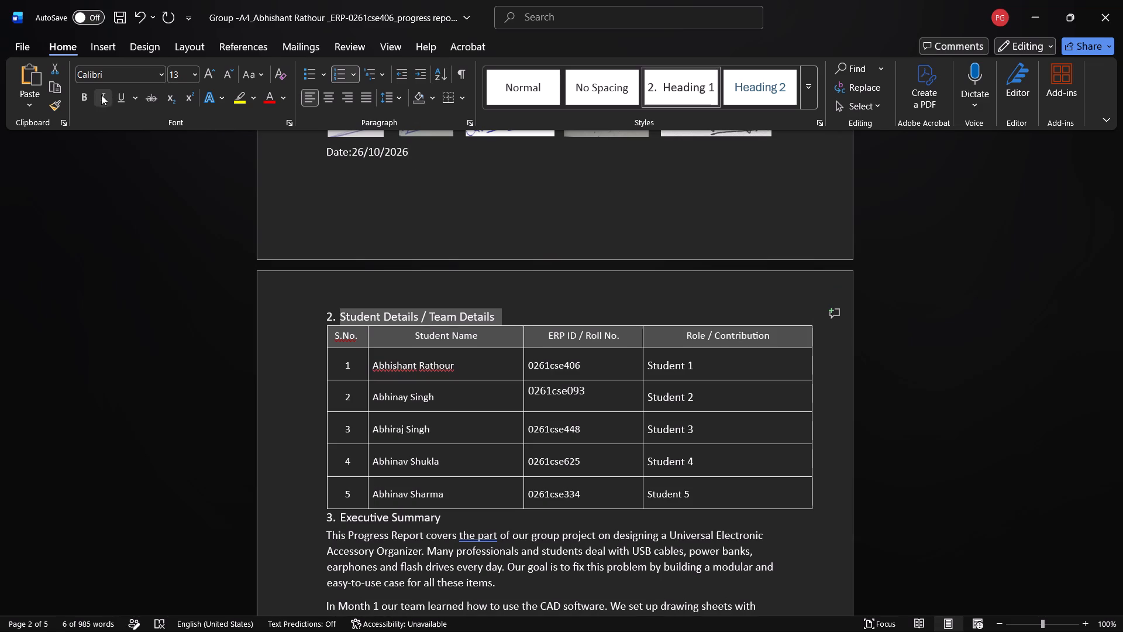
pyautogui.click(76, 97)
pyautogui.click(139, 67)
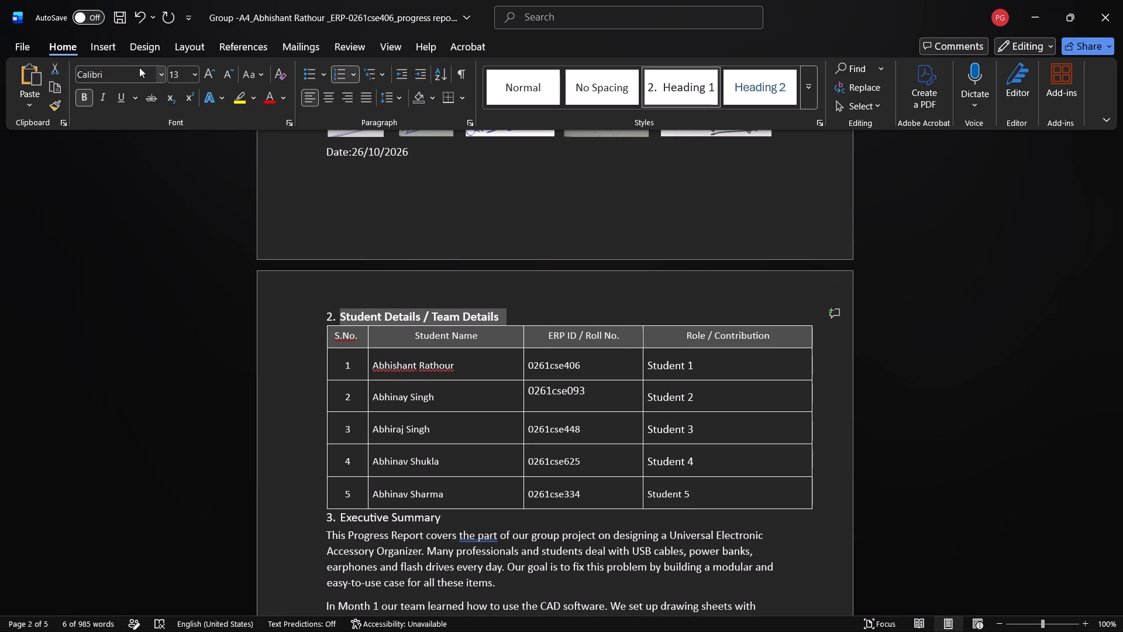
pyautogui.click(137, 80)
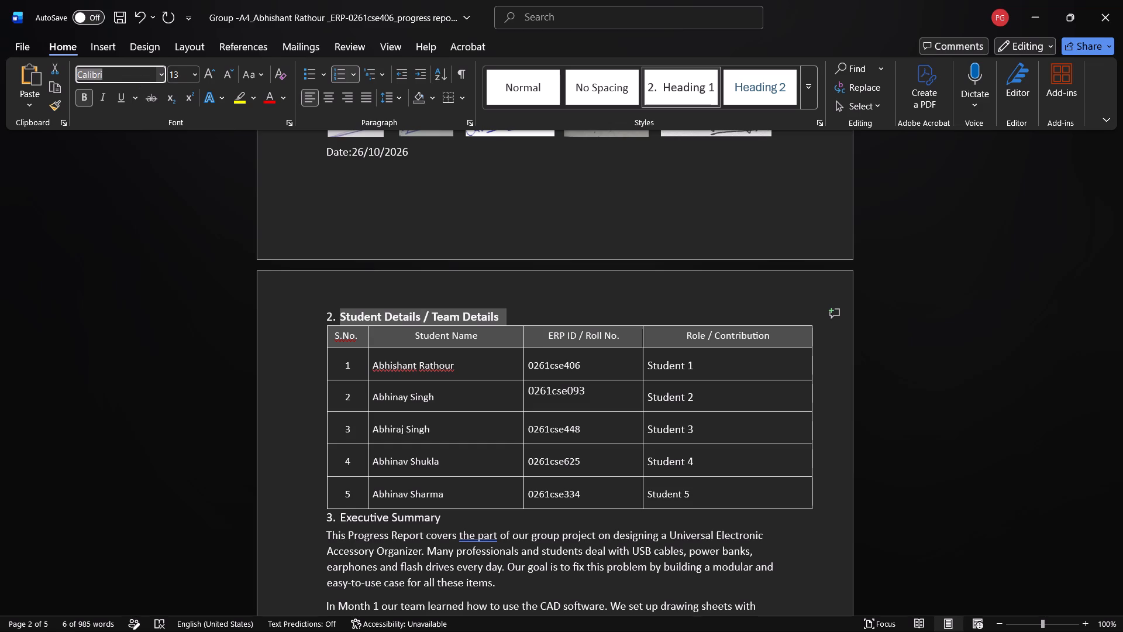
pyautogui.press('BackSpace')
pyautogui.press('t')
pyautogui.press('Return')
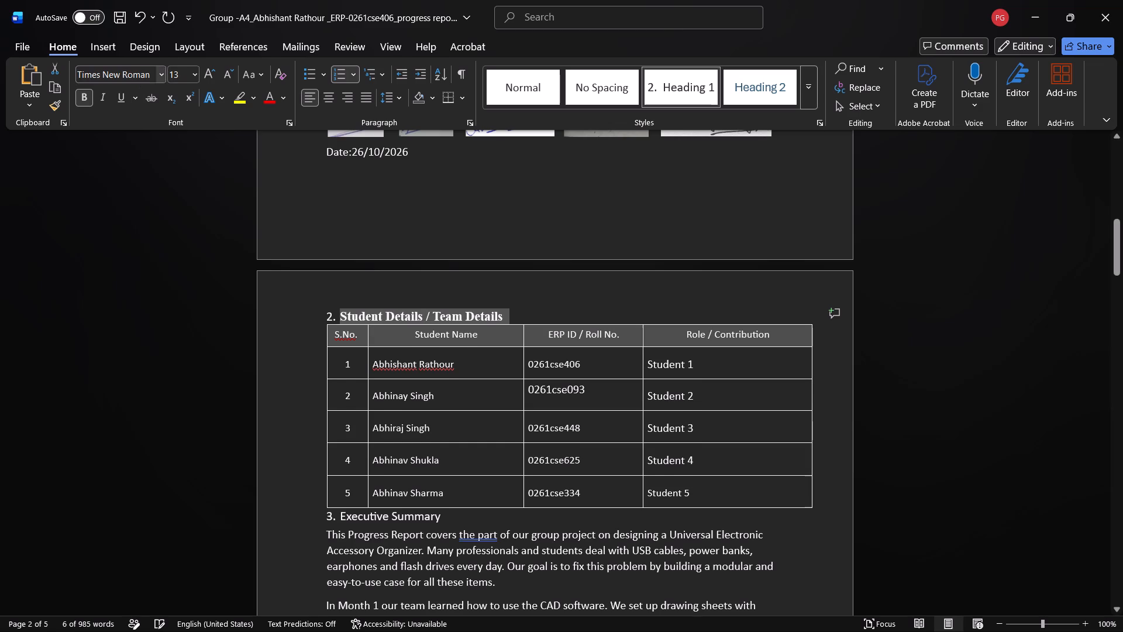
# Set the font of the section 3 heading text "Executive Summary" to Times New Roman.
pyautogui.scroll(-1, 311, 285)
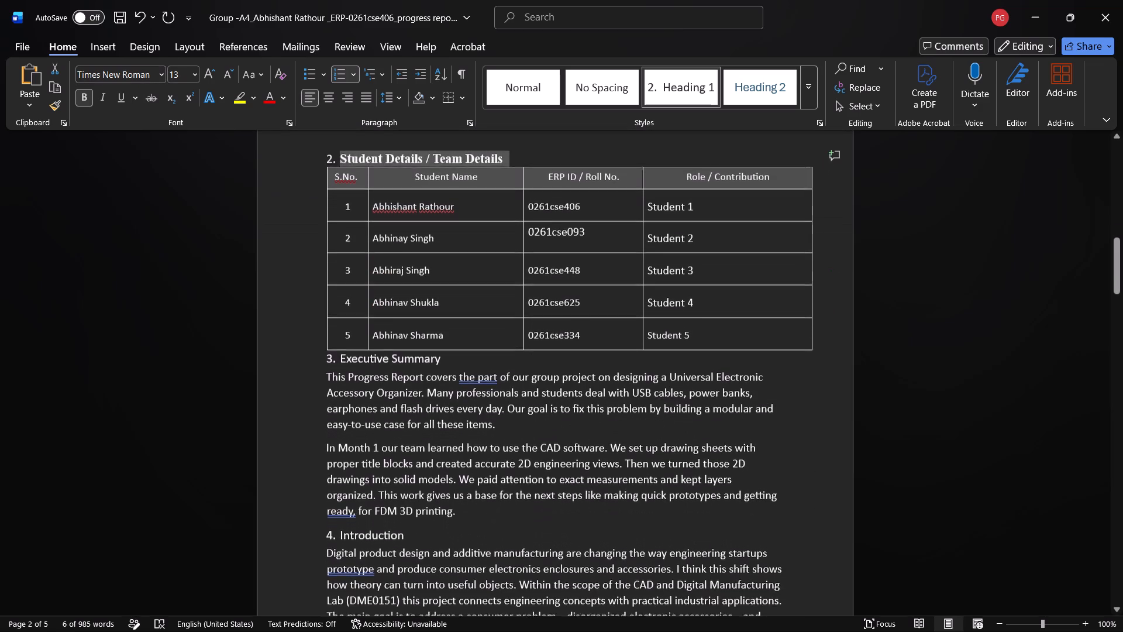
pyautogui.scroll(-1, 311, 285)
pyautogui.doubleClick(449, 354)
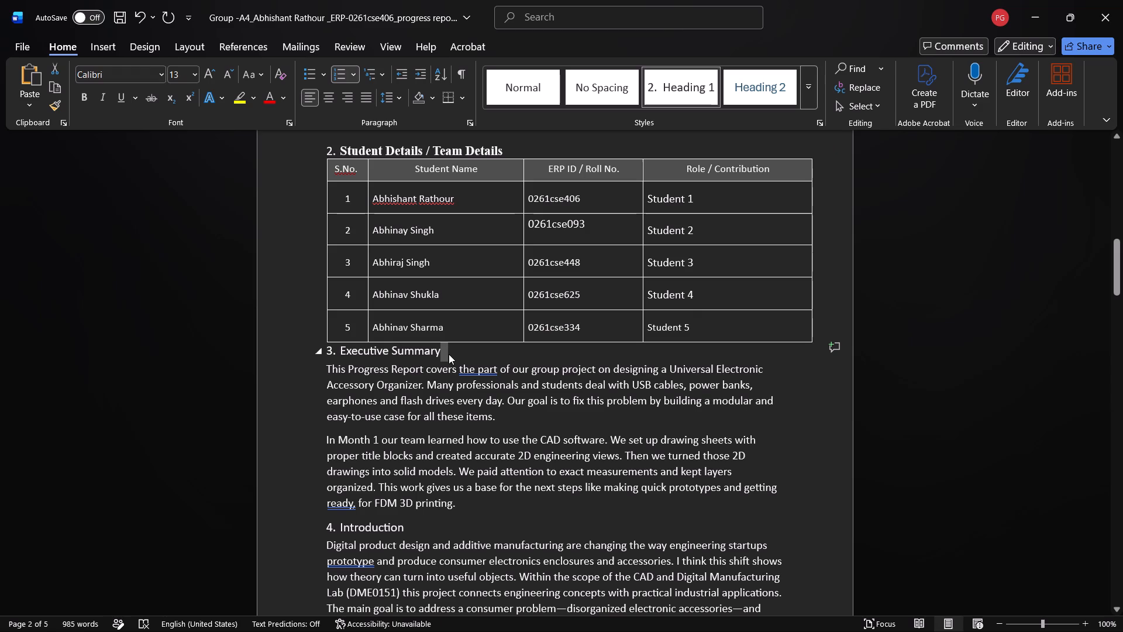
pyautogui.hotkey('ctrl', 'shift', 'Left')
pyautogui.hotkey('ctrl', 'shift', 'Left')
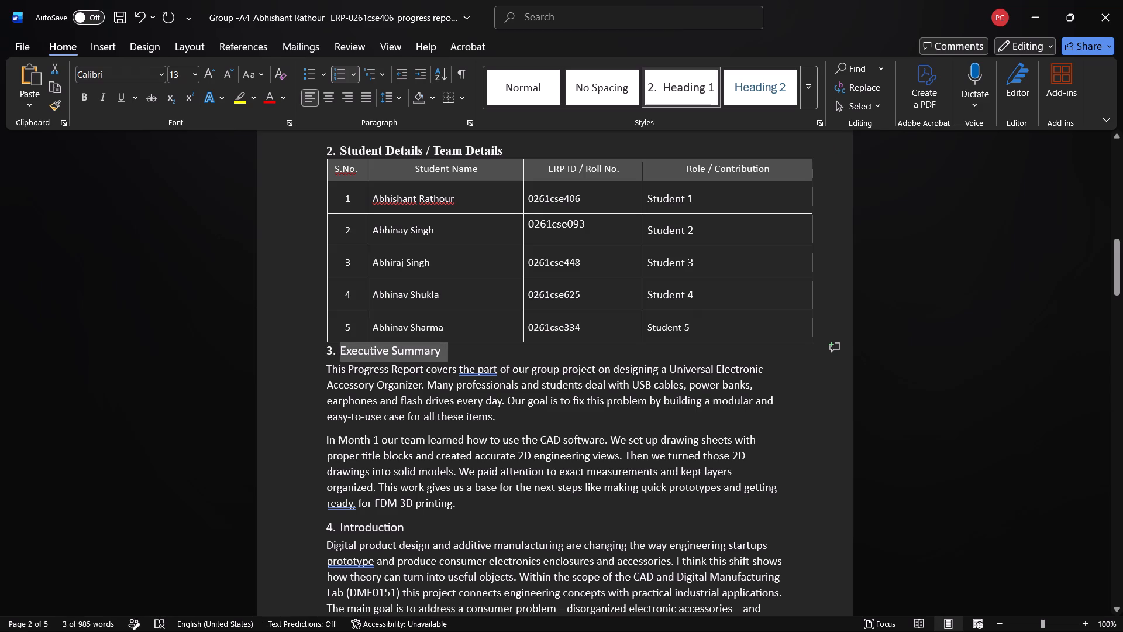
pyautogui.click(143, 69)
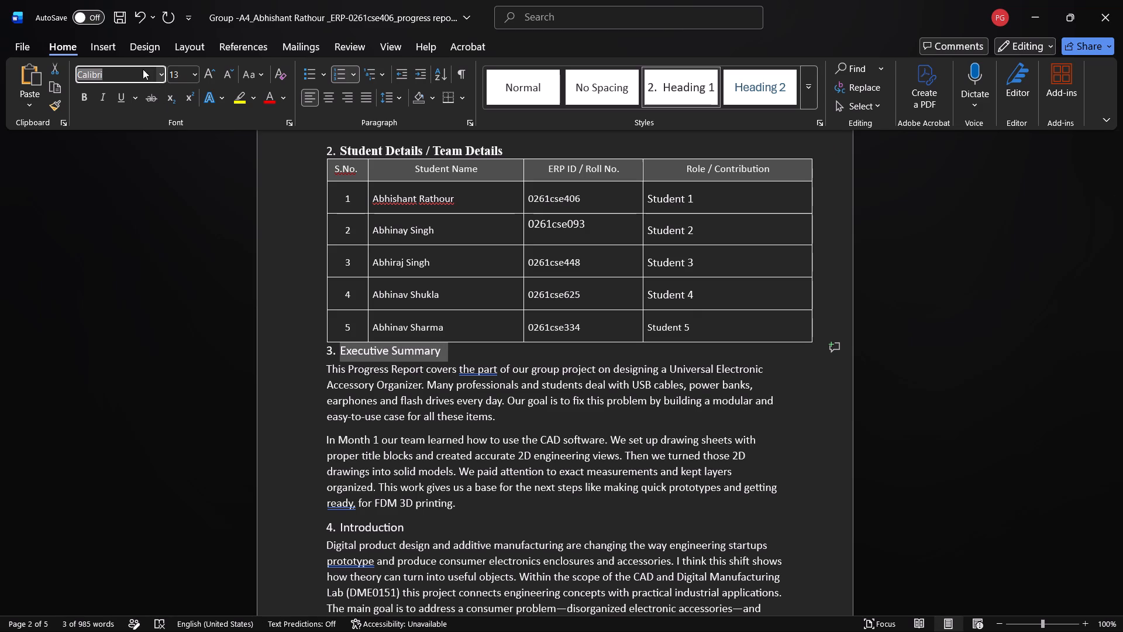
pyautogui.press('BackSpace')
pyautogui.write('ti')
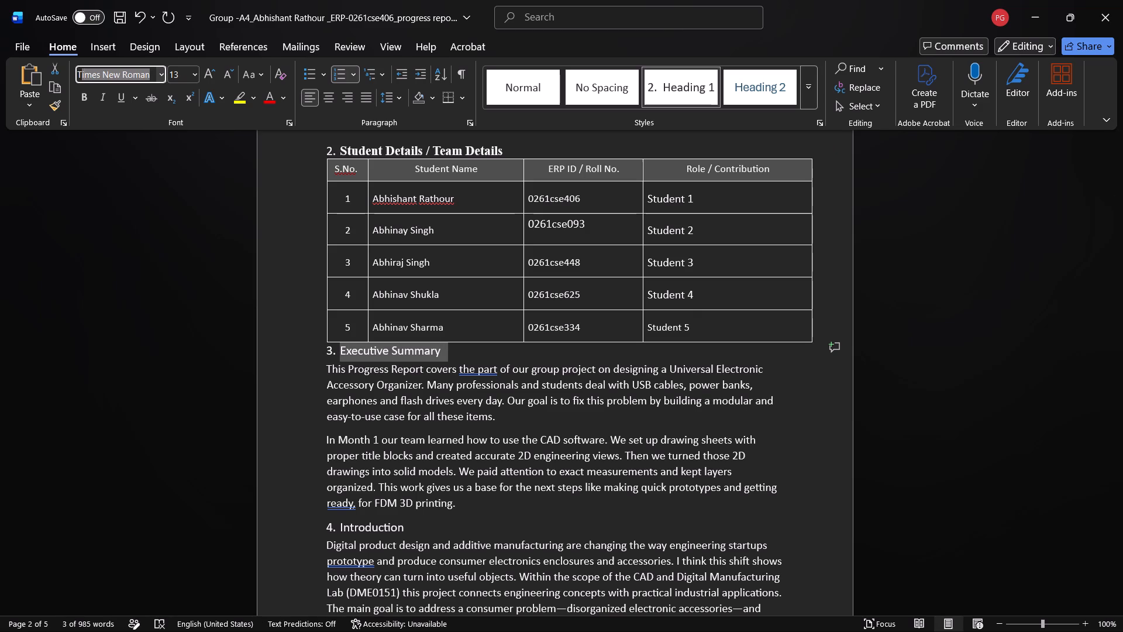
pyautogui.press('Return')
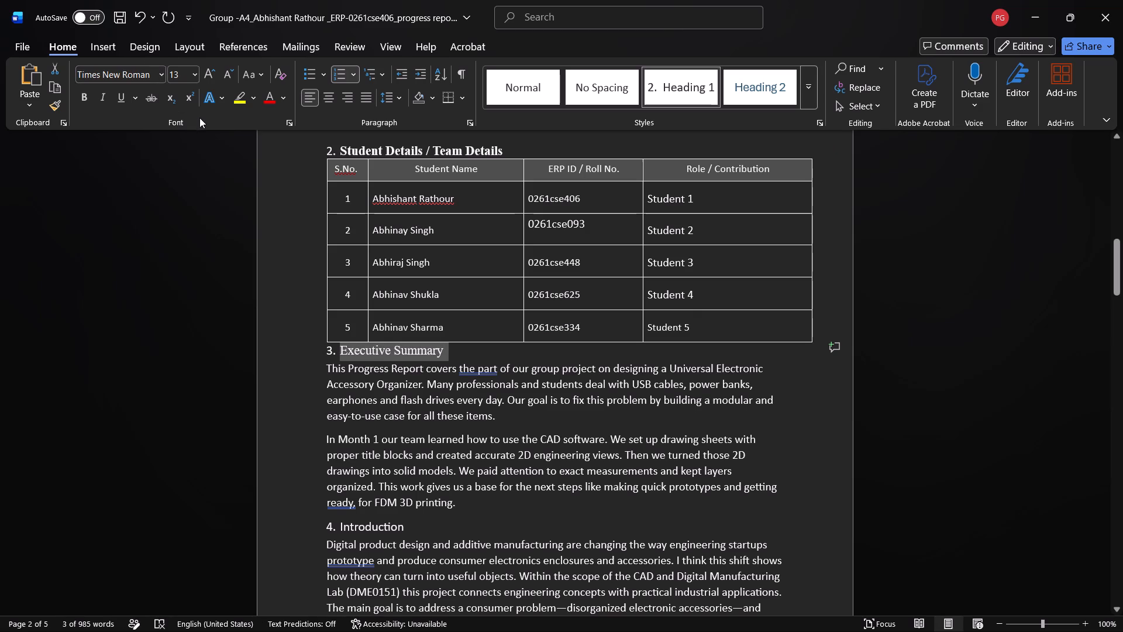
# Make the section 3 heading text "Executive Summary" bold.
pyautogui.click(87, 97)
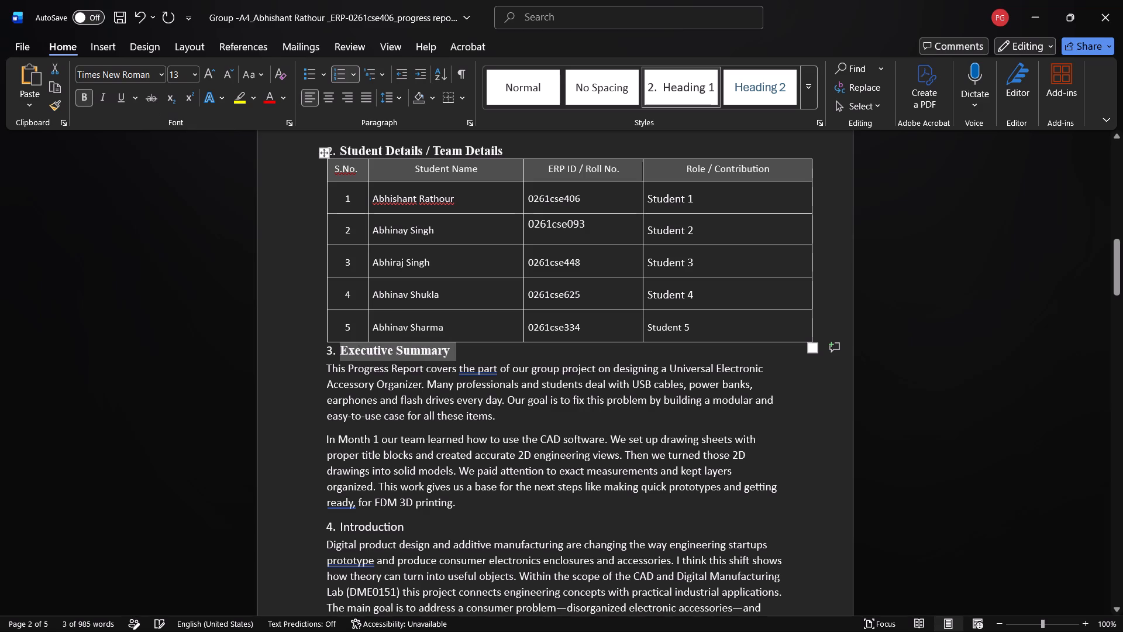
# Make the section 4 heading text "Introduction" bold and set its font to Times New Roman.
pyautogui.scroll(-1, 389, 403)
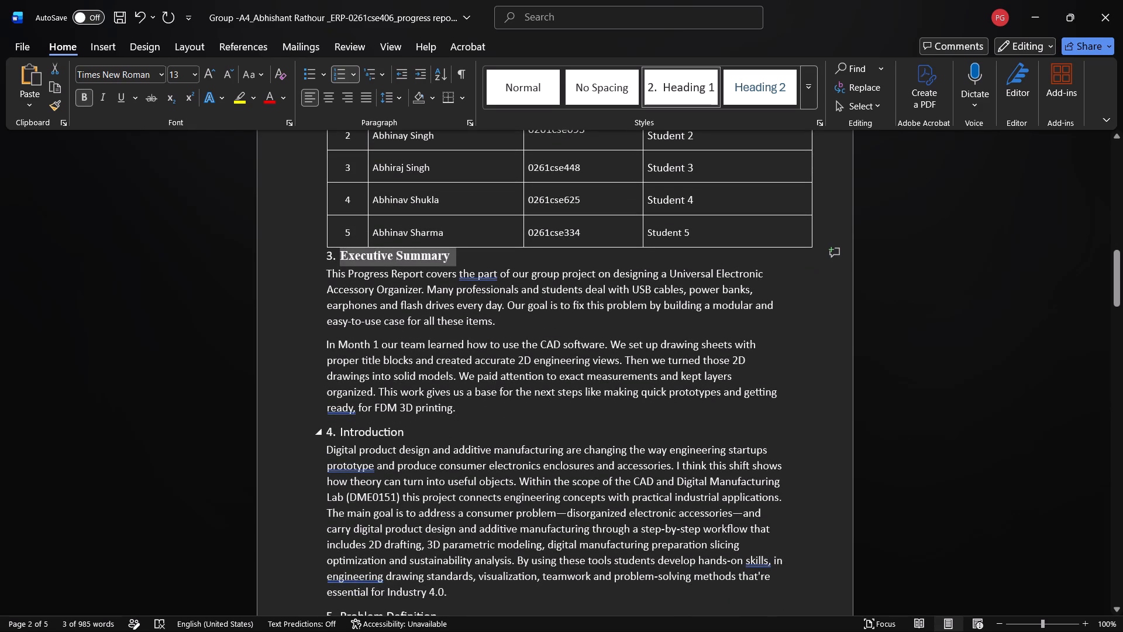
pyautogui.click(402, 433)
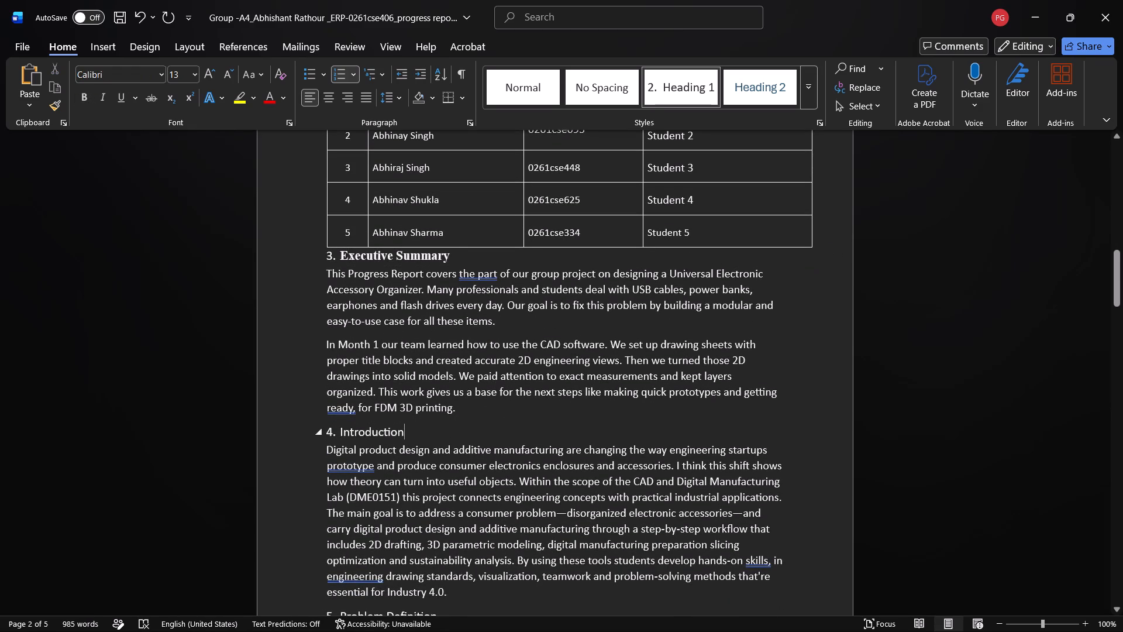
pyautogui.hotkey('ctrl', 'shift', 'Left')
pyautogui.hotkey('ctrl', 'shift', 'Left')
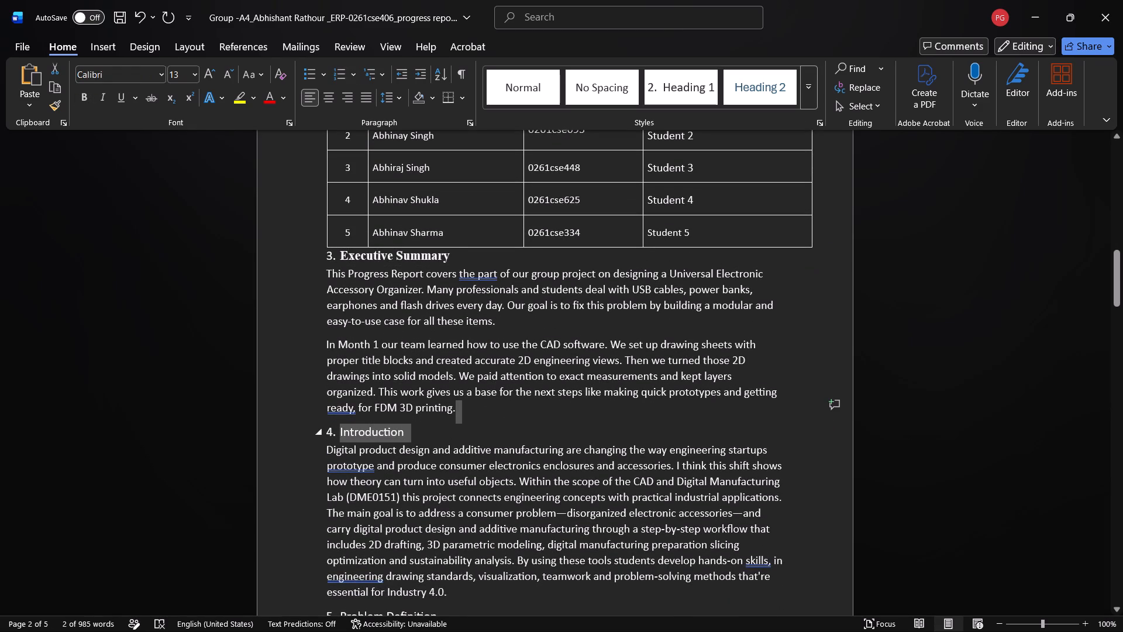
pyautogui.hotkey('ctrl', 'shift', 'Right')
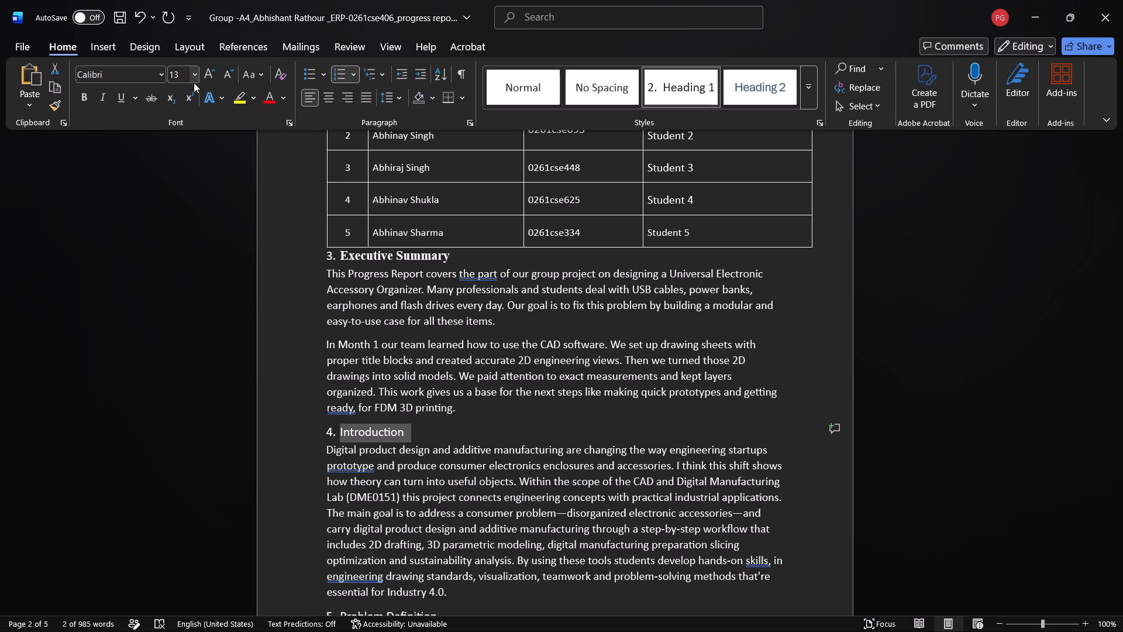
pyautogui.click(78, 94)
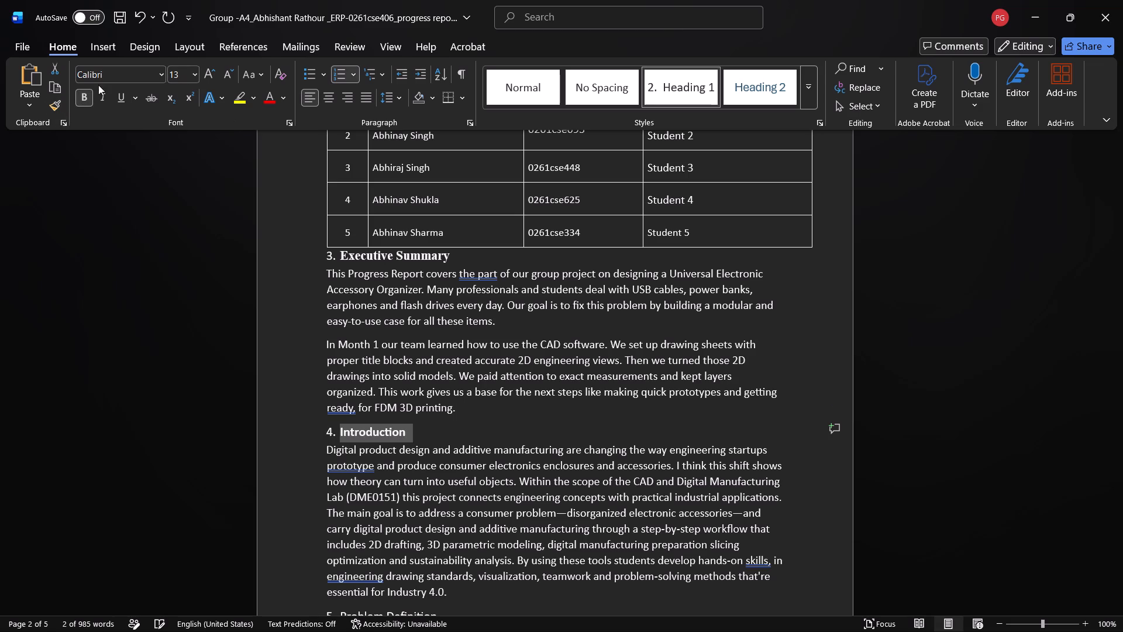
pyautogui.click(119, 77)
pyautogui.press('BackSpace')
pyautogui.write('ti')
pyautogui.press('Return')
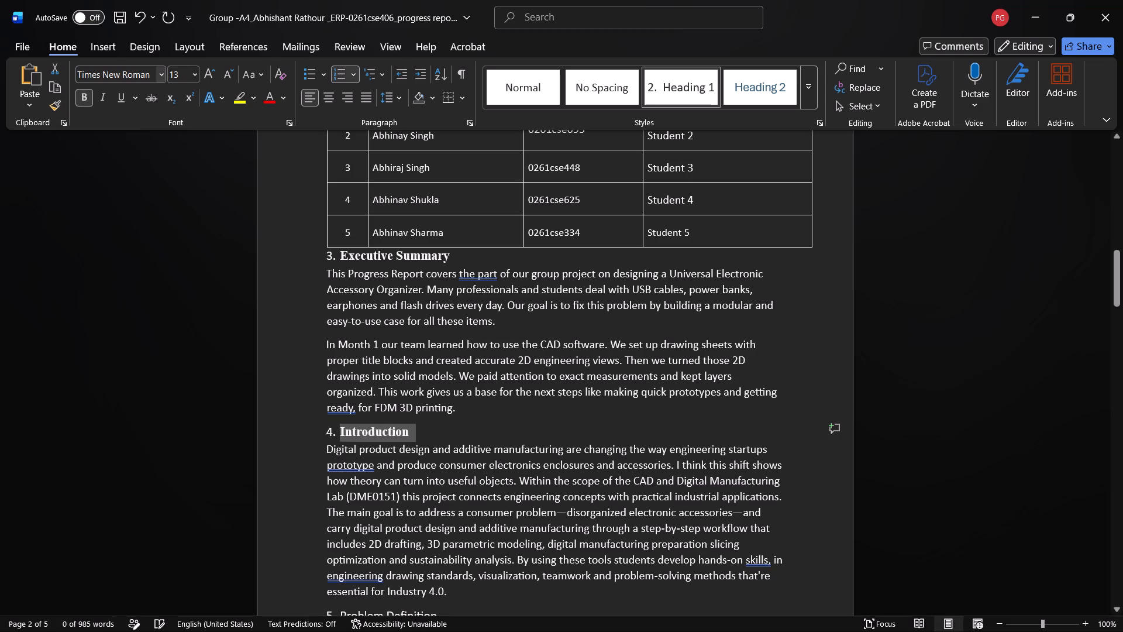
# Set the font of the section 5 heading text "Problem Definition" to Times New Roman and make it bold.
pyautogui.scroll(-1, 357, 376)
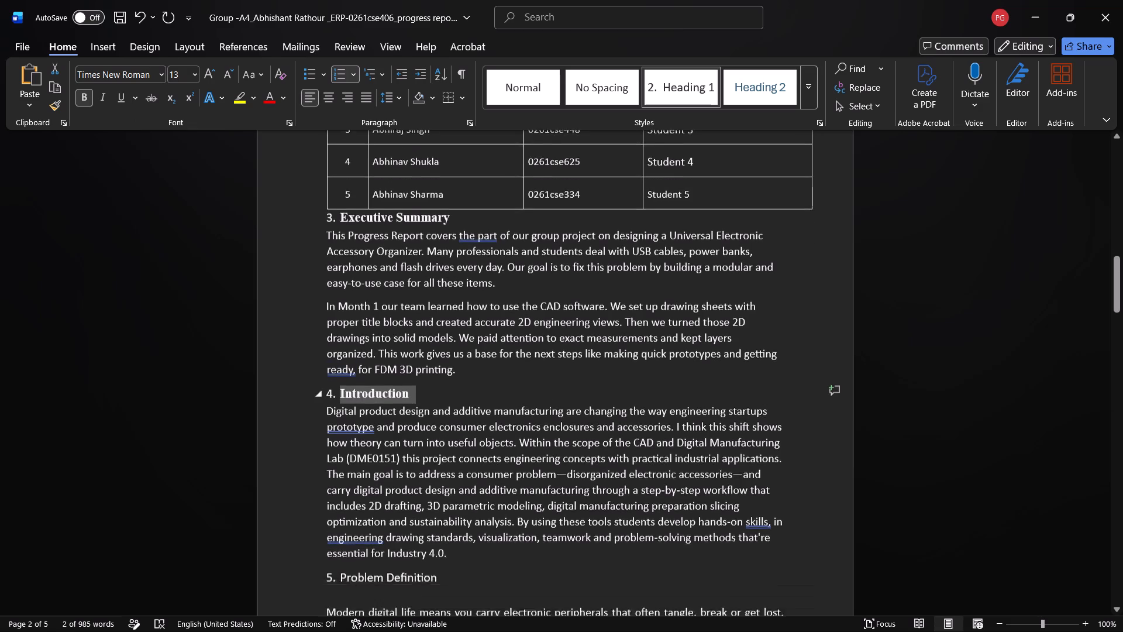
pyautogui.scroll(-2, 357, 376)
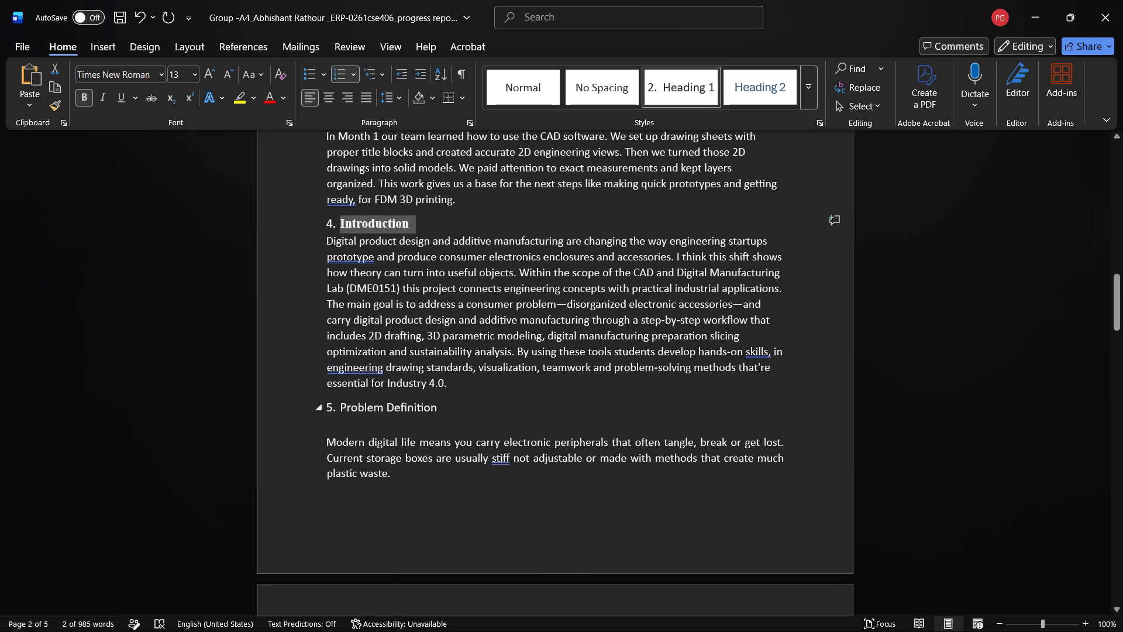
pyautogui.click(456, 410)
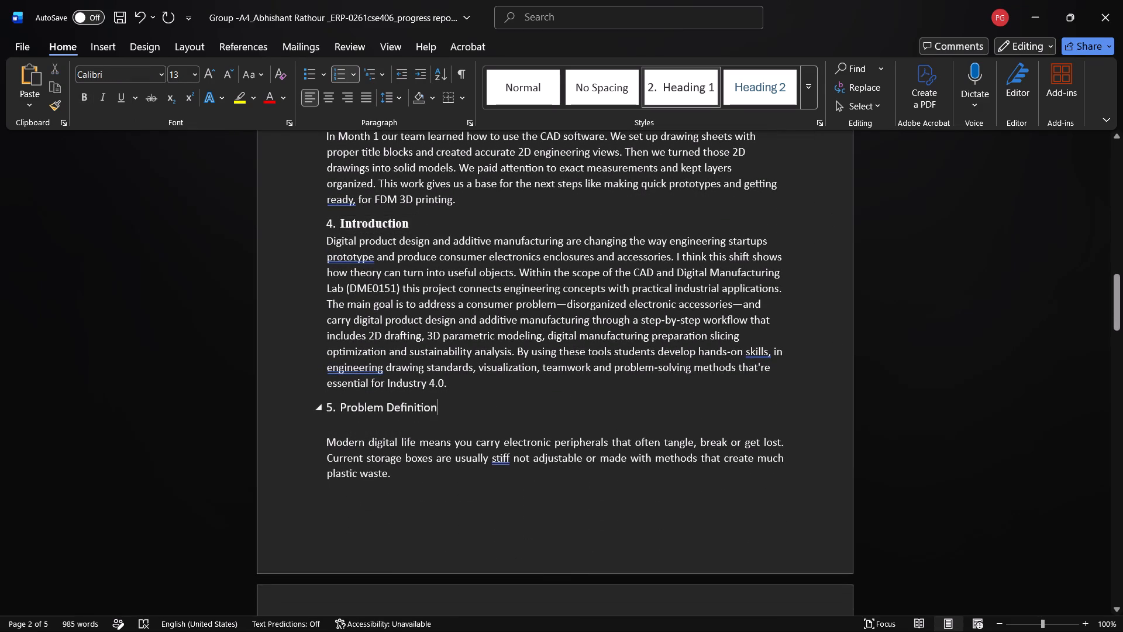
pyautogui.hotkey('ctrl', 'shift', 'Left')
pyautogui.hotkey('ctrl', 'shift', 'Left')
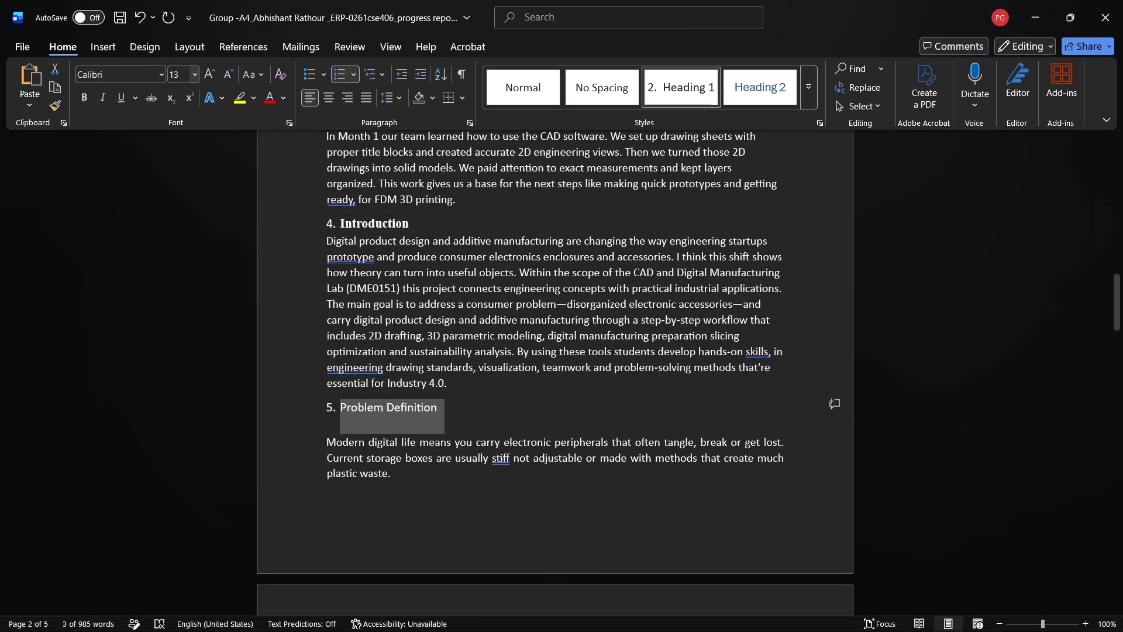
pyautogui.click(143, 67)
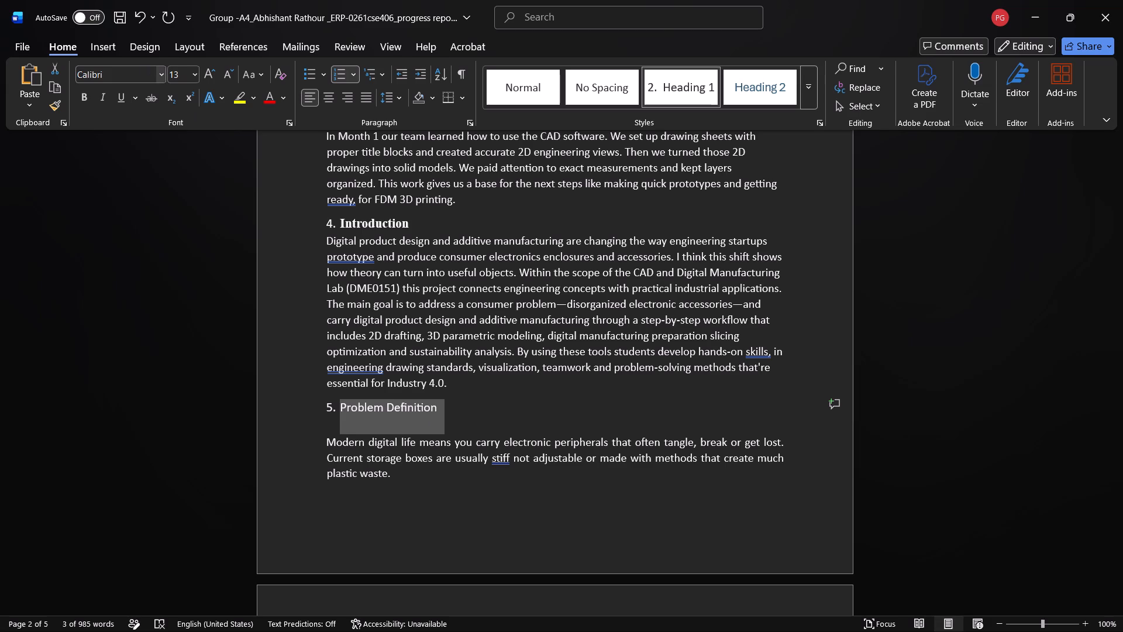
pyautogui.click(142, 73)
pyautogui.press('BackSpace')
pyautogui.write('ti')
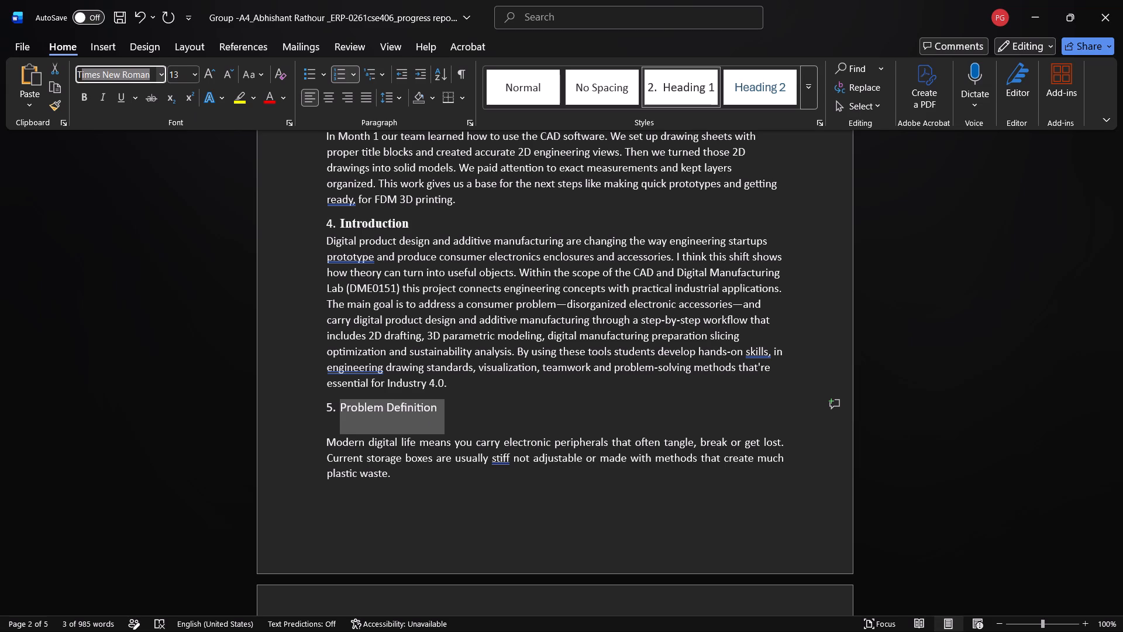
pyautogui.press('Return')
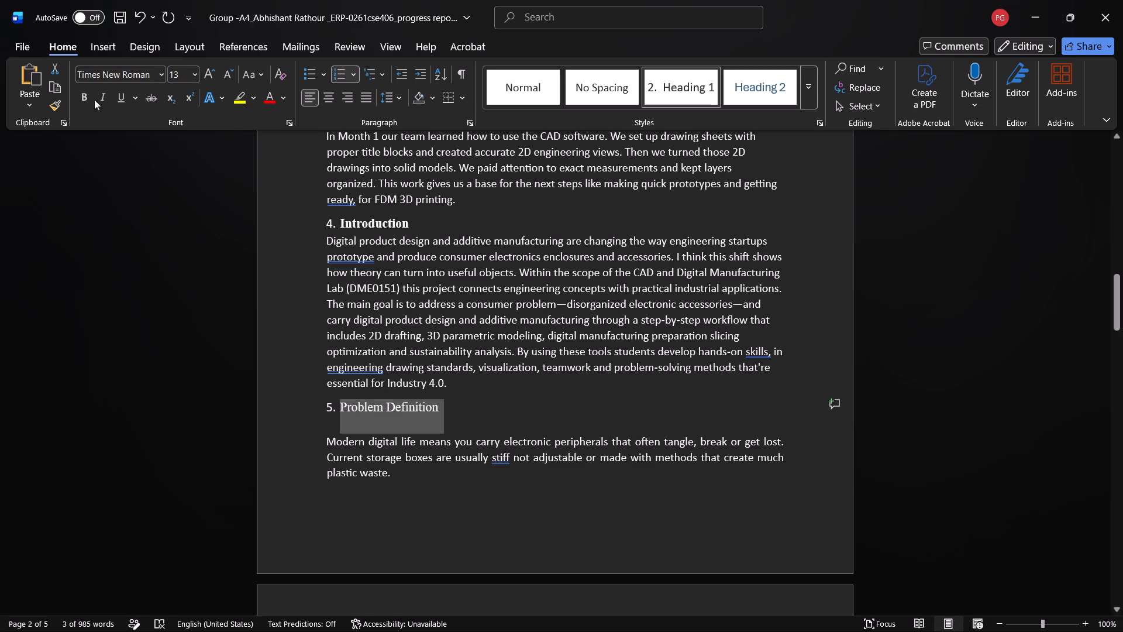
pyautogui.click(82, 97)
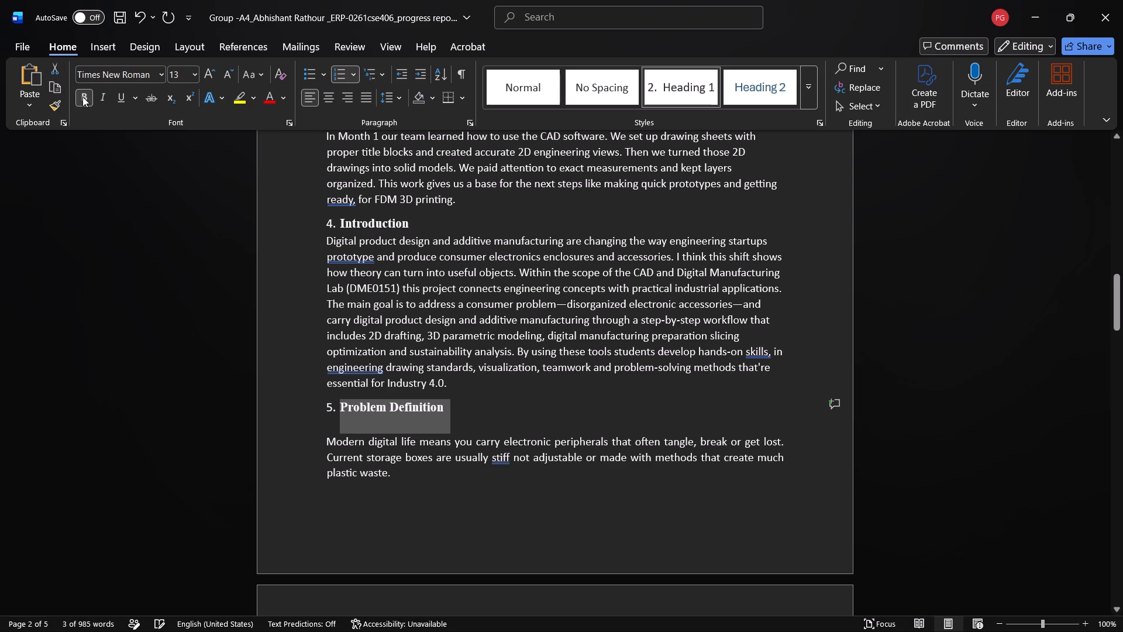
# Make the "Overall Problem Statement:" label at the start of the third page bold.
pyautogui.scroll(-2, 380, 354)
pyautogui.scroll(1, 380, 354)
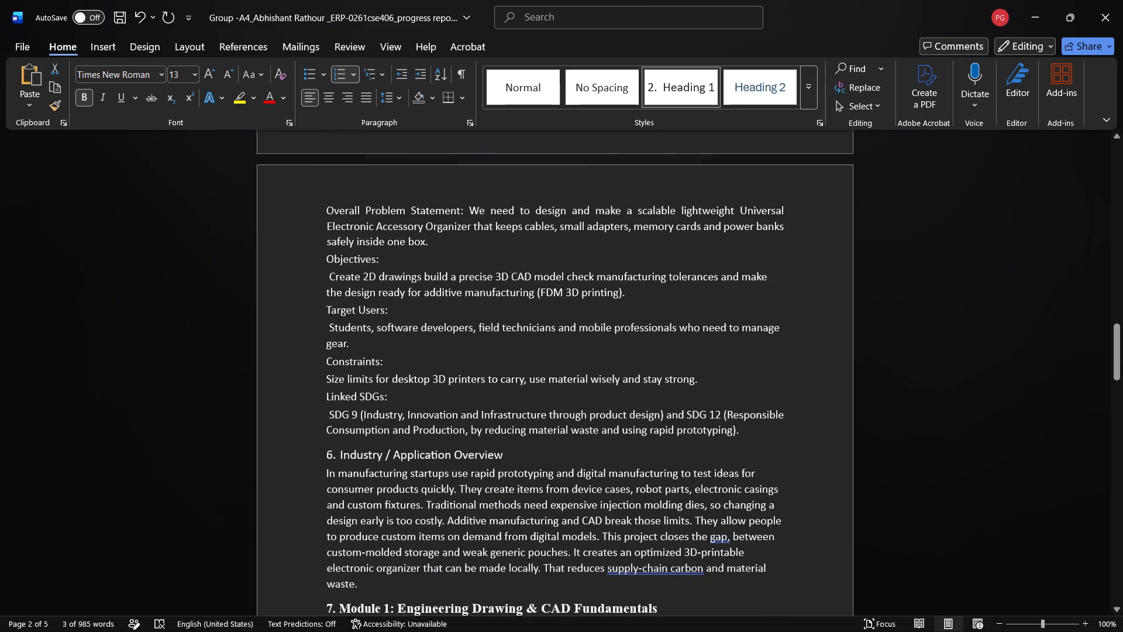
pyautogui.scroll(1, 380, 354)
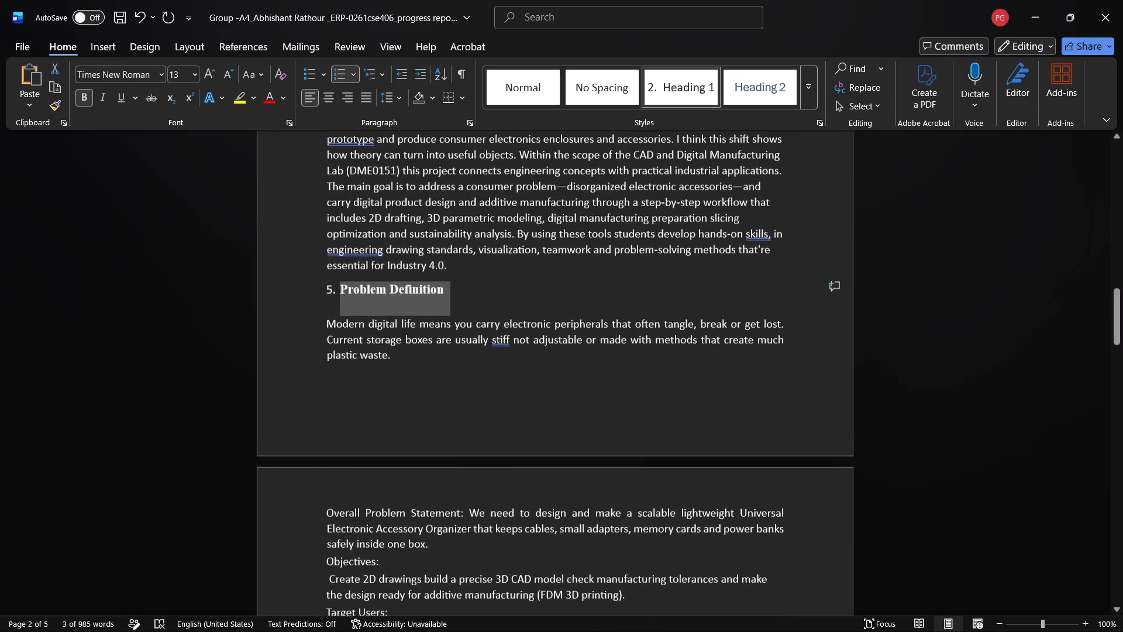
pyautogui.click(380, 354)
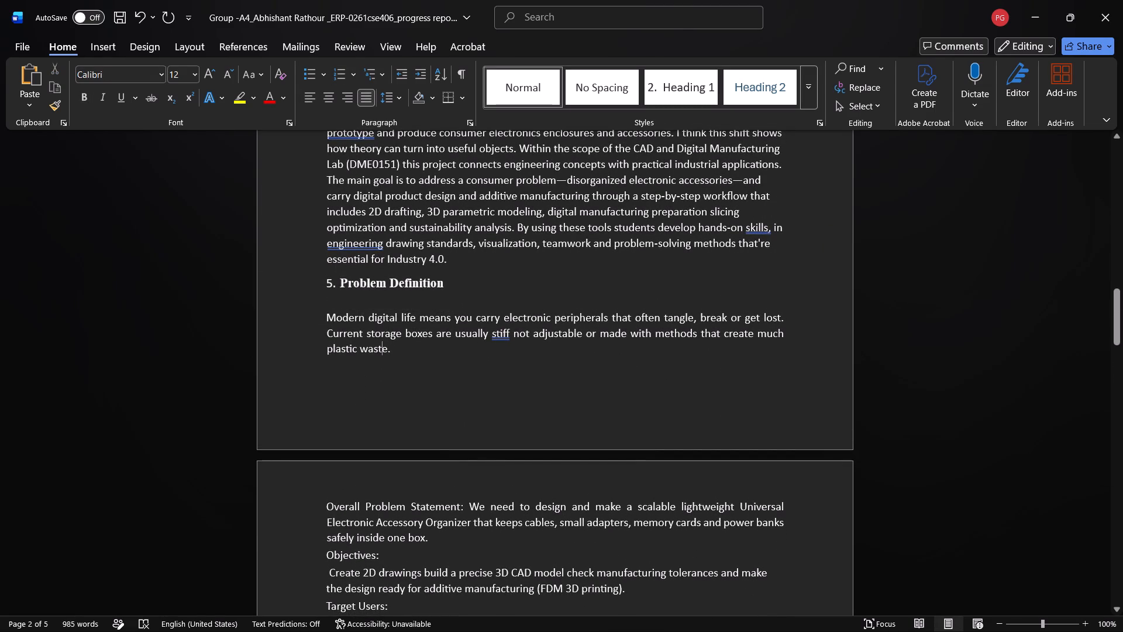
pyautogui.click(462, 507)
pyautogui.hotkey('ctrl', 'shift', 'Left')
pyautogui.hotkey('ctrl', 'shift', 'Left')
pyautogui.hotkey('ctrl', 'shift', 'Left')
pyautogui.hotkey('ctrl', 'shift', 'Left')
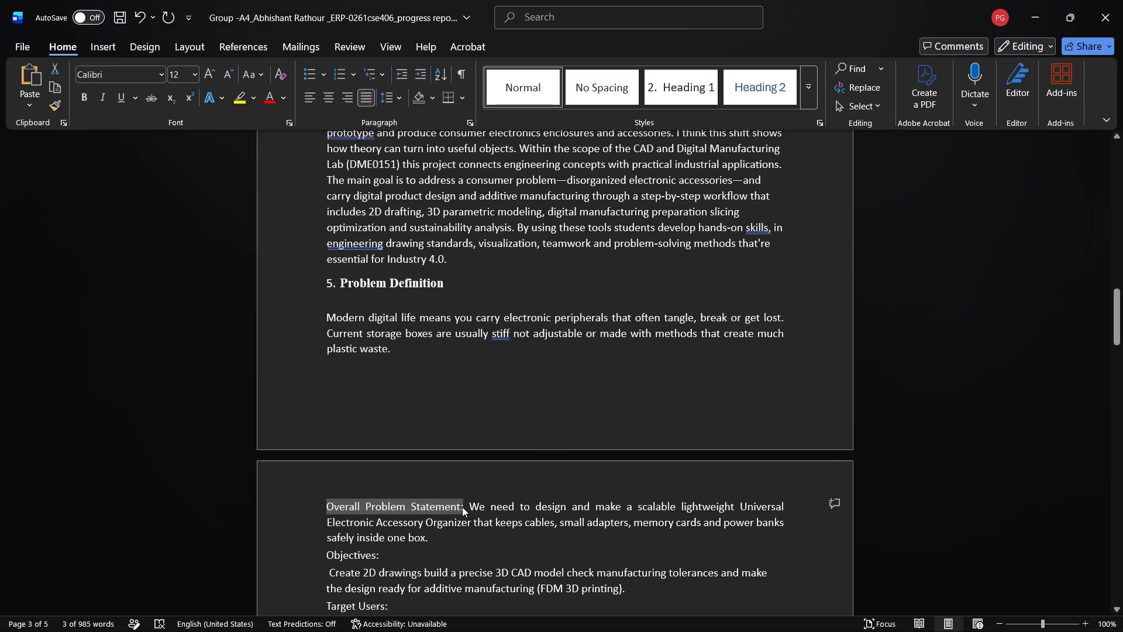
pyautogui.click(82, 92)
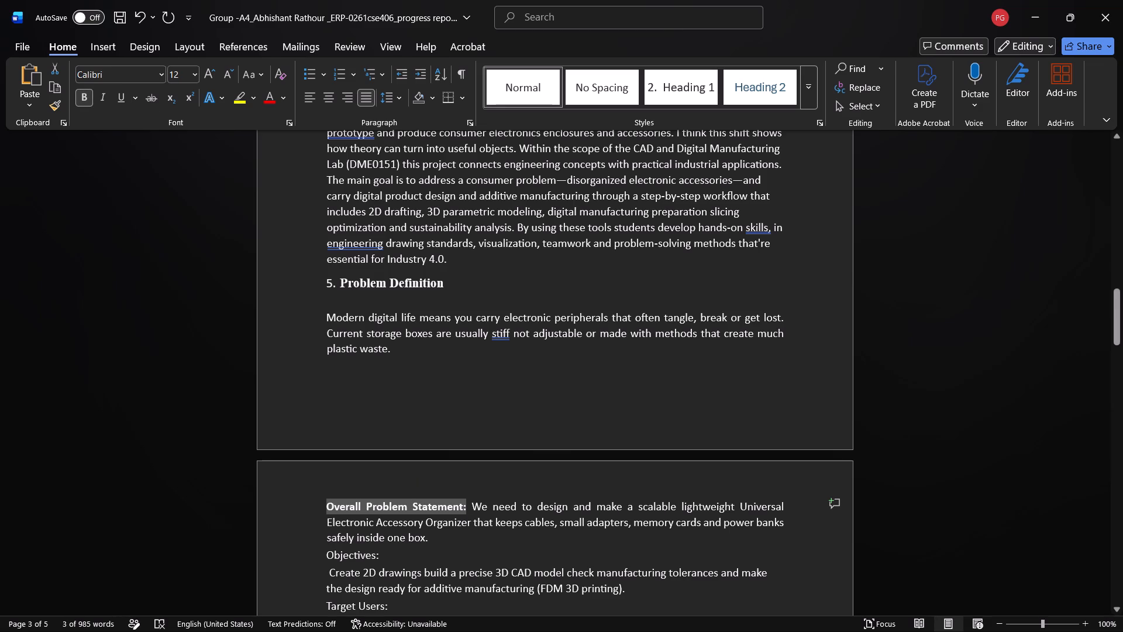
# Make the "Objectives:" label below the overall problem statement bold.
pyautogui.scroll(-1, 373, 418)
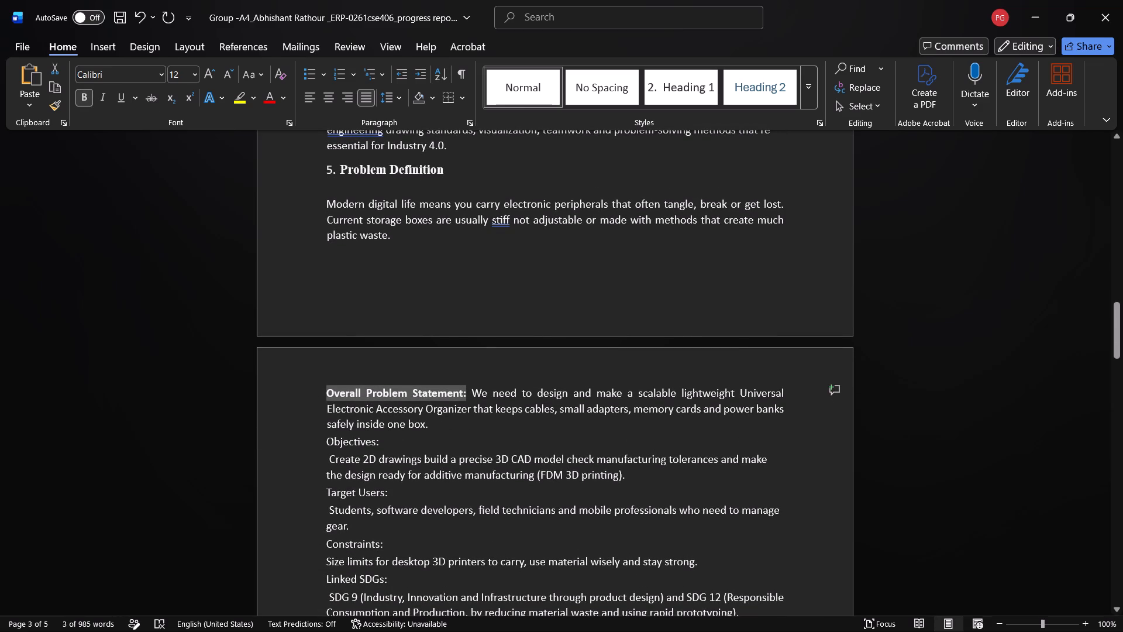
pyautogui.click(377, 443)
pyautogui.click(384, 443)
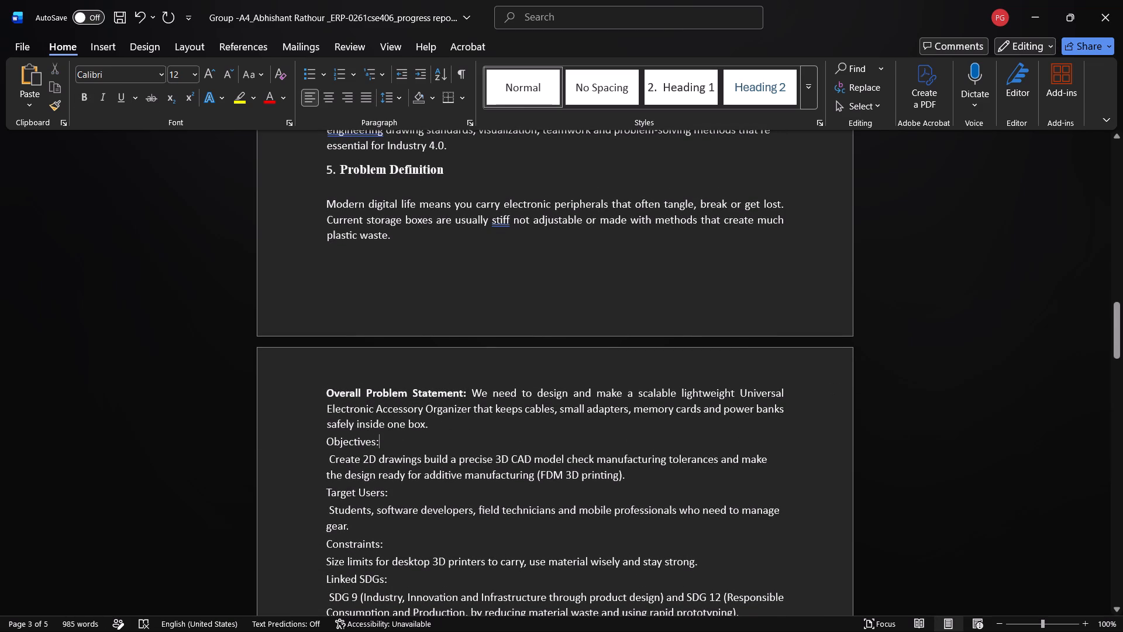
pyautogui.hotkey('ctrl', 'shift', 'Left')
pyautogui.hotkey('ctrl', 'shift', 'Left')
pyautogui.hotkey('ctrl', 'shift', 'Left')
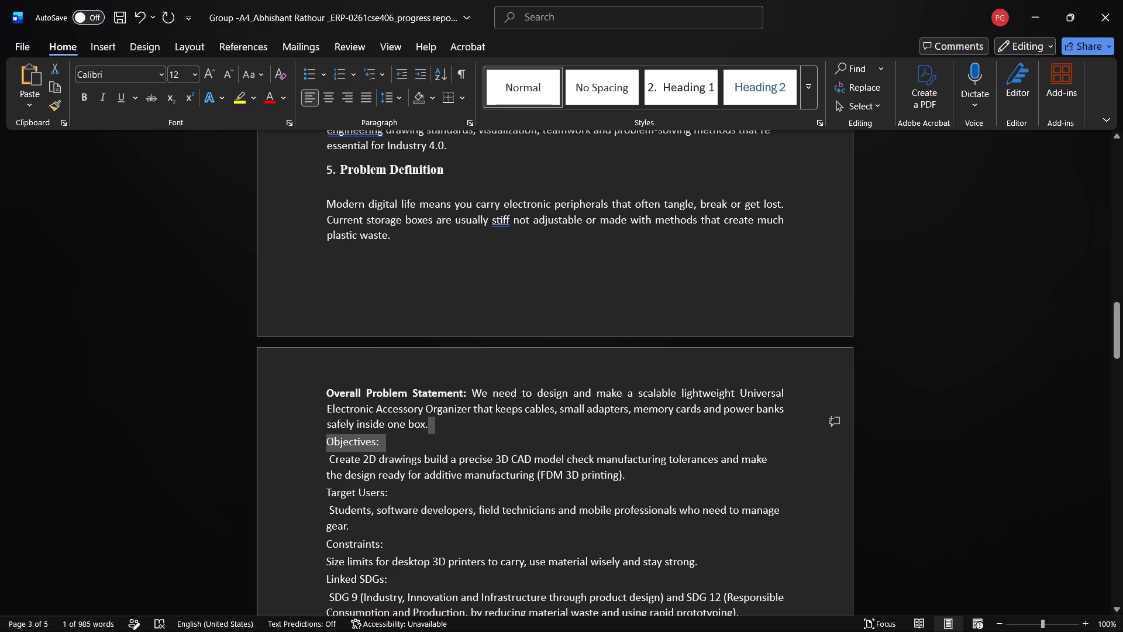
pyautogui.hotkey('ctrl', 'shift', 'Right')
pyautogui.click(84, 97)
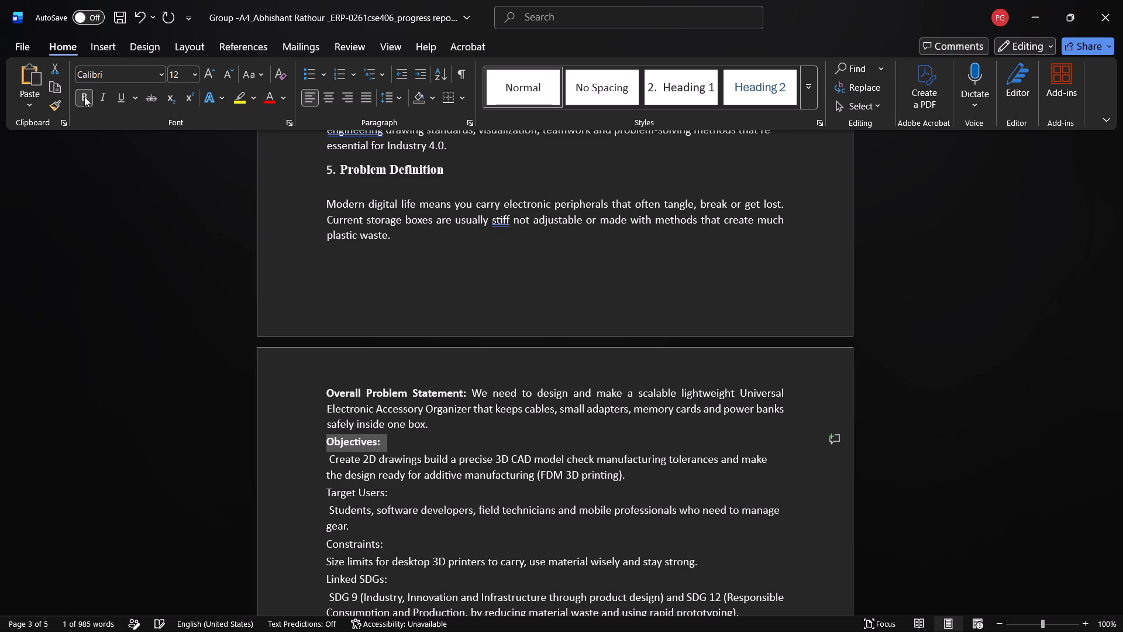
# Make the "Target Users:" label below the objectives text bold.
pyautogui.scroll(-1, 389, 497)
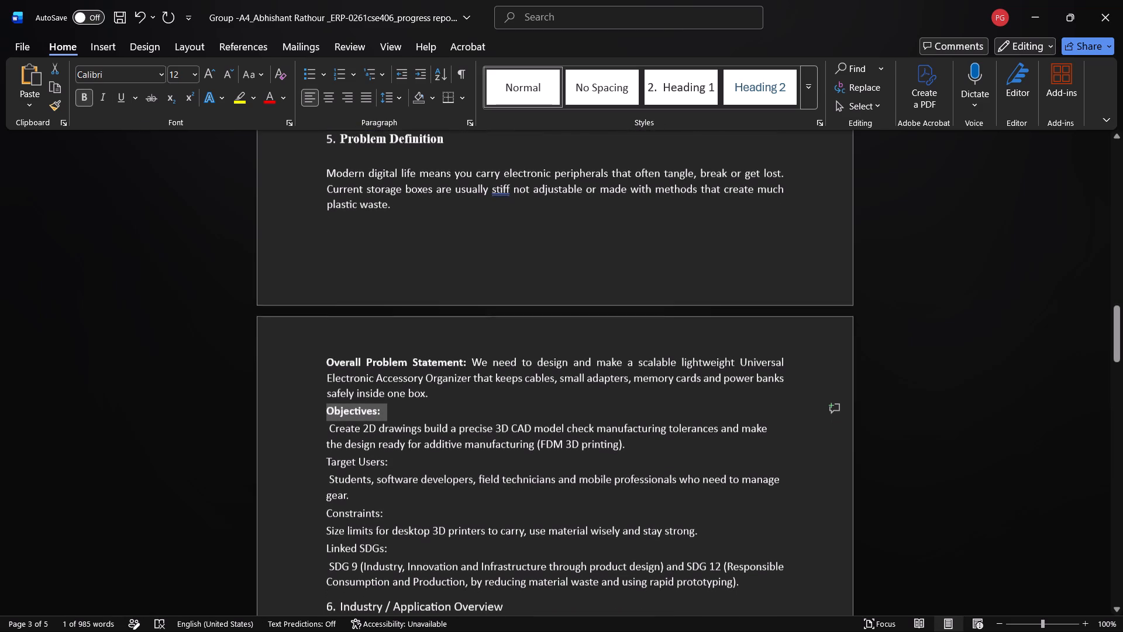
pyautogui.click(389, 468)
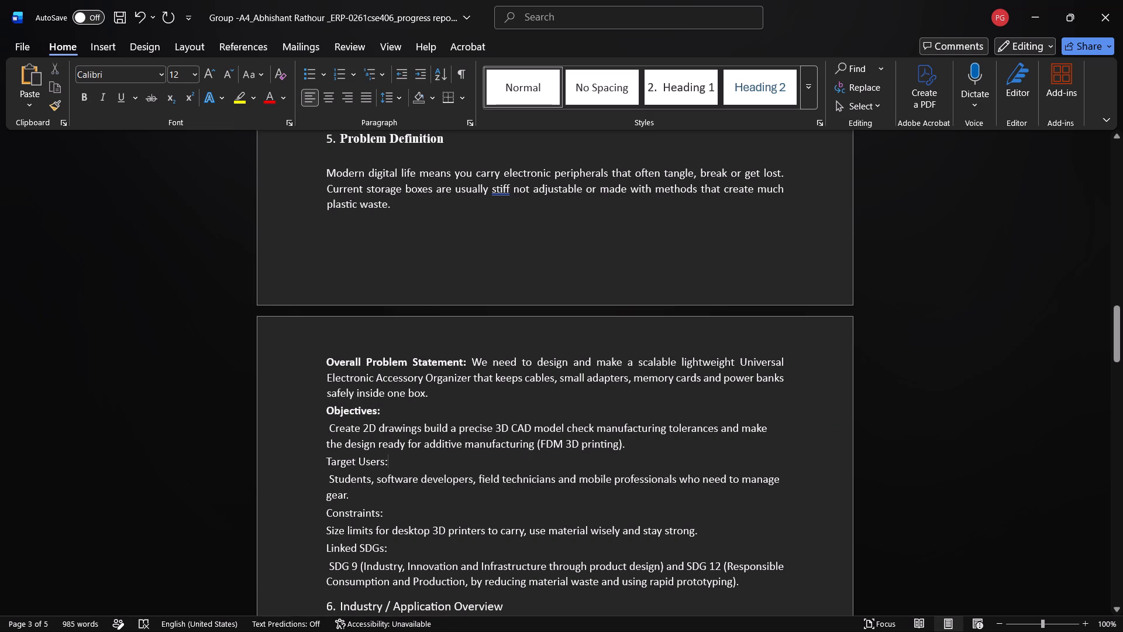
pyautogui.hotkey('ctrl', 'shift', 'Left')
pyautogui.hotkey('ctrl', 'shift', 'Left')
pyautogui.hotkey('ctrl', 'shift', 'Left')
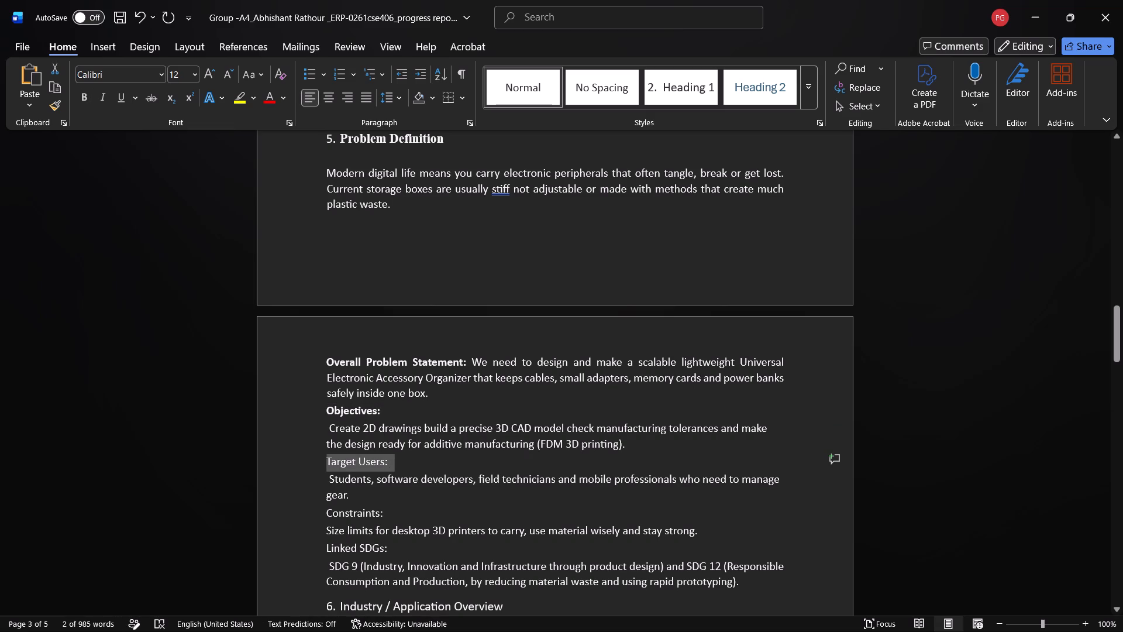
pyautogui.click(75, 100)
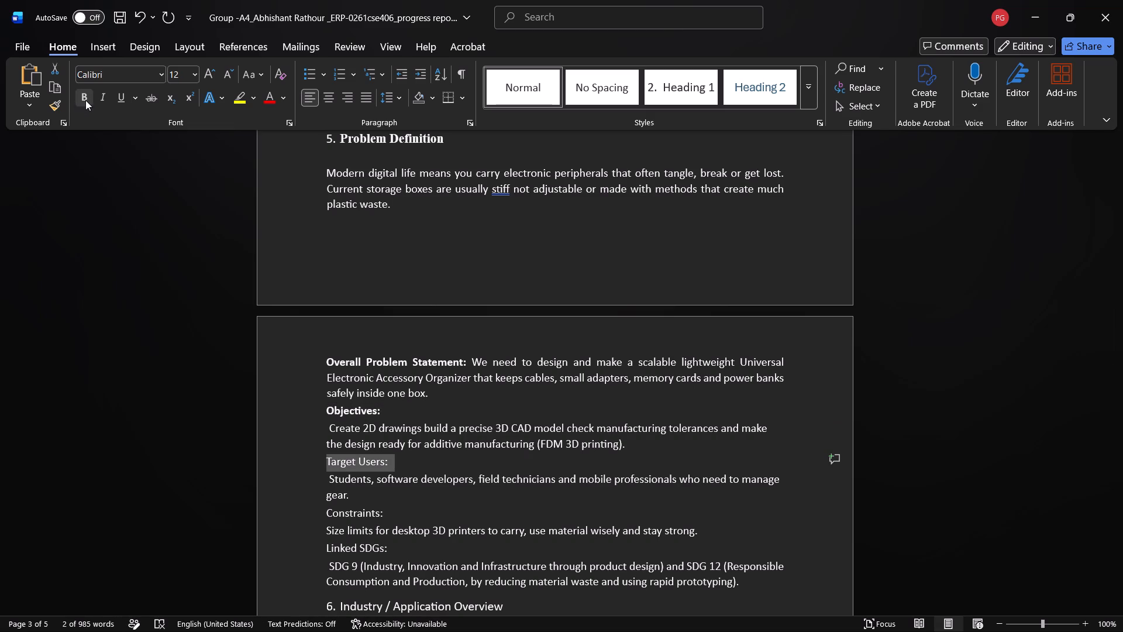
pyautogui.click(85, 100)
# Make the section 6 heading text "Industry / Application Overview" bold.
pyautogui.scroll(-1, 337, 382)
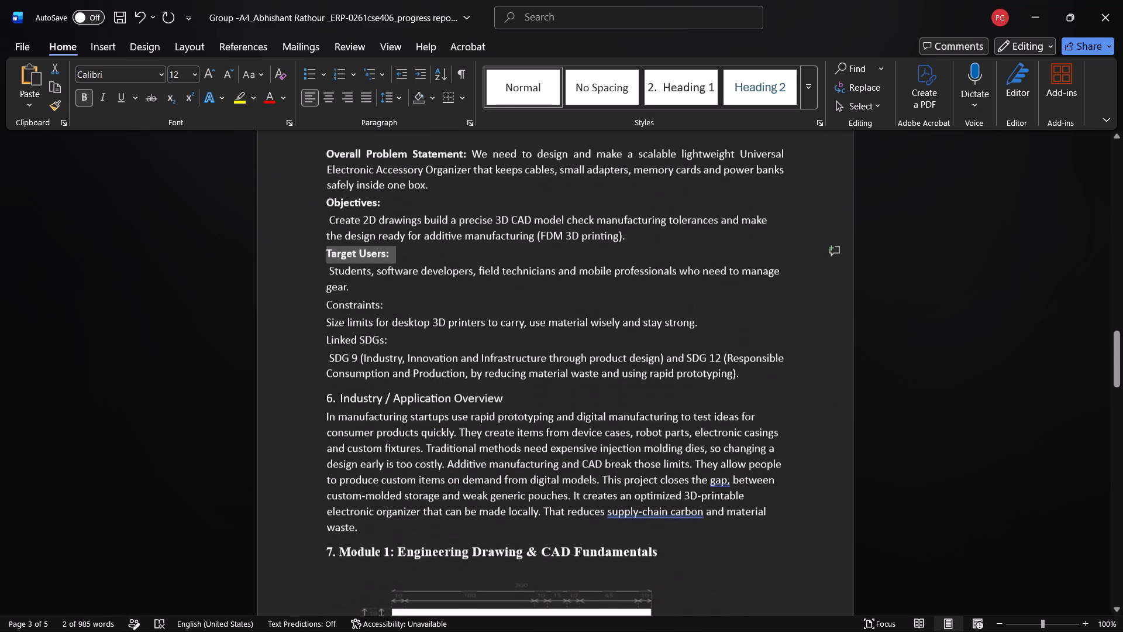
pyautogui.scroll(-1, 337, 382)
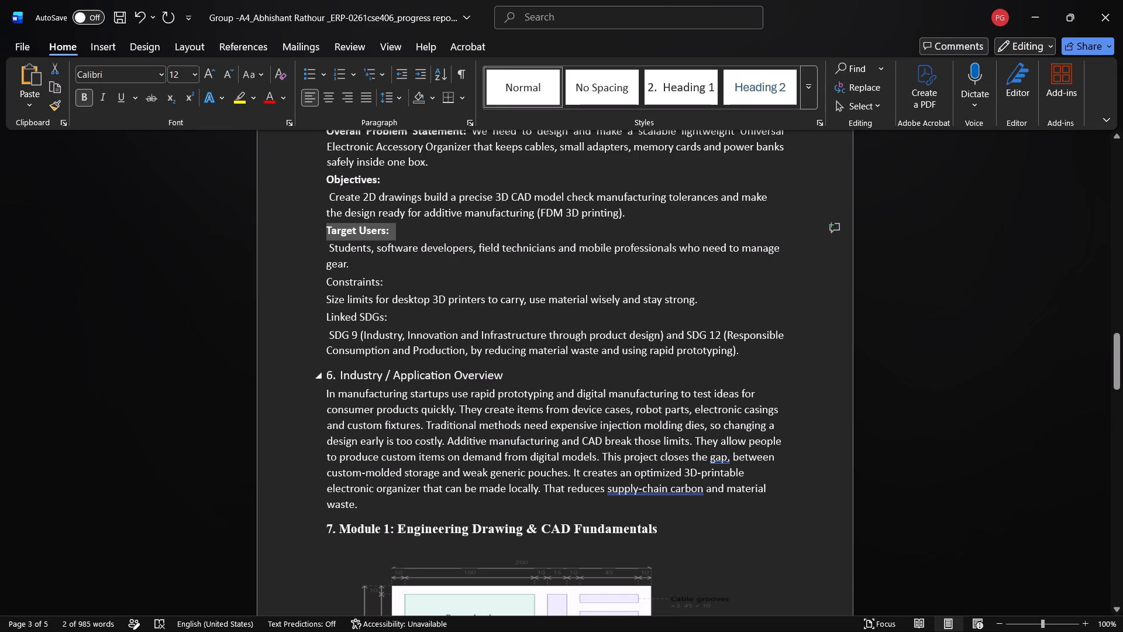
pyautogui.click(505, 372)
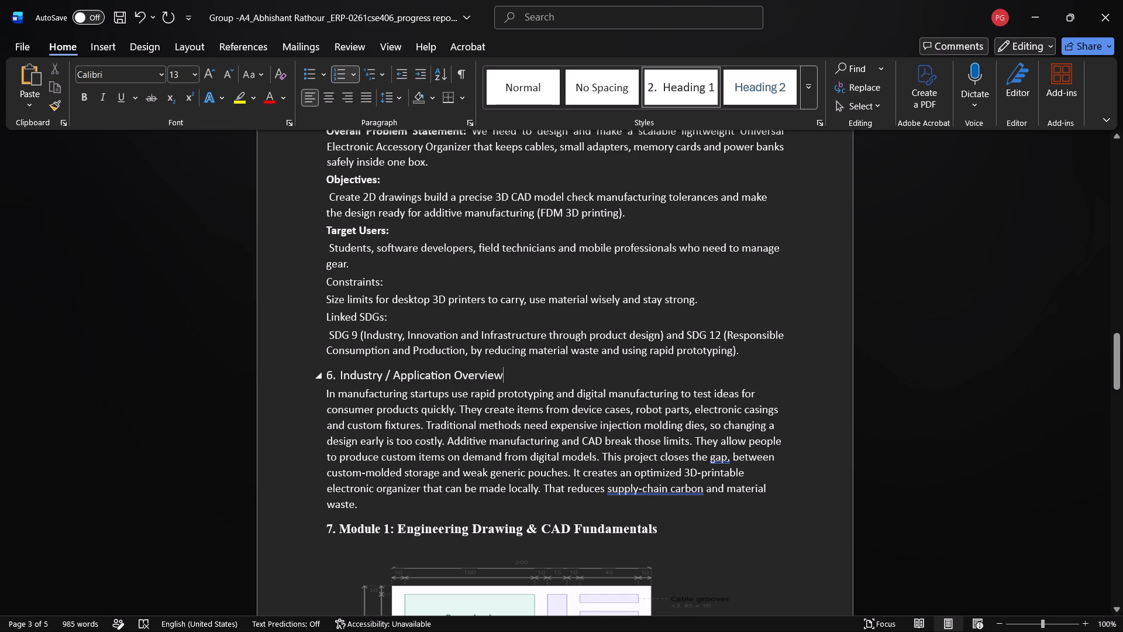
pyautogui.hotkey('ctrl', 'shift', 'Left')
pyautogui.hotkey('ctrl', 'shift', 'Left')
pyautogui.hotkey('ctrl', 'shift', 'Left')
pyautogui.hotkey('ctrl', 'shift', 'Left')
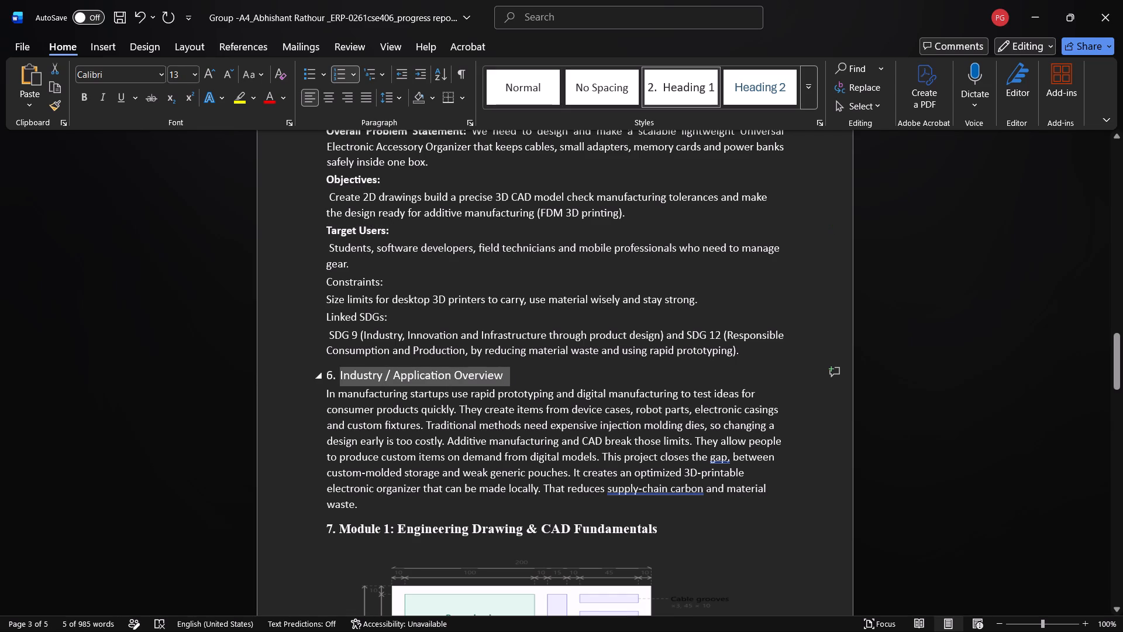
pyautogui.click(78, 100)
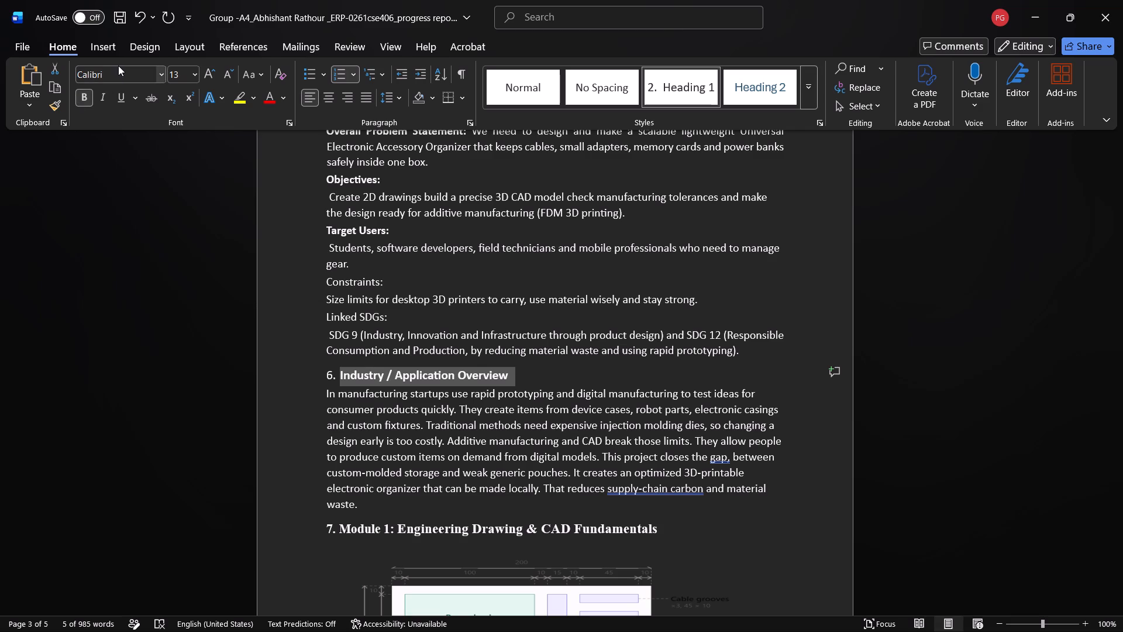
# Set the font of the section 6 heading text "Industry / Application Overview" to Times New Roman.
pyautogui.click(118, 66)
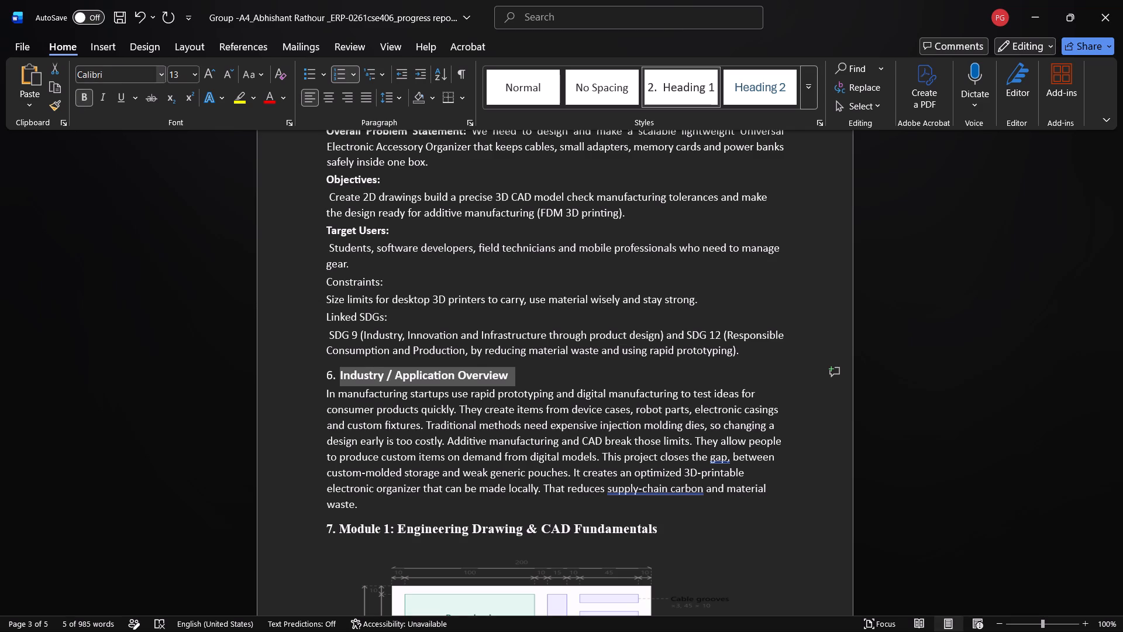
pyautogui.click(115, 75)
pyautogui.press('BackSpace')
pyautogui.write('ti')
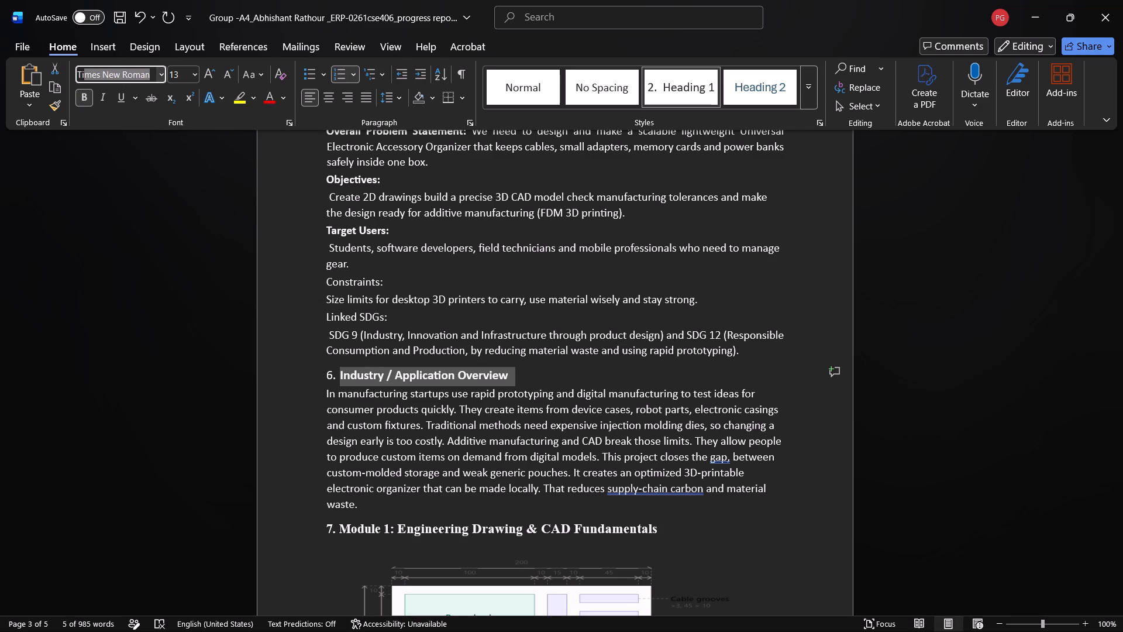
pyautogui.press('Return')
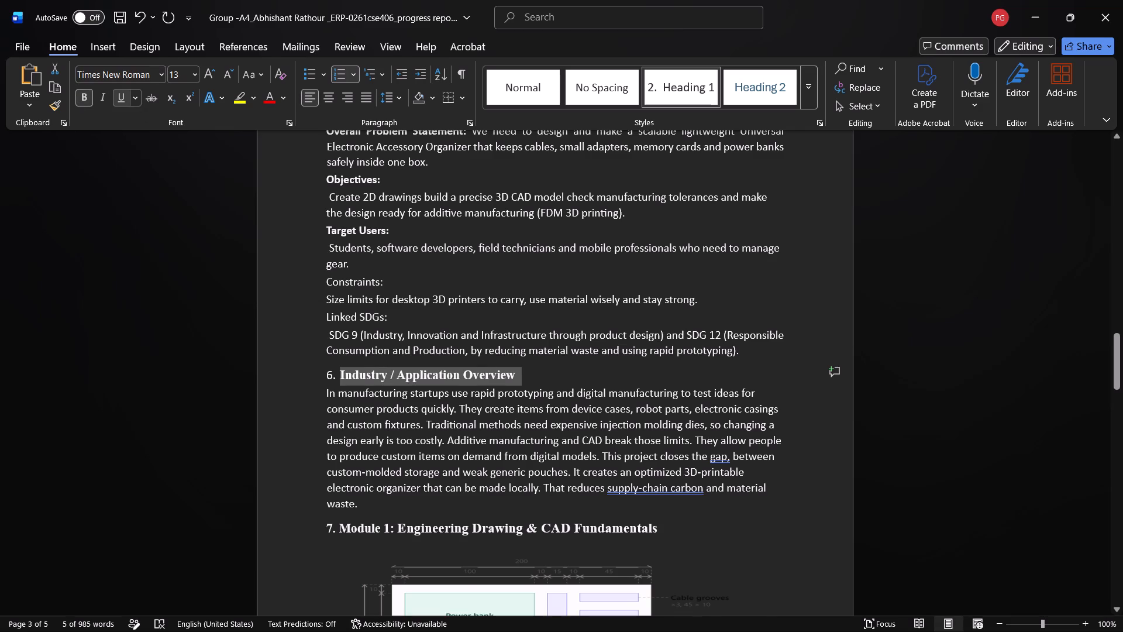
# Set the font of the Module 1 "Concept or Unit Applied:" label at the start of the fourth page to Times New Roman.
pyautogui.scroll(-3, 256, 279)
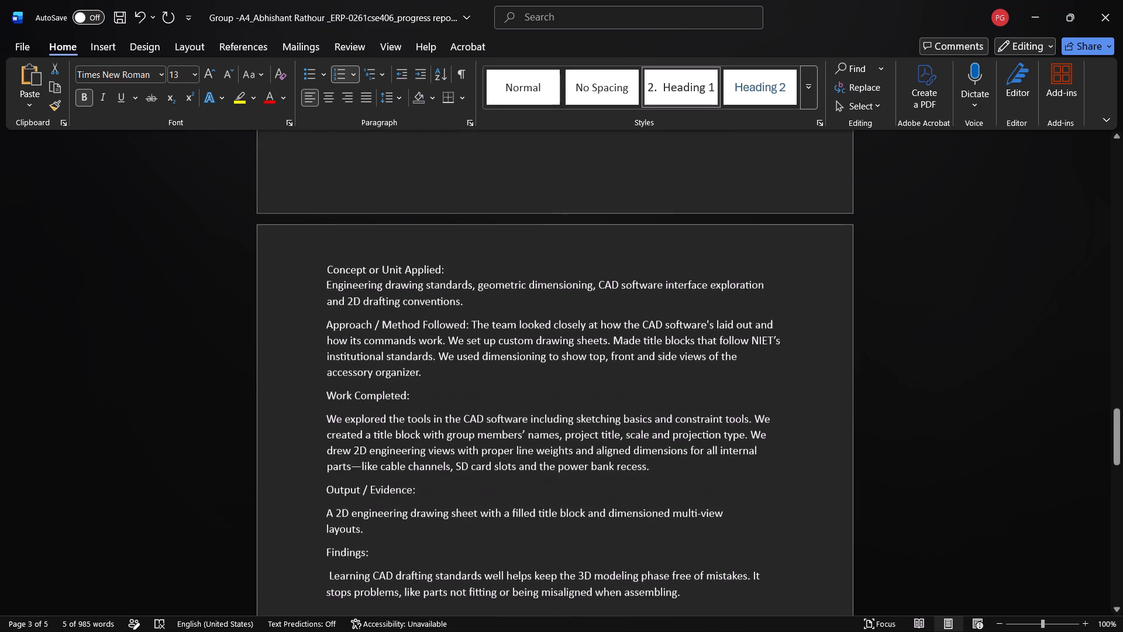
pyautogui.scroll(-1, 256, 279)
pyautogui.click(444, 234)
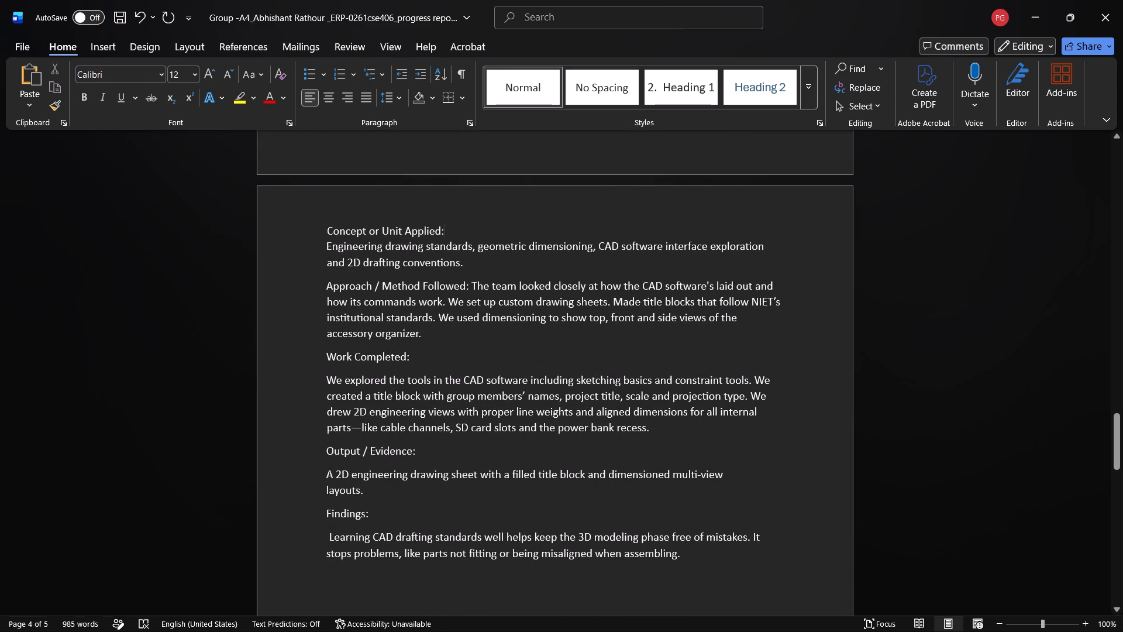
pyautogui.hotkey('ctrl', 'shift', 'Left')
pyautogui.hotkey('ctrl', 'shift', 'Left')
pyautogui.hotkey('ctrl', 'shift', 'Left')
pyautogui.hotkey('ctrl', 'shift', 'Left')
pyautogui.hotkey('ctrl', 'shift', 'Left')
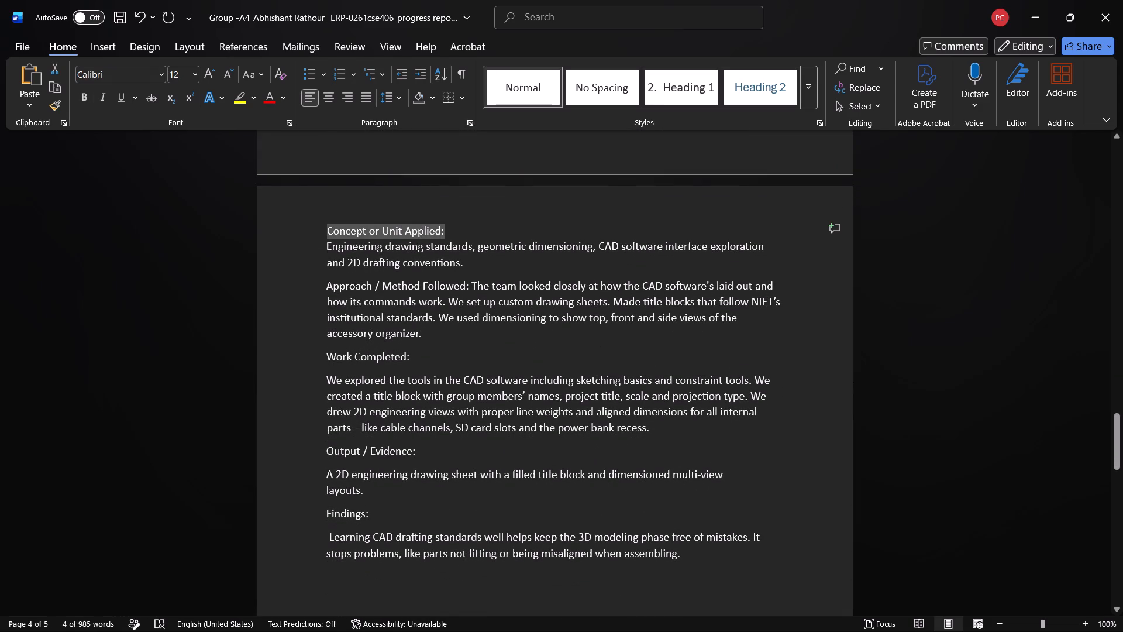
pyautogui.click(97, 79)
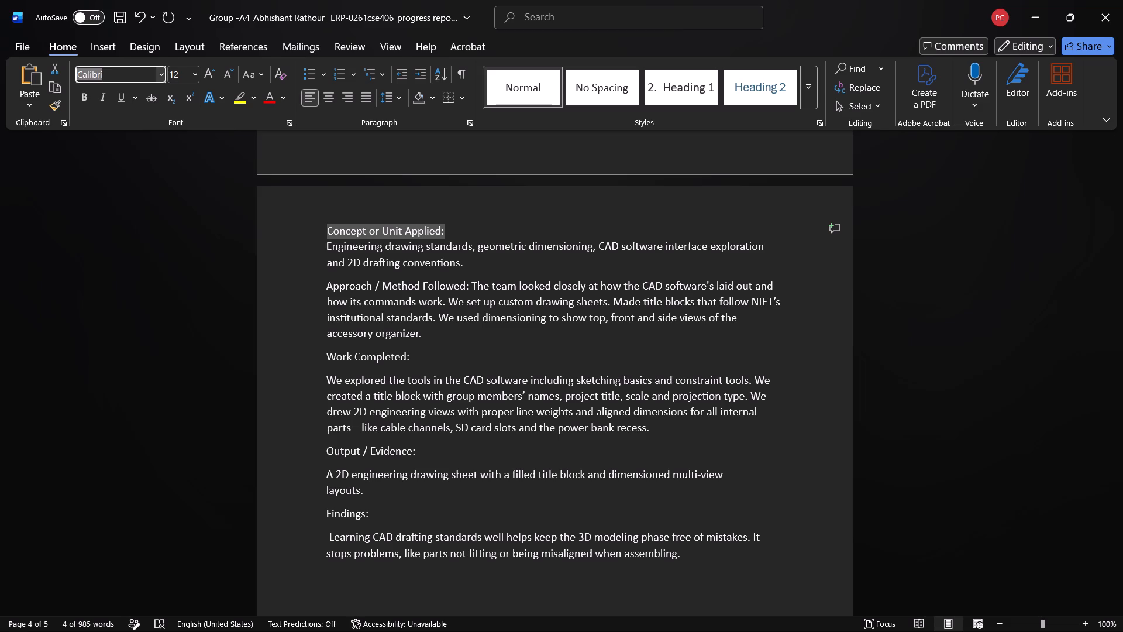
pyautogui.press('BackSpace')
pyautogui.write('time')
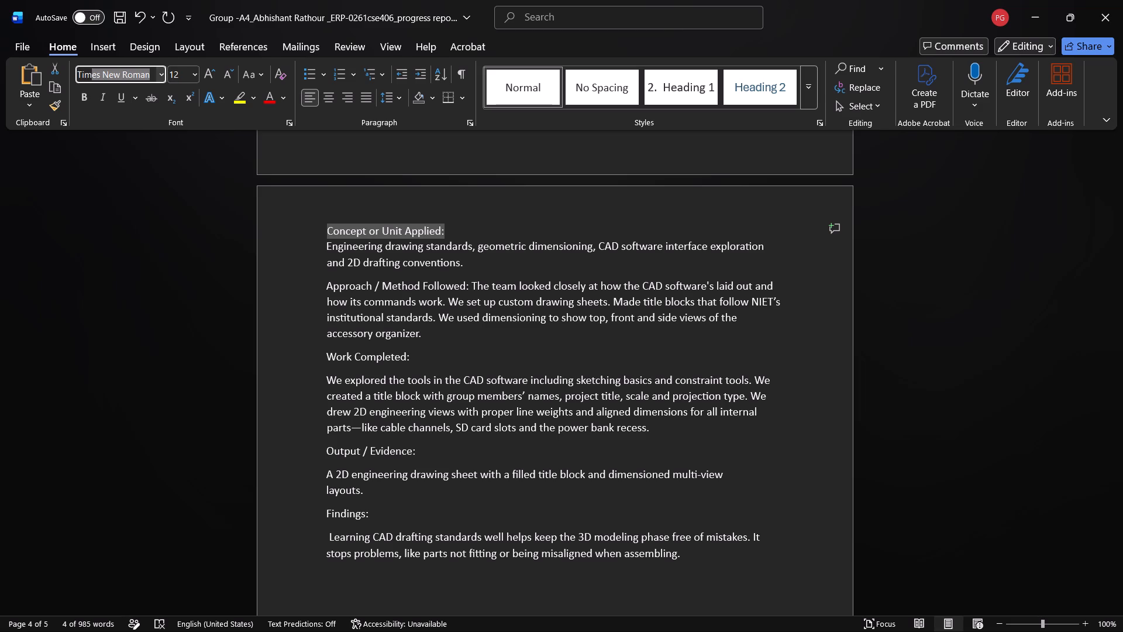
pyautogui.press('Return')
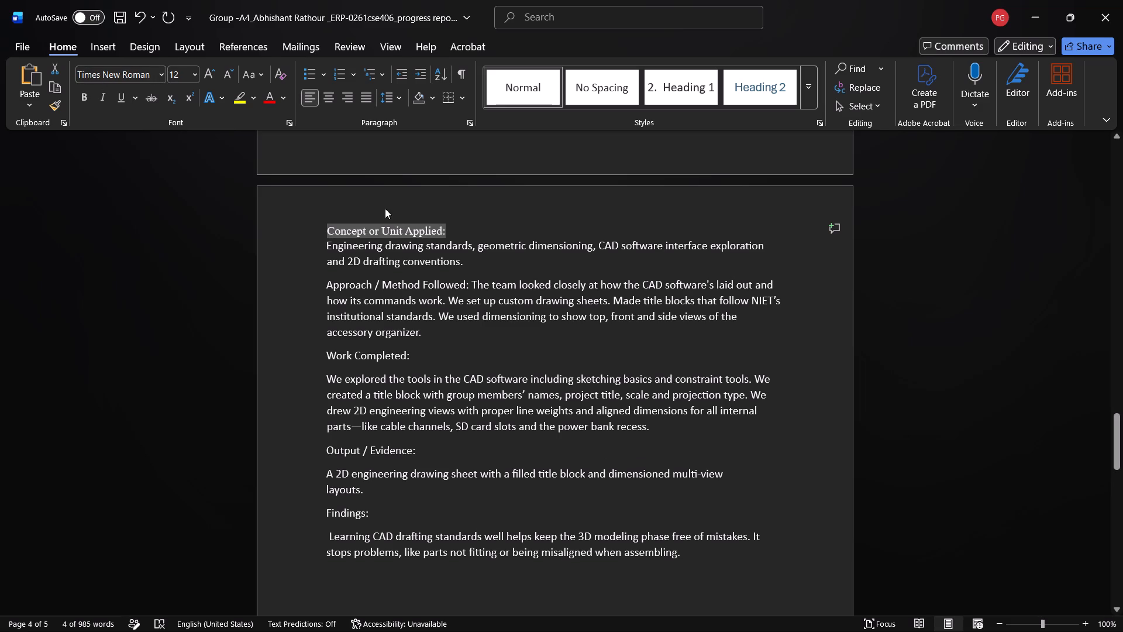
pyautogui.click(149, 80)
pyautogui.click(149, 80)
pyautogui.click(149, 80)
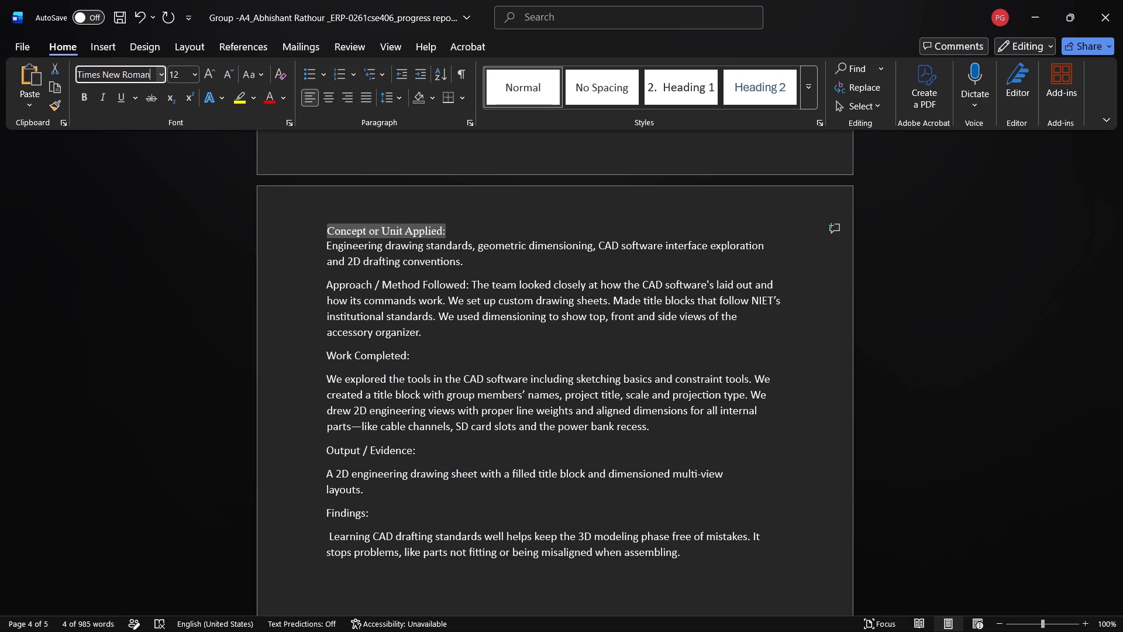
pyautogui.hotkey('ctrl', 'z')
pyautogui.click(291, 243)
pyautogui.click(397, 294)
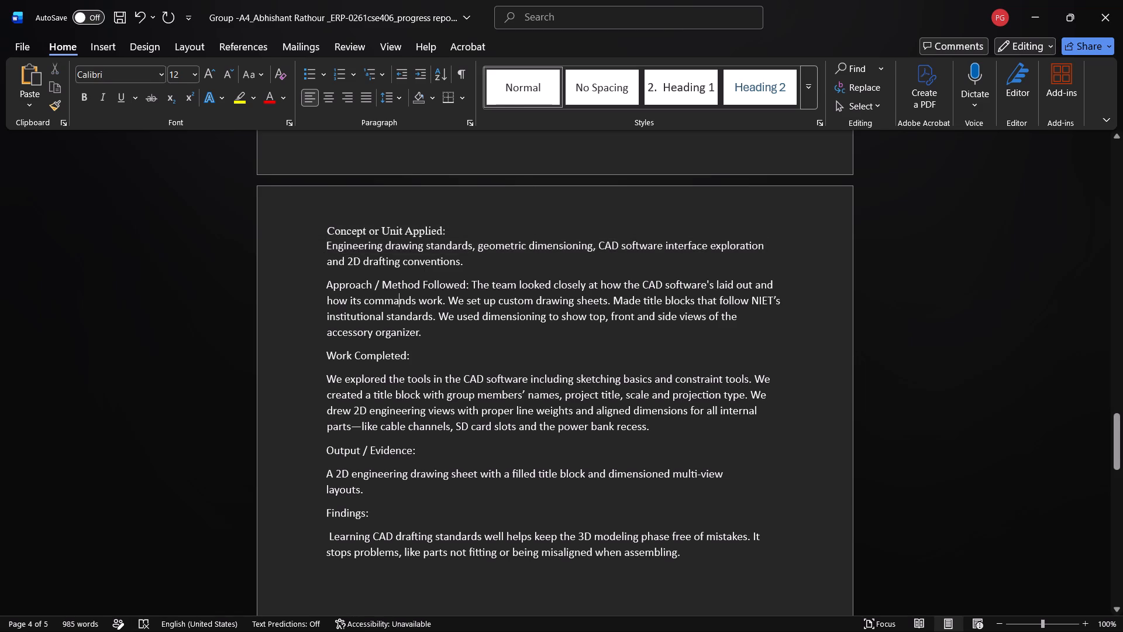
# Review the heading and label formatting across the report, from the first-page details table to the Module 2 section.
pyautogui.scroll(11, 397, 370)
pyautogui.scroll(-3, 397, 370)
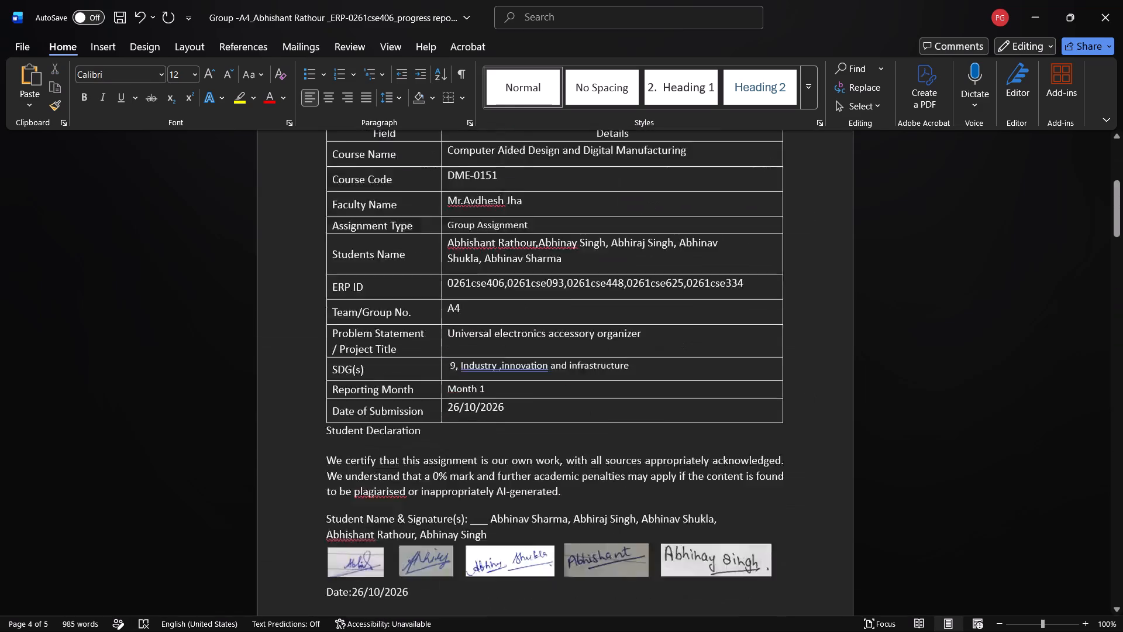
pyautogui.scroll(-7, 397, 370)
pyautogui.scroll(1, 397, 370)
pyautogui.scroll(-1, 397, 370)
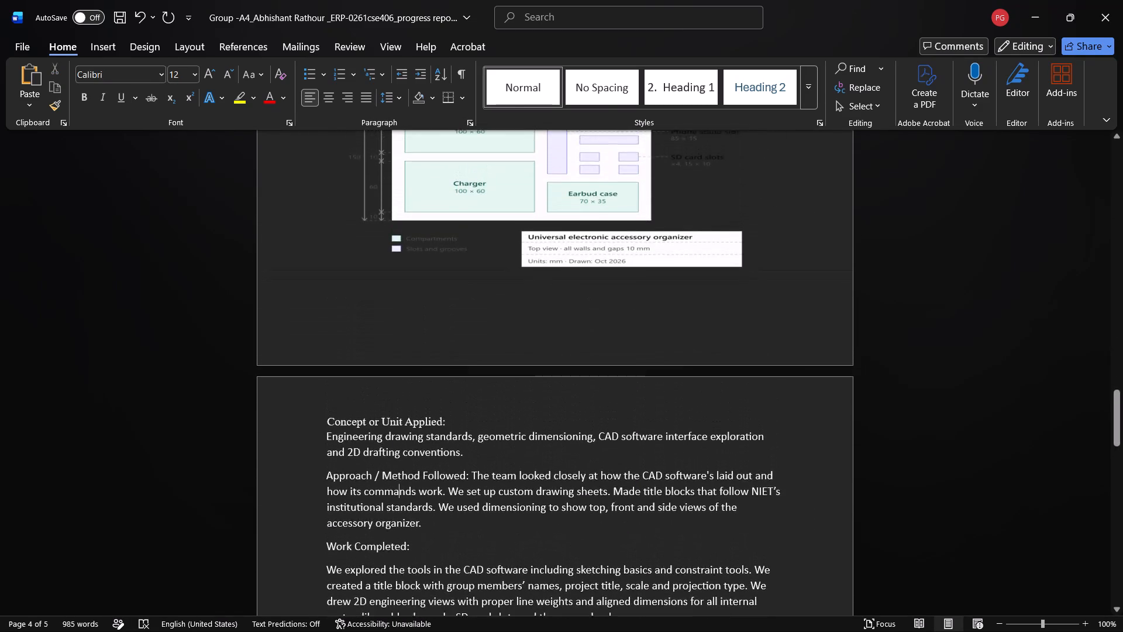
pyautogui.scroll(-1, 397, 370)
pyautogui.scroll(11, 397, 370)
pyautogui.scroll(-1, 397, 370)
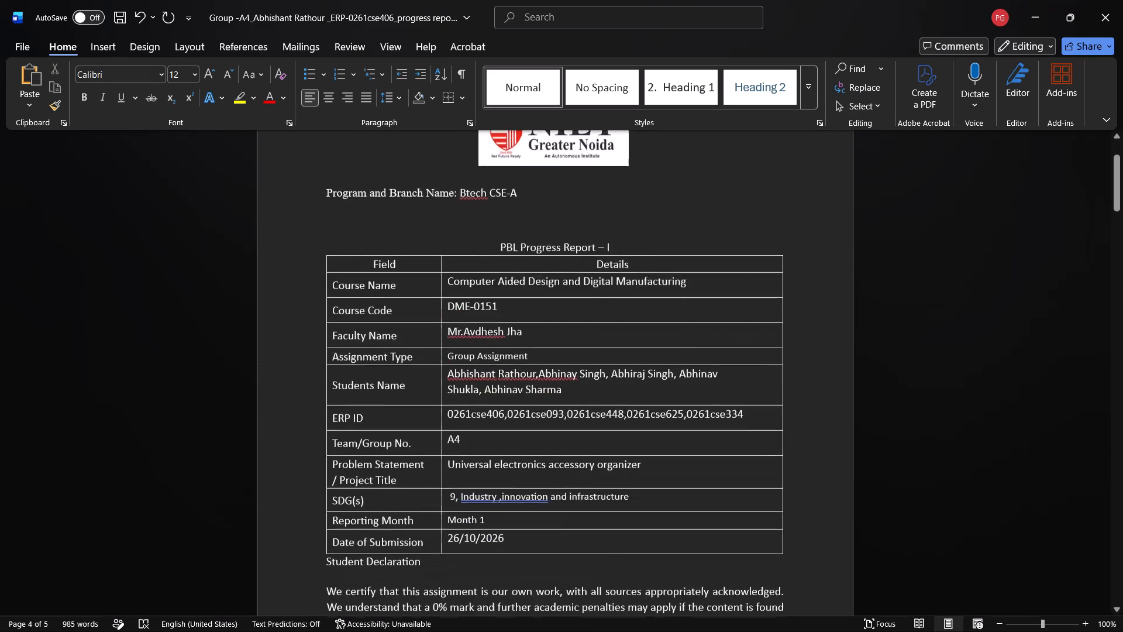
pyautogui.scroll(-3, 397, 370)
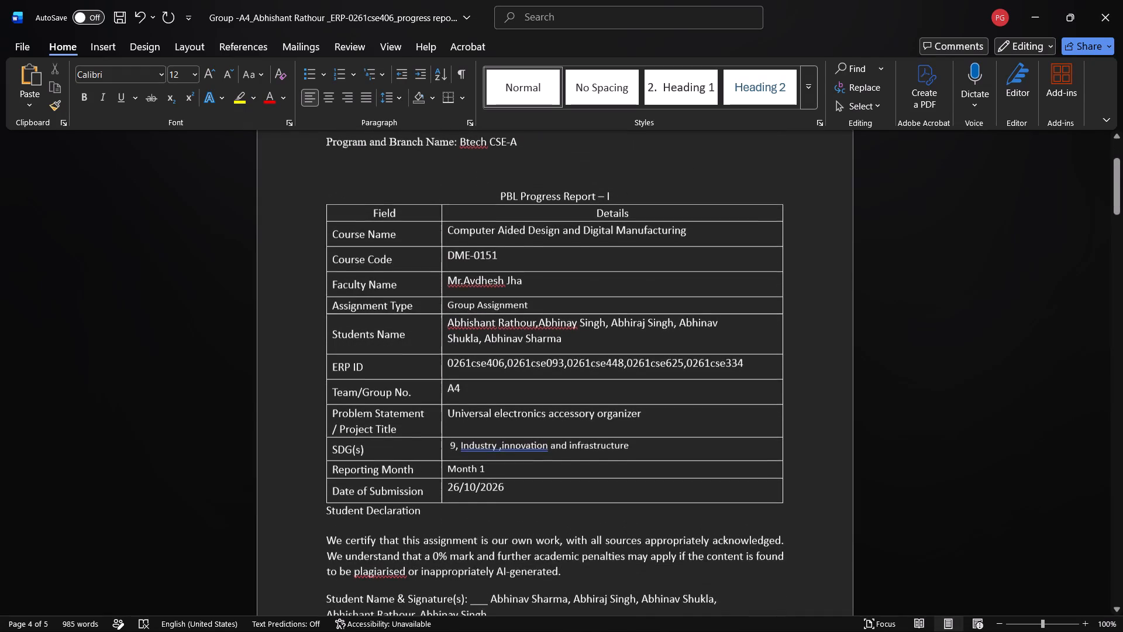
pyautogui.scroll(-3, 397, 370)
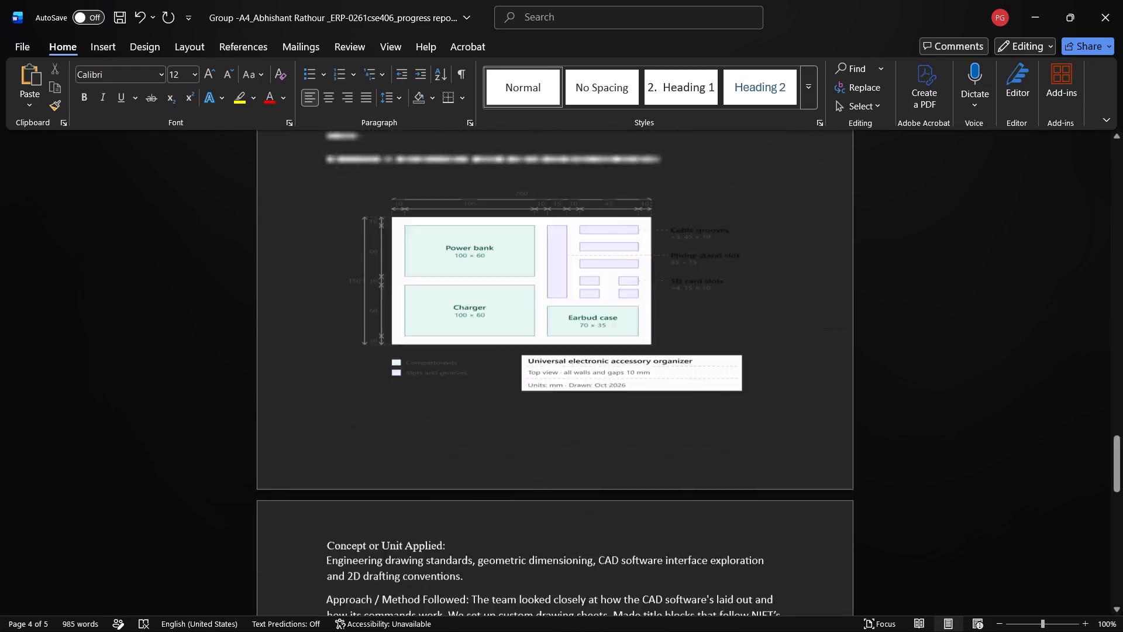
pyautogui.scroll(-2, 397, 370)
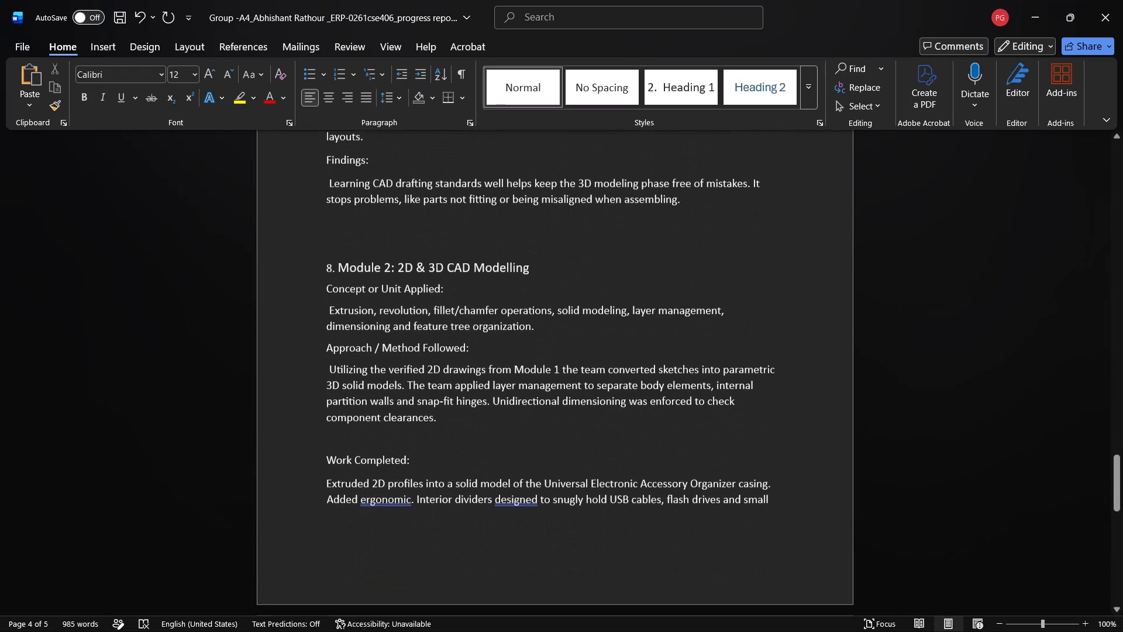
pyautogui.scroll(-2, 397, 370)
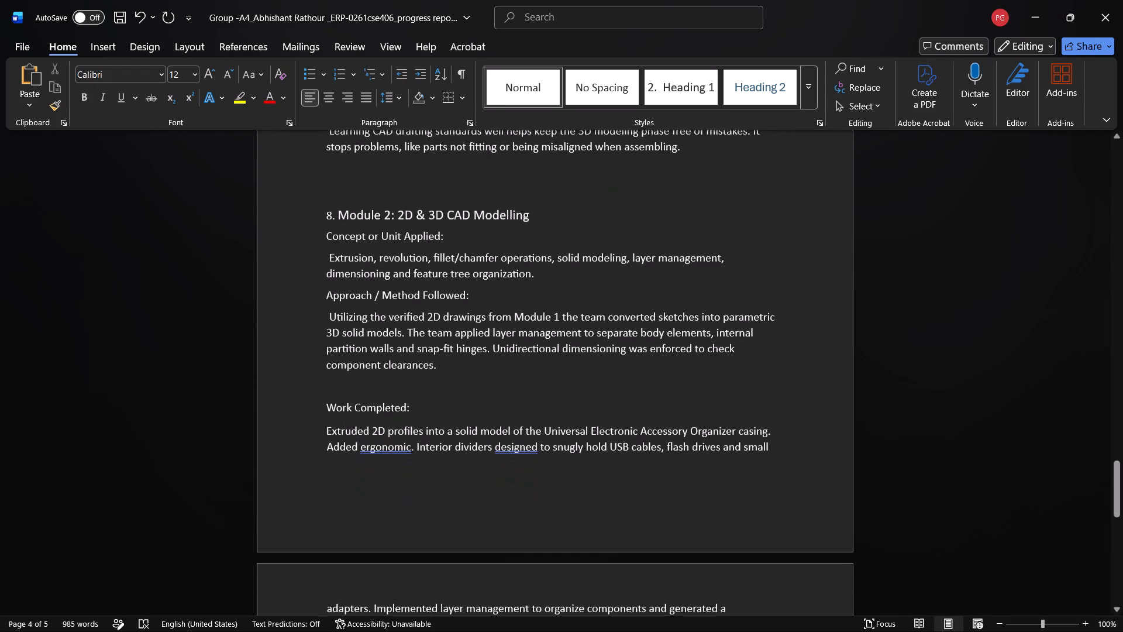
pyautogui.scroll(1, 397, 370)
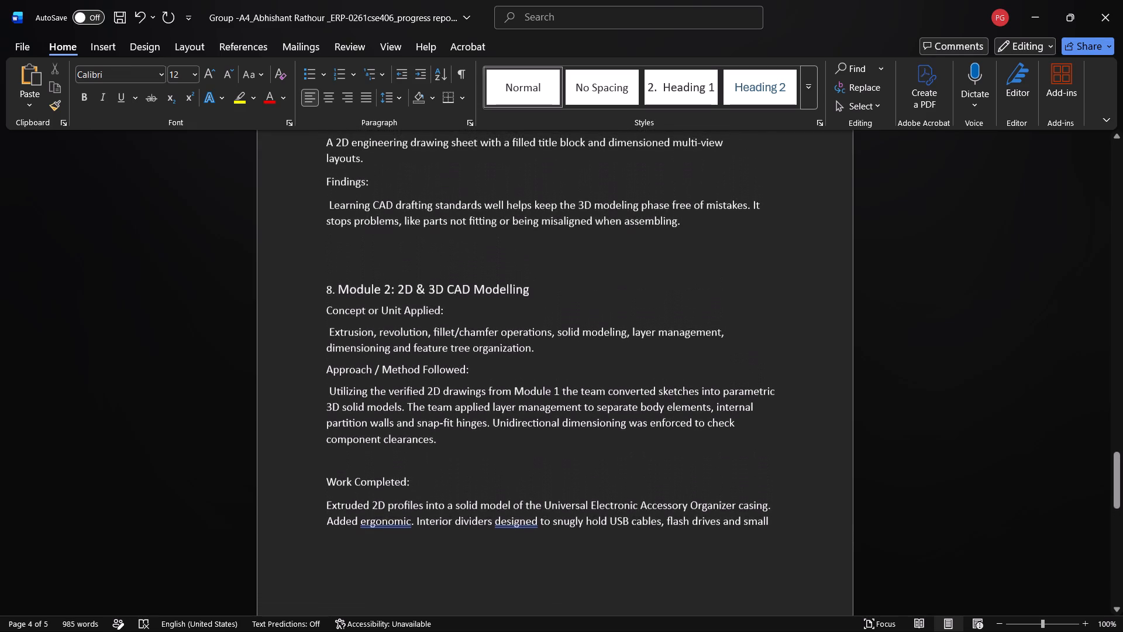
pyautogui.scroll(3, 397, 370)
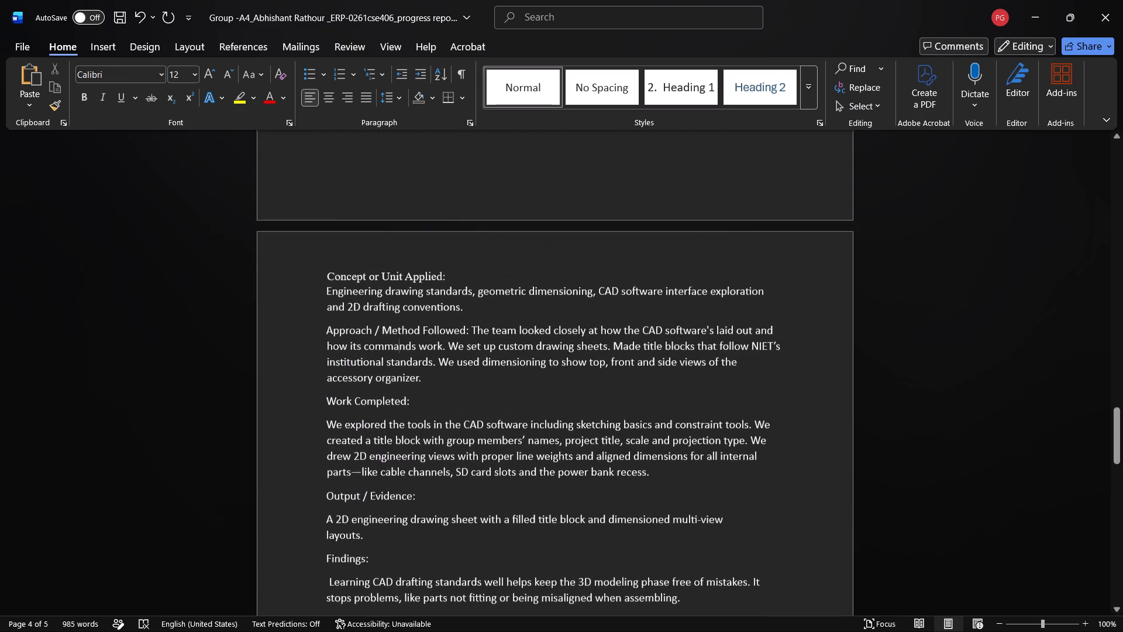
pyautogui.scroll(3, 397, 370)
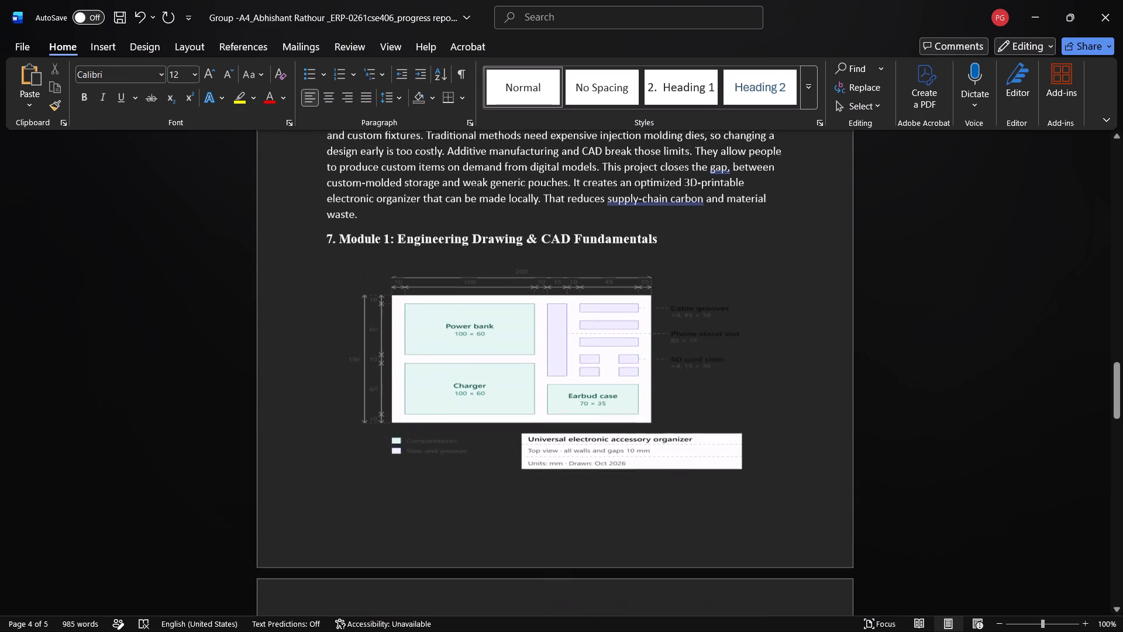
pyautogui.scroll(2, 397, 370)
pyautogui.scroll(-2, 397, 370)
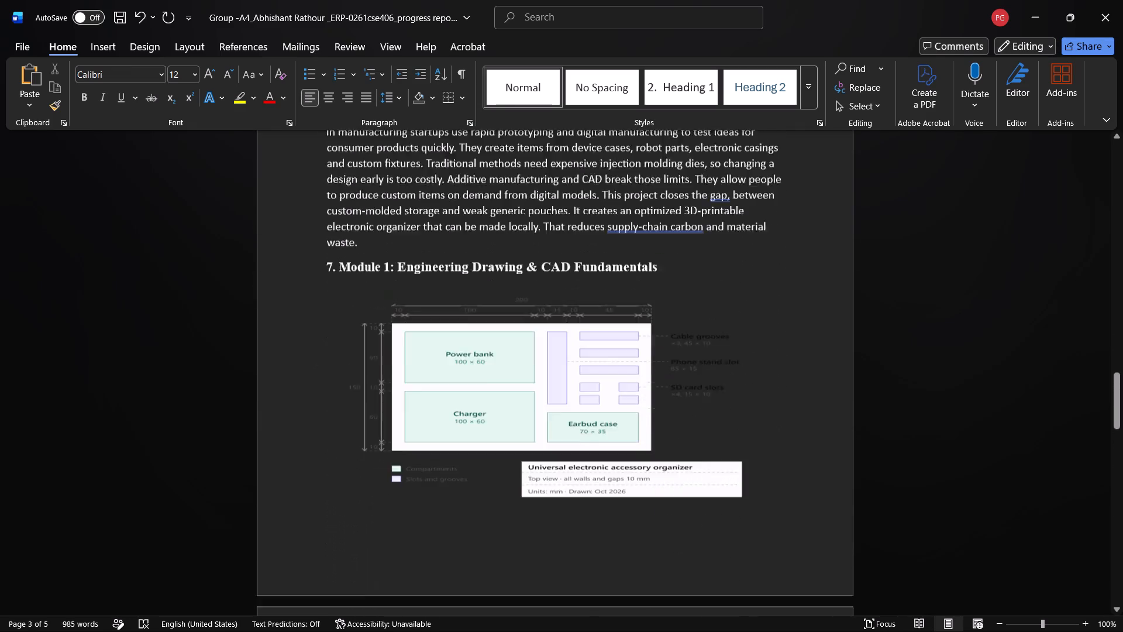
pyautogui.scroll(-2, 397, 370)
pyautogui.scroll(1, 397, 370)
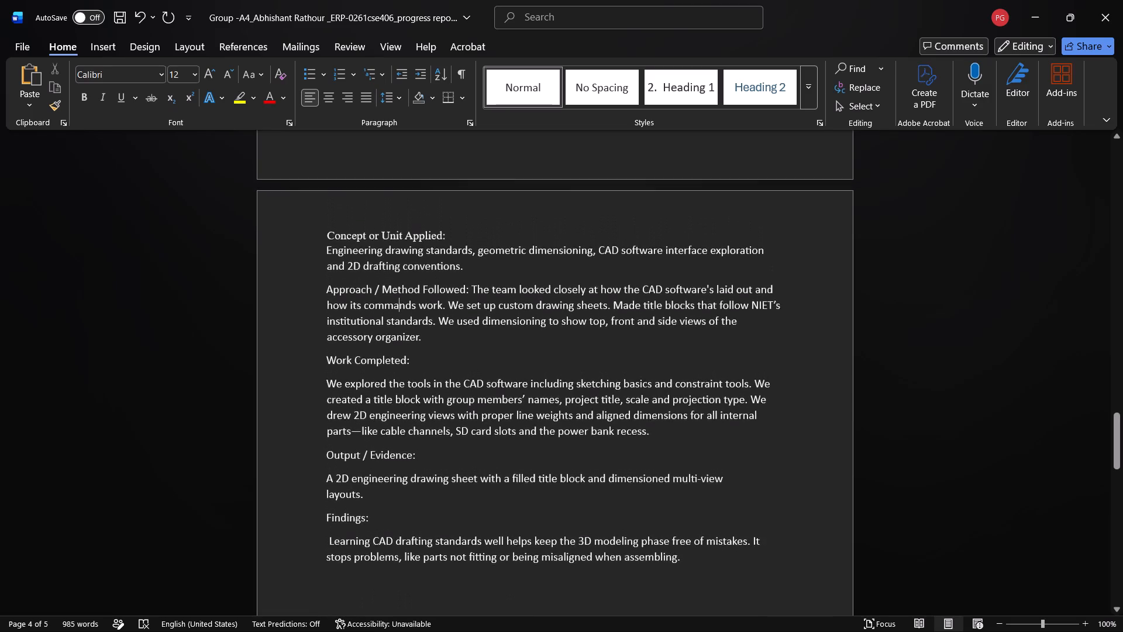
# Make the Module 1 "Concept or Unit Applied:" label at the start of the fourth page bold.
pyautogui.scroll(1, 397, 370)
pyautogui.click(463, 327)
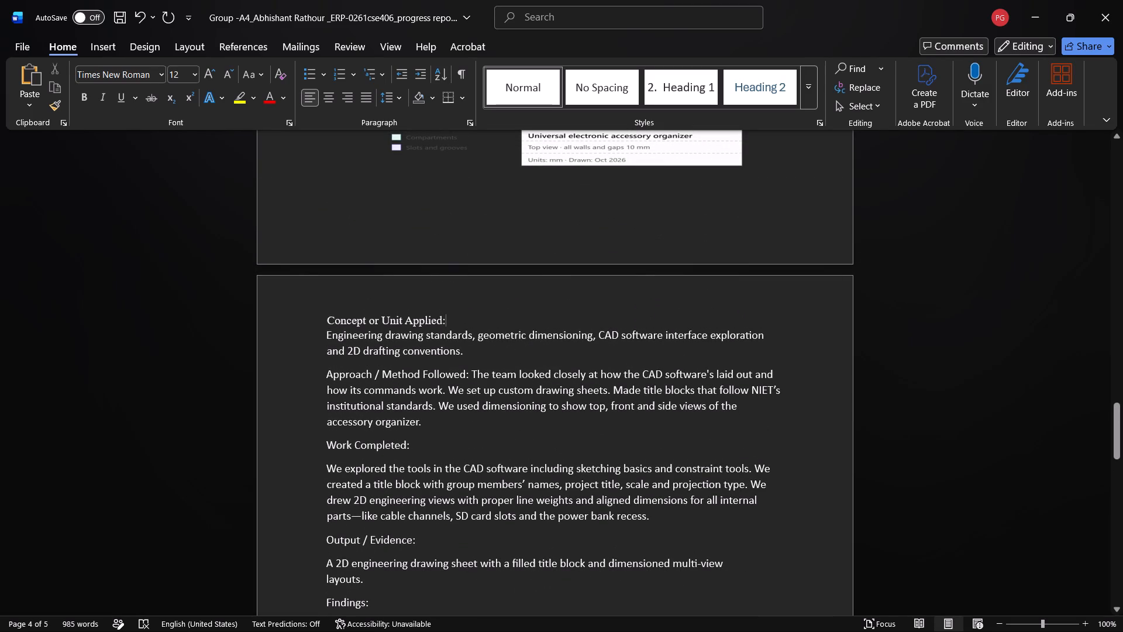
pyautogui.hotkey('ctrl', 'shift', 'Left')
pyautogui.hotkey('ctrl', 'shift', 'Left')
pyautogui.hotkey('ctrl', 'shift', 'Left')
pyautogui.hotkey('ctrl', 'shift', 'Left')
pyautogui.hotkey('ctrl', 'shift', 'Left')
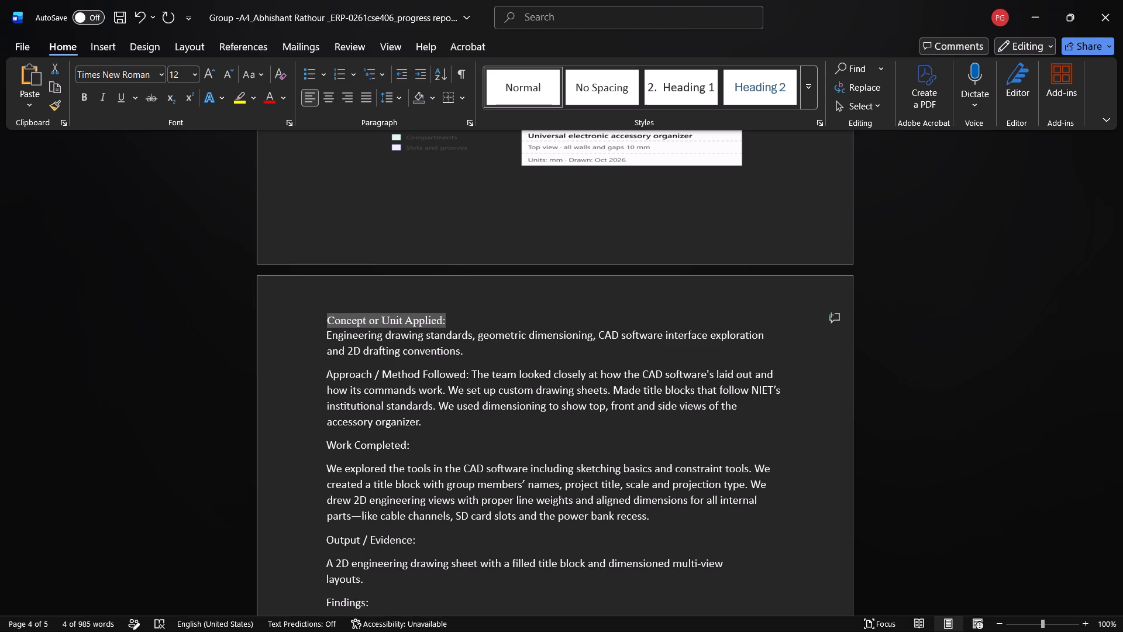
pyautogui.click(86, 95)
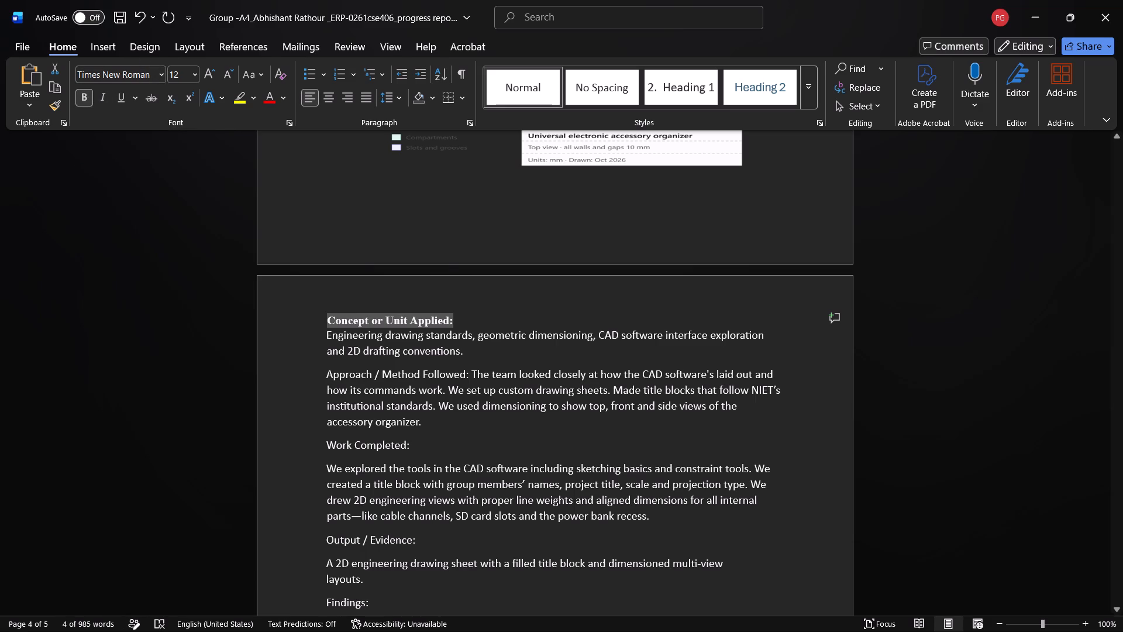
pyautogui.click(412, 347)
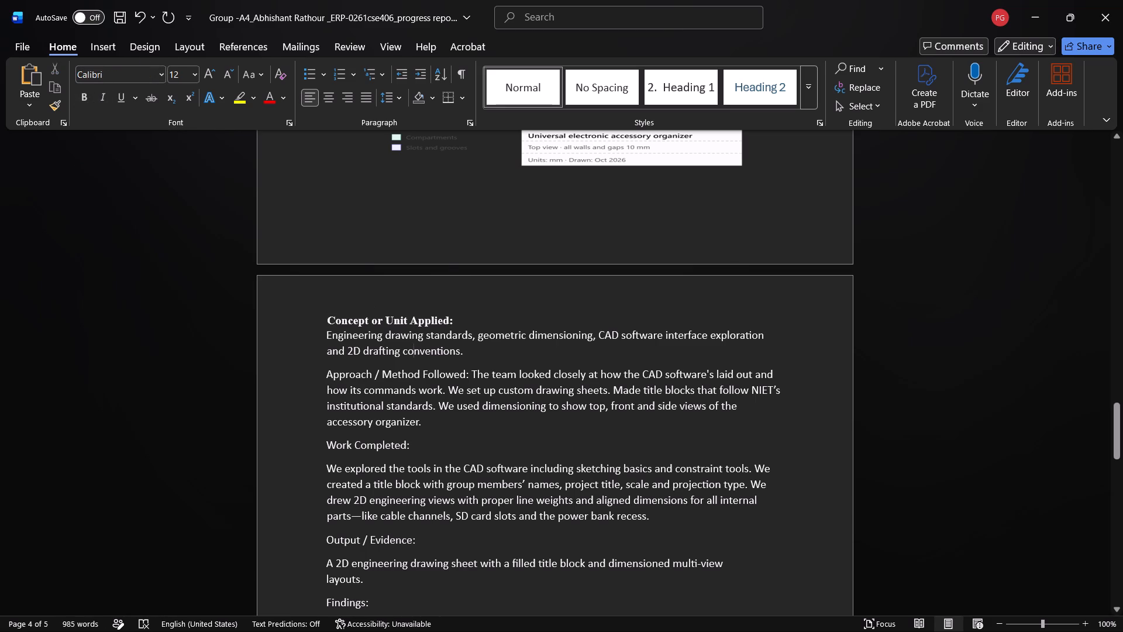
# Set the font of the Module 1 "Concept or Unit Applied:" label at the start of the fourth page to Calibri.
pyautogui.click(419, 328)
pyautogui.click(436, 319)
pyautogui.click(463, 322)
pyautogui.hotkey('ctrl', 'shift', 'Left')
pyautogui.hotkey('ctrl', 'shift', 'Left')
pyautogui.hotkey('ctrl', 'shift', 'Left')
pyautogui.hotkey('ctrl', 'shift', 'Left')
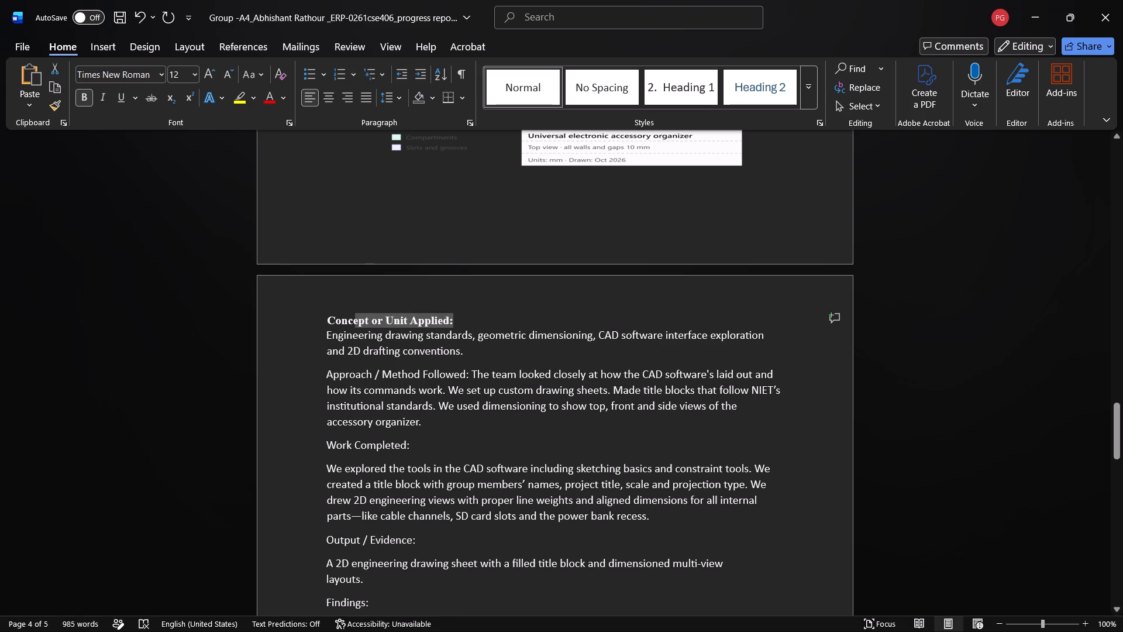
pyautogui.hotkey('ctrl', 'shift', 'Left')
pyautogui.hotkey('ctrl', 'shift', 'Left')
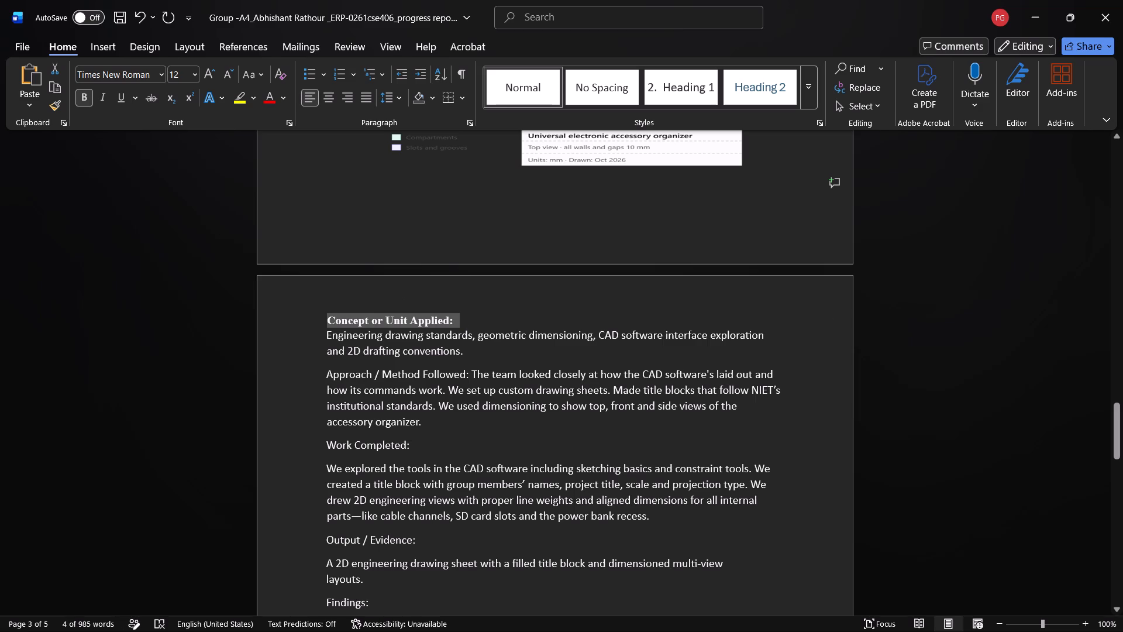
pyautogui.click(150, 77)
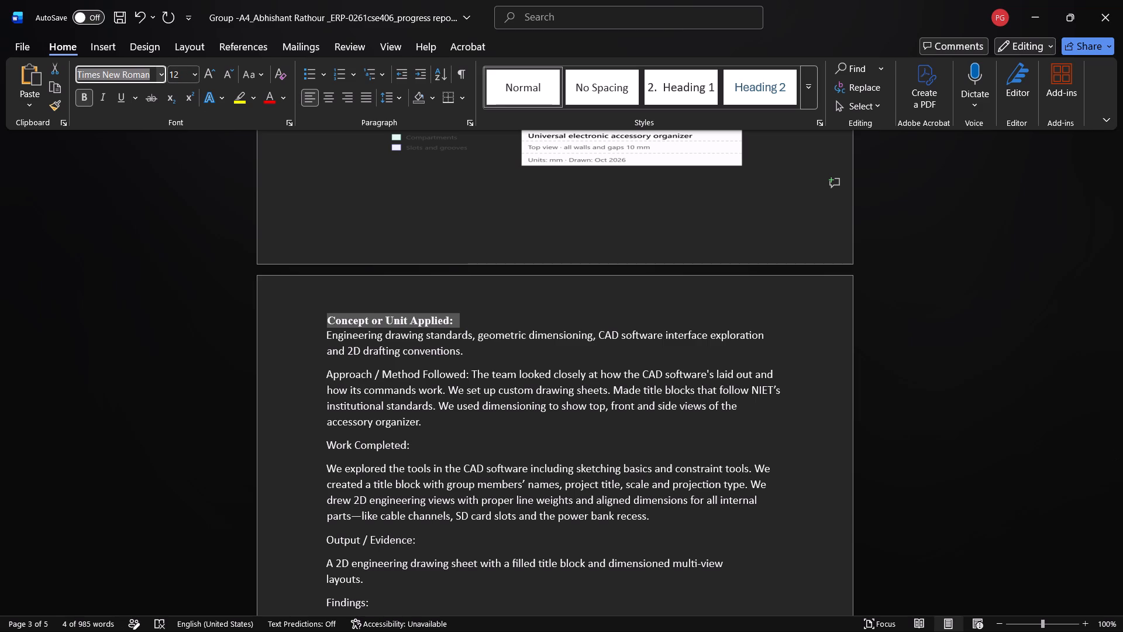
pyautogui.press('BackSpace')
pyautogui.press('c')
pyautogui.press('Return')
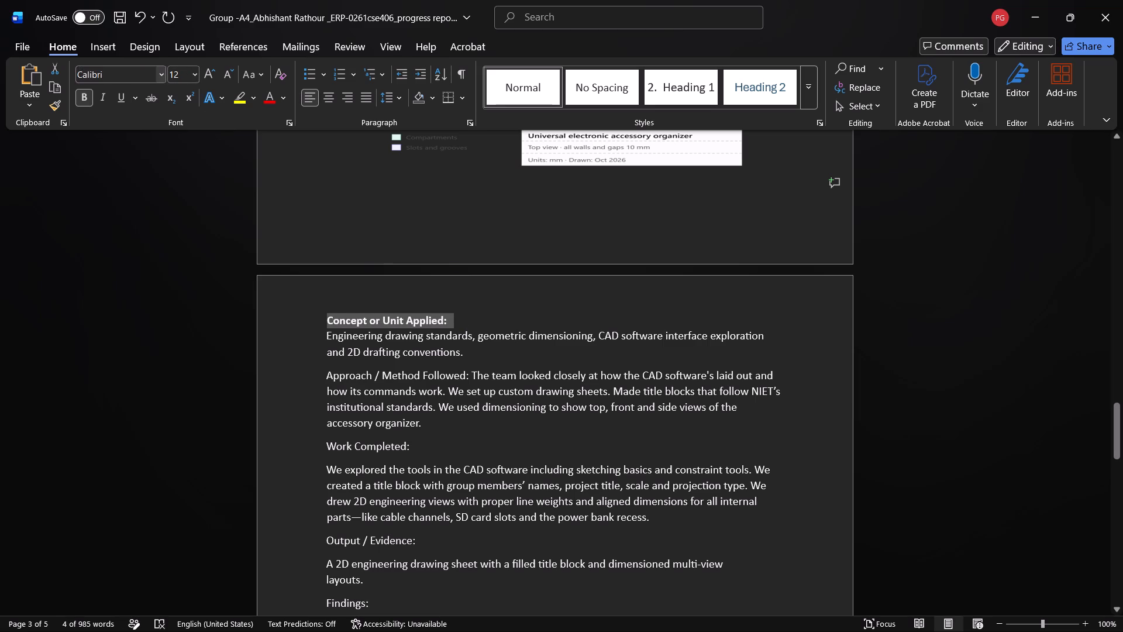
pyautogui.click(405, 391)
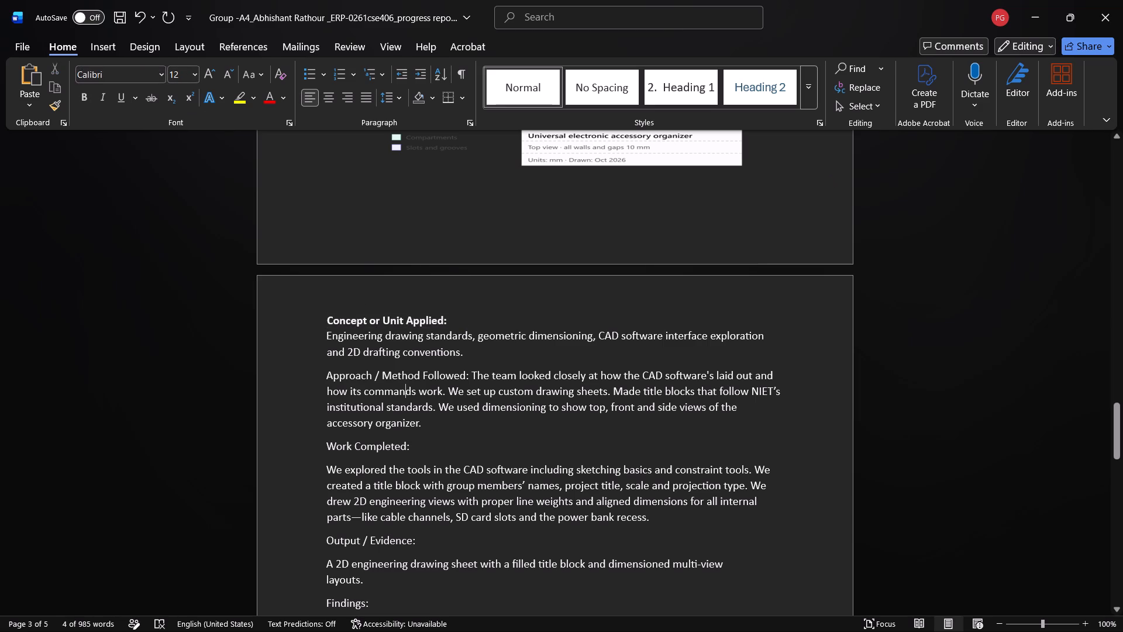
# Make the Module 1 "Approach / Method Followed:" label bold, leaving out the sentence that follows it.
pyautogui.click(466, 375)
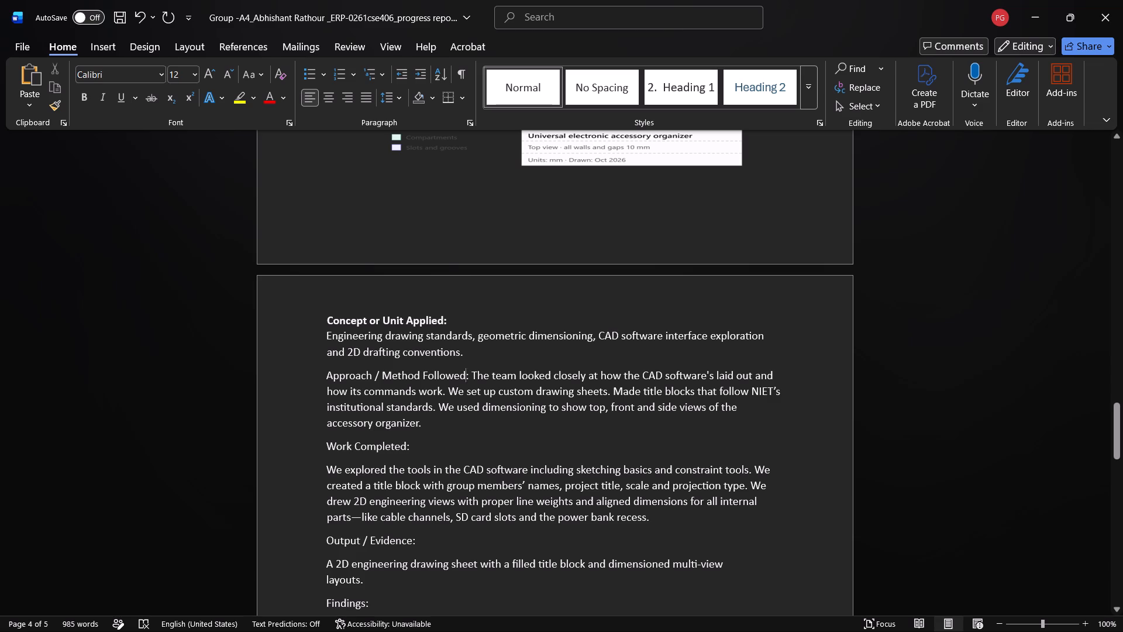
pyautogui.press('Right')
pyautogui.hotkey('ctrl', 'shift', 'Left')
pyautogui.hotkey('ctrl', 'shift', 'Left')
pyautogui.hotkey('ctrl', 'shift', 'Left')
pyautogui.hotkey('ctrl', 'shift', 'Left')
pyautogui.hotkey('ctrl', 'shift', 'Left')
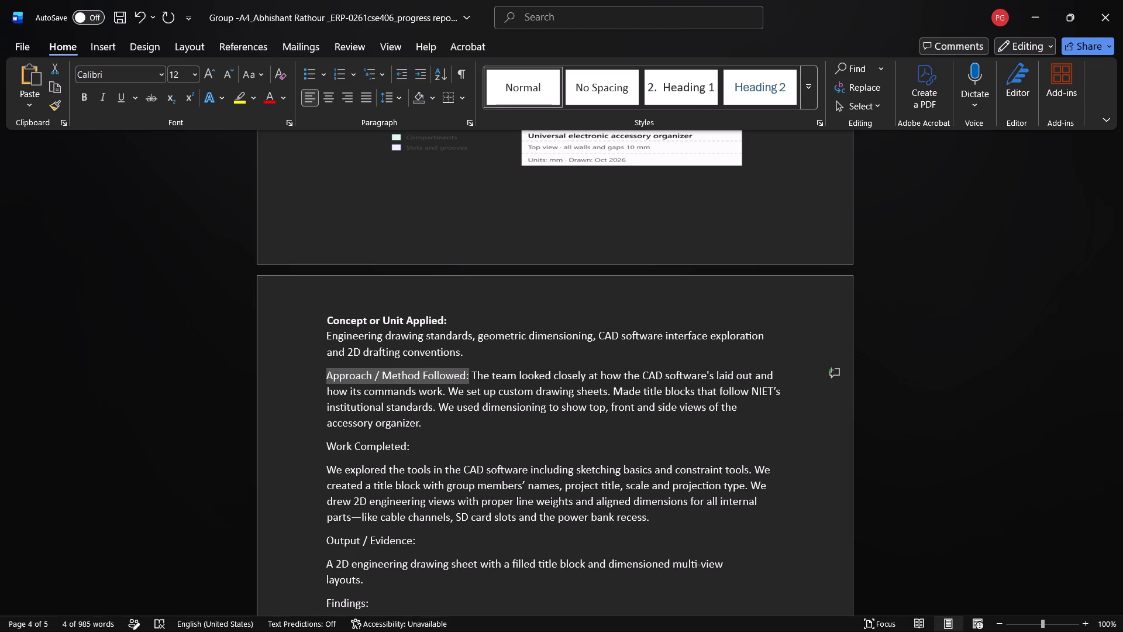
pyautogui.click(82, 96)
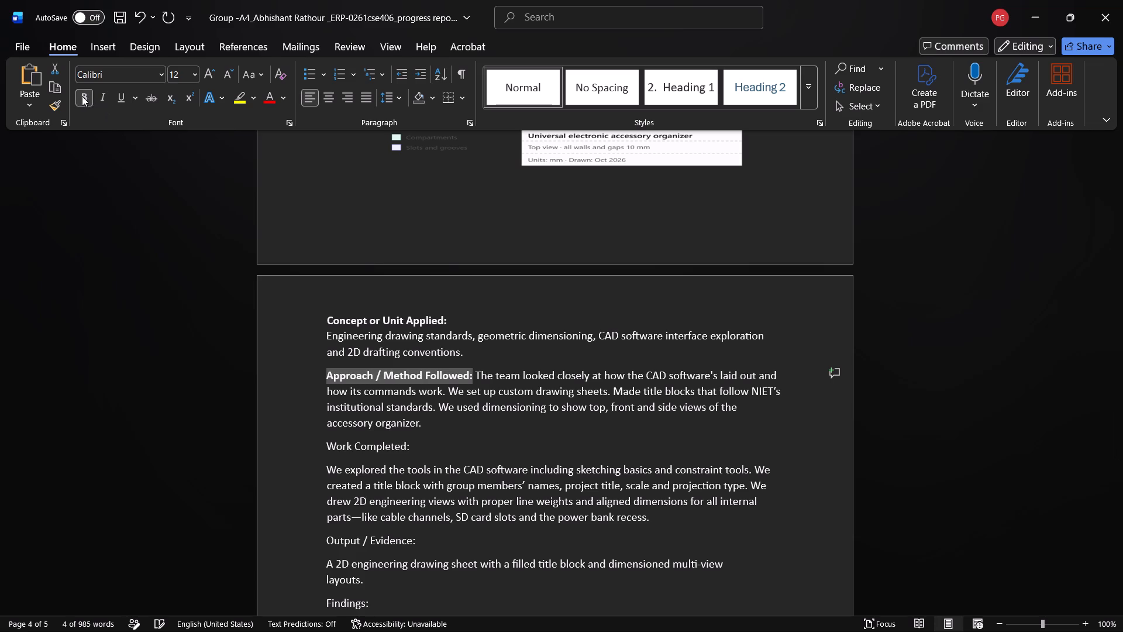
# Make the Module 1 "Work Completed:" label on the fourth page bold.
pyautogui.click(415, 449)
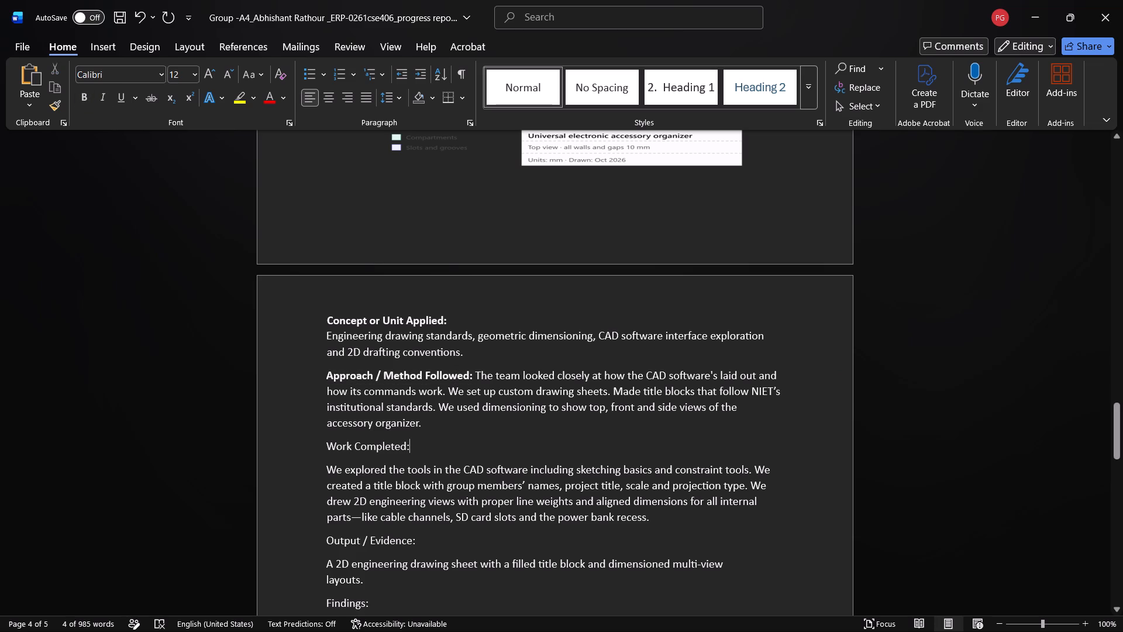
pyautogui.hotkey('ctrl', 'shift', 'Left')
pyautogui.hotkey('ctrl', 'shift', 'Left')
pyautogui.hotkey('ctrl', 'shift', 'Left')
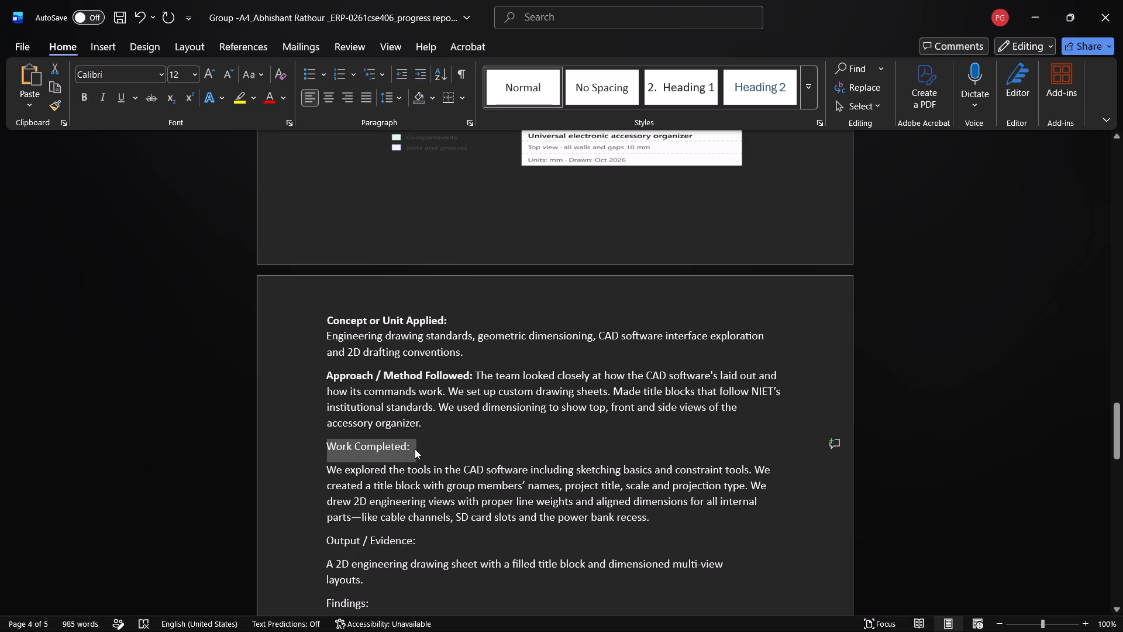
pyautogui.click(82, 101)
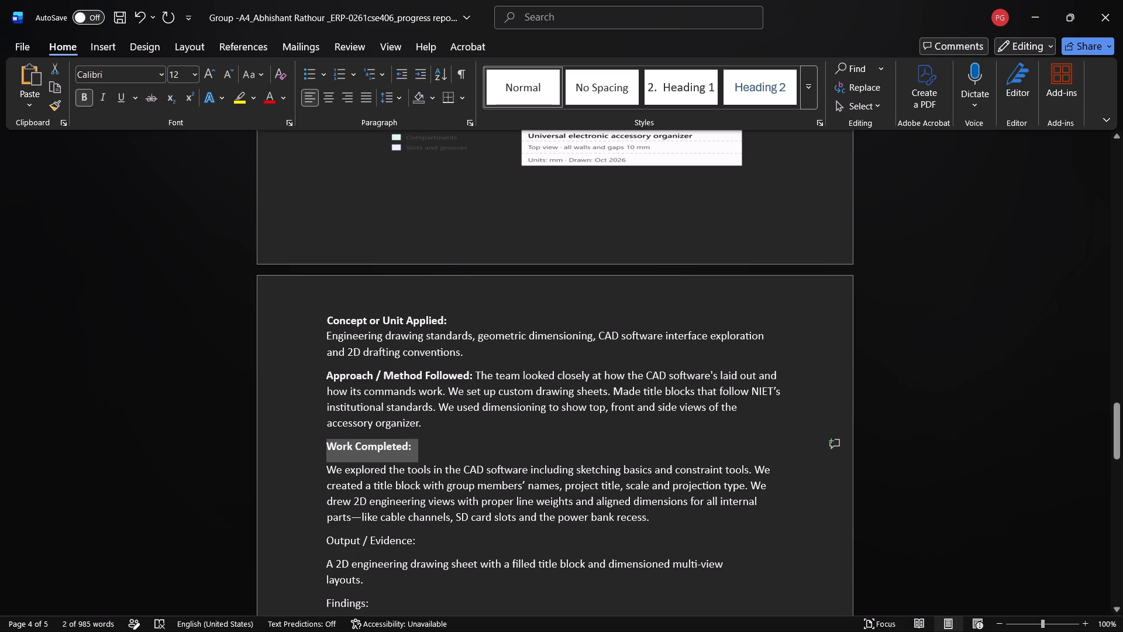
# Make the Module 1 "Output / Evidence:" label on the fourth page bold.
pyautogui.click(423, 545)
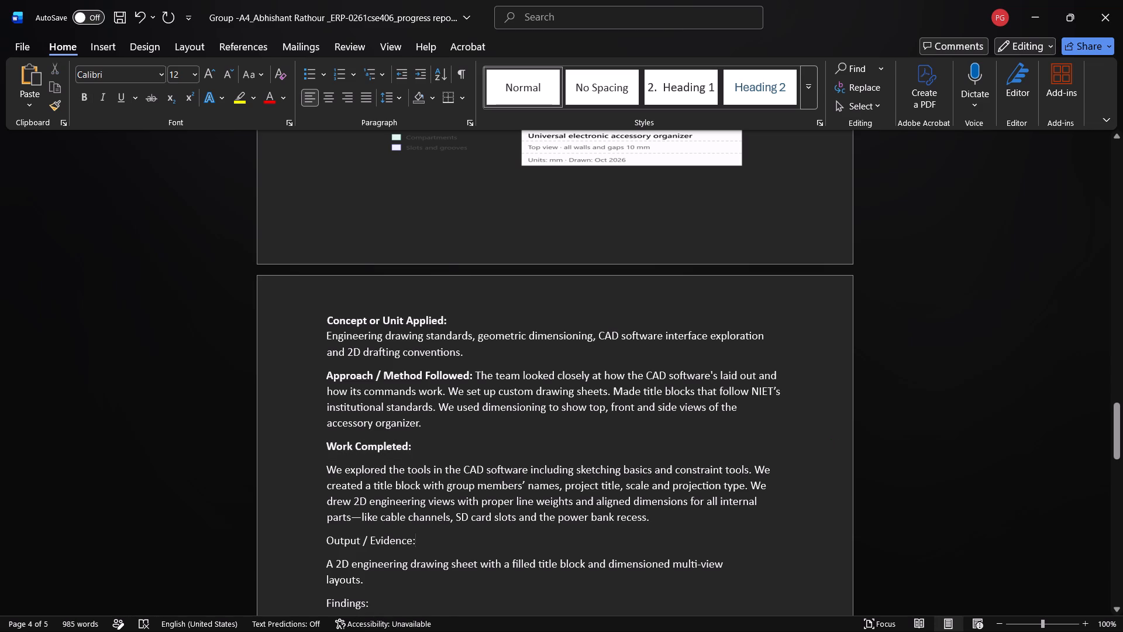
pyautogui.hotkey('ctrl', 'shift', 'Left')
pyautogui.hotkey('ctrl', 'shift', 'Left')
pyautogui.hotkey('ctrl', 'shift', 'Left')
pyautogui.hotkey('ctrl', 'shift', 'Left')
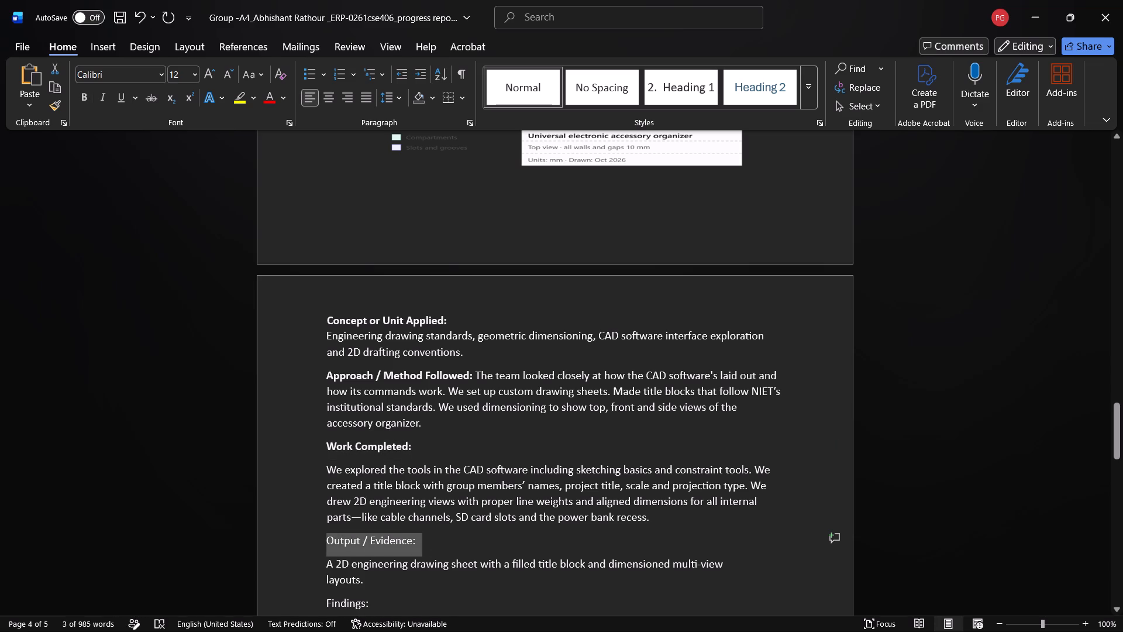
pyautogui.click(85, 88)
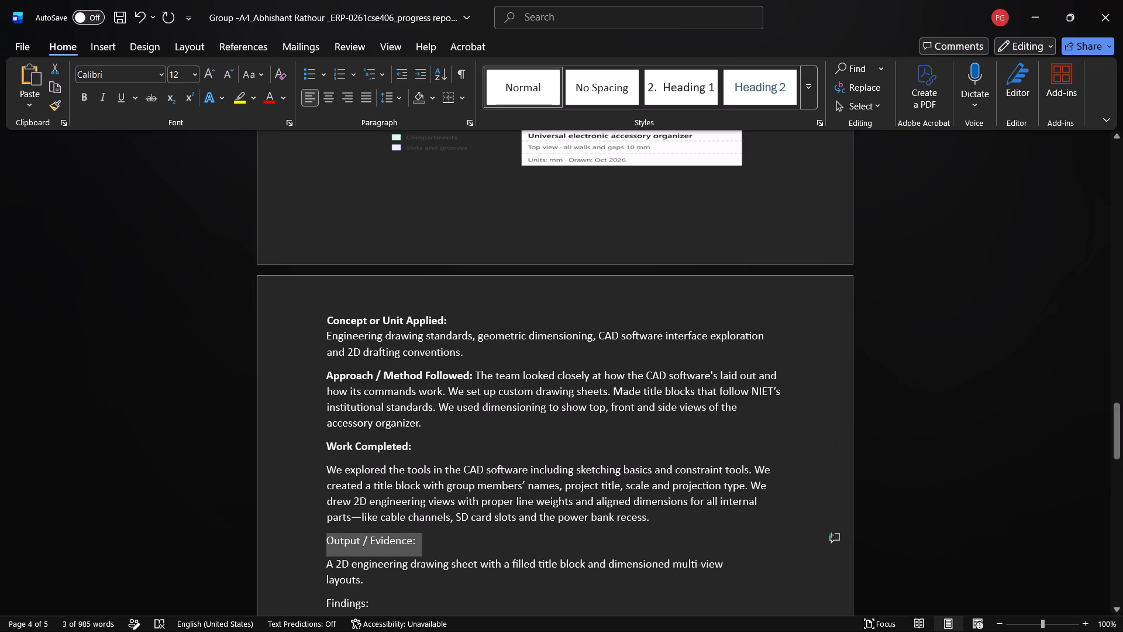
pyautogui.click(80, 98)
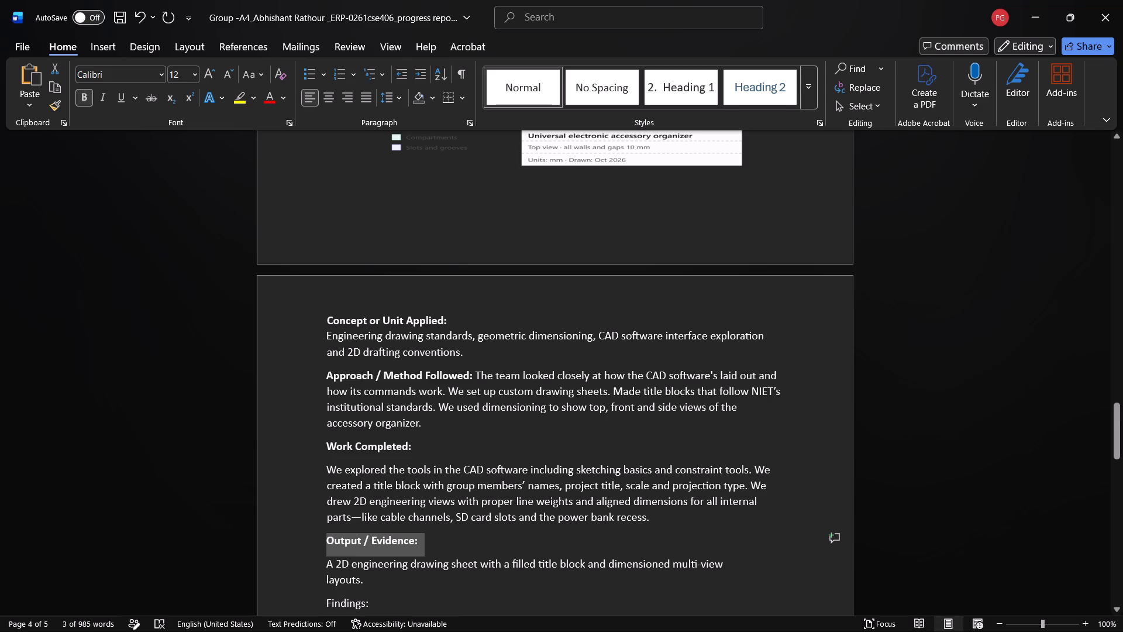
# Make the "Findings:" label at the end of the Module 1 section bold.
pyautogui.scroll(-1, 388, 296)
pyautogui.click(387, 434)
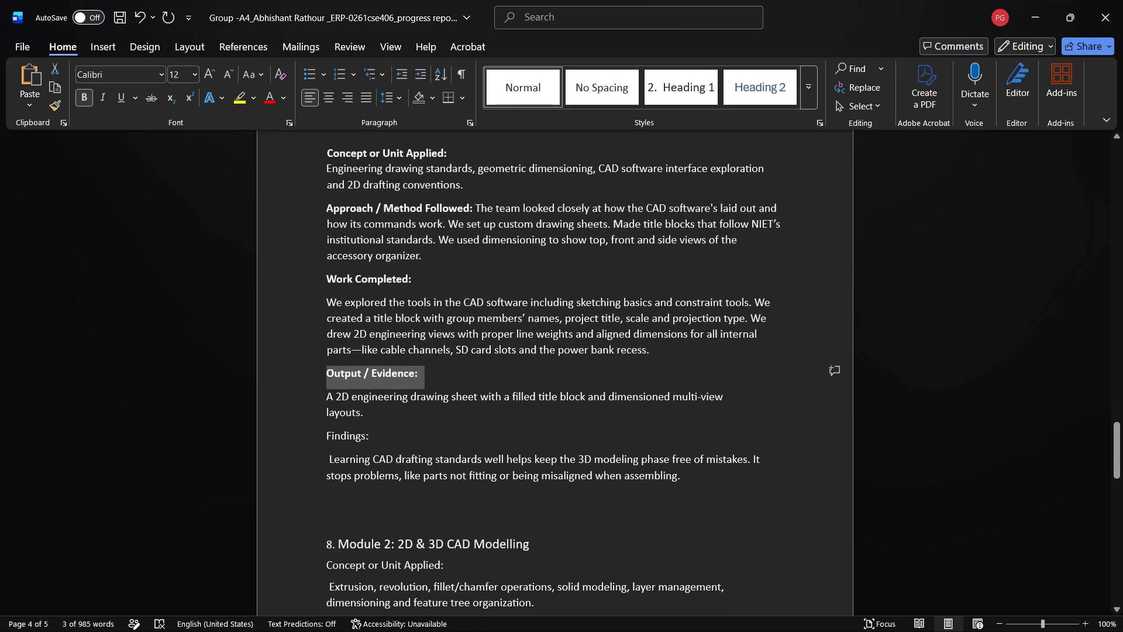
pyautogui.hotkey('ctrl', 'shift', 'Left')
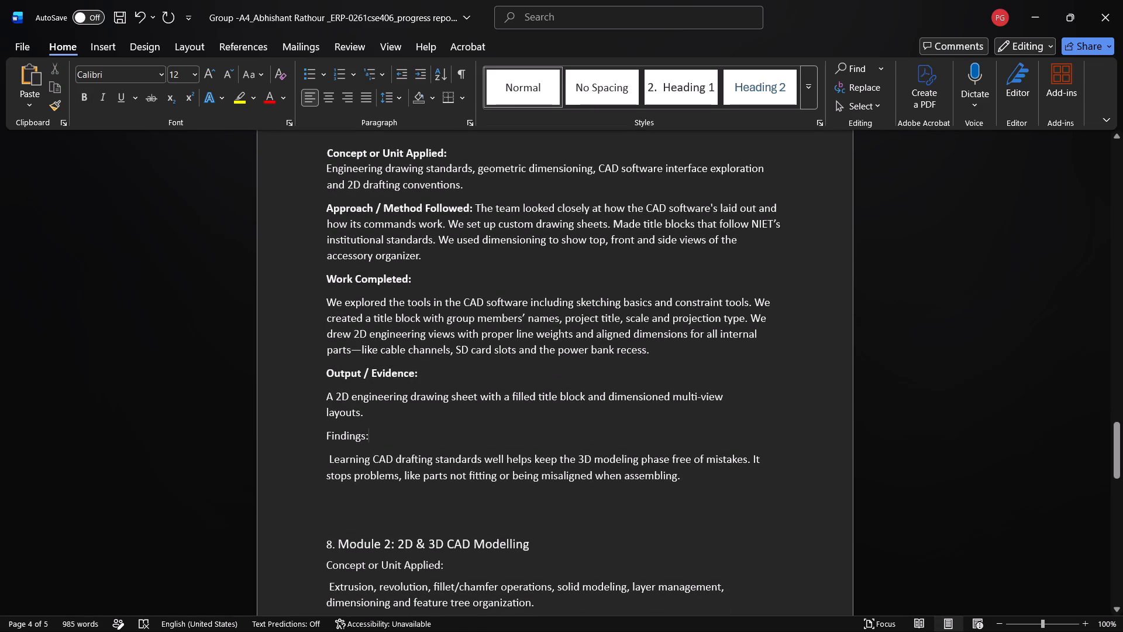
pyautogui.hotkey('ctrl', 'shift', 'Left')
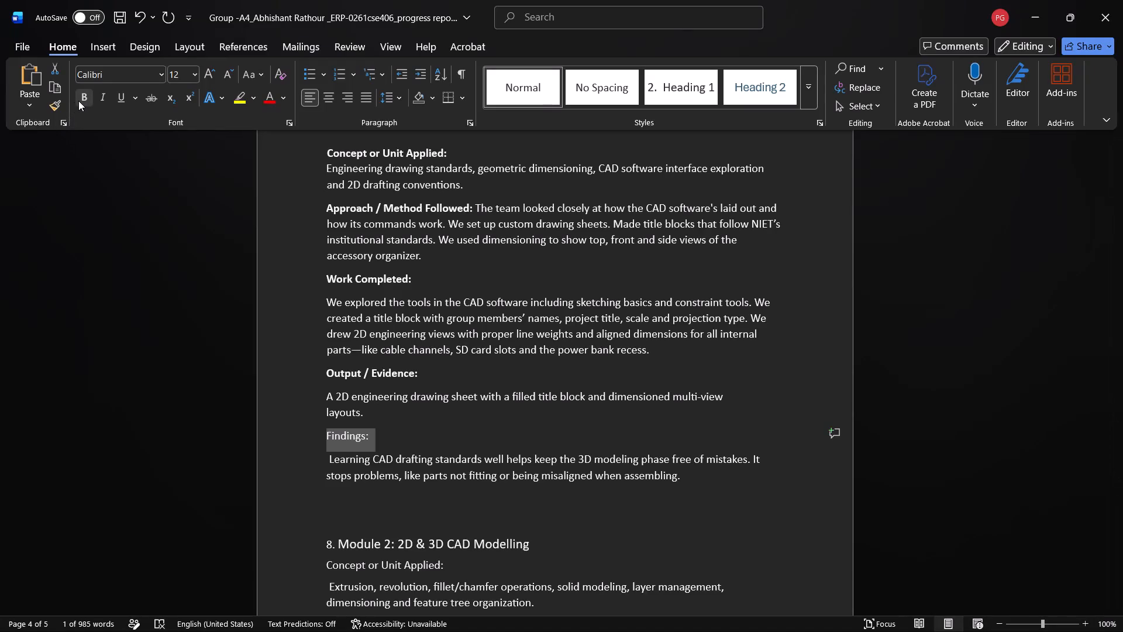
pyautogui.click(87, 101)
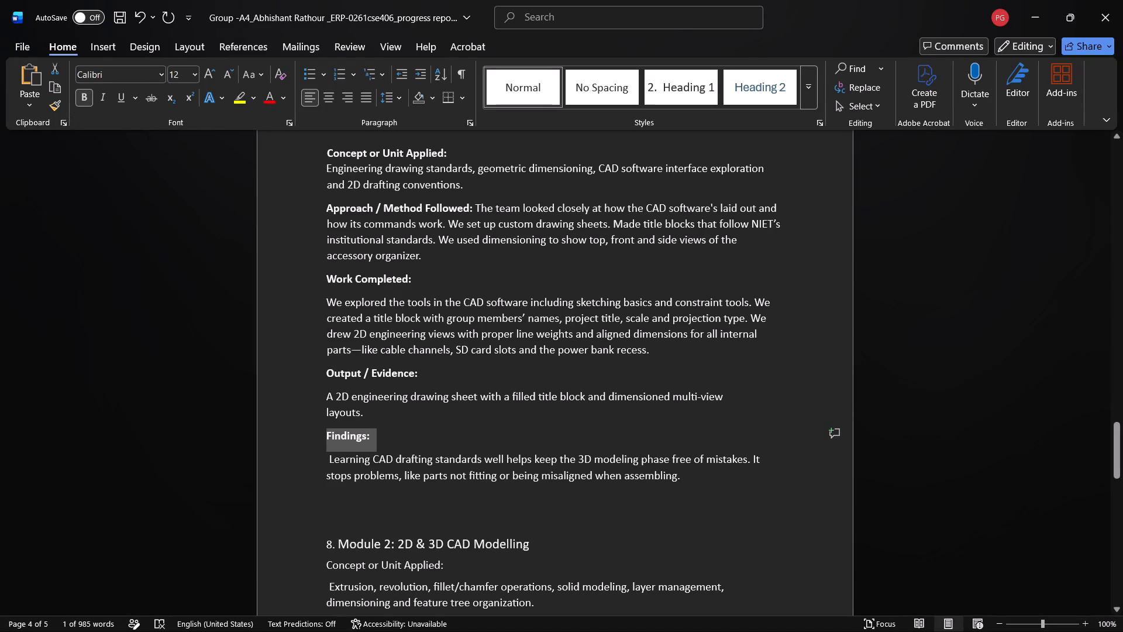
# Format the section 8 heading "Module 2: 2D & 3D CAD Modelling", including its number, in bold Times New Roman.
pyautogui.click(416, 525)
pyautogui.click(534, 552)
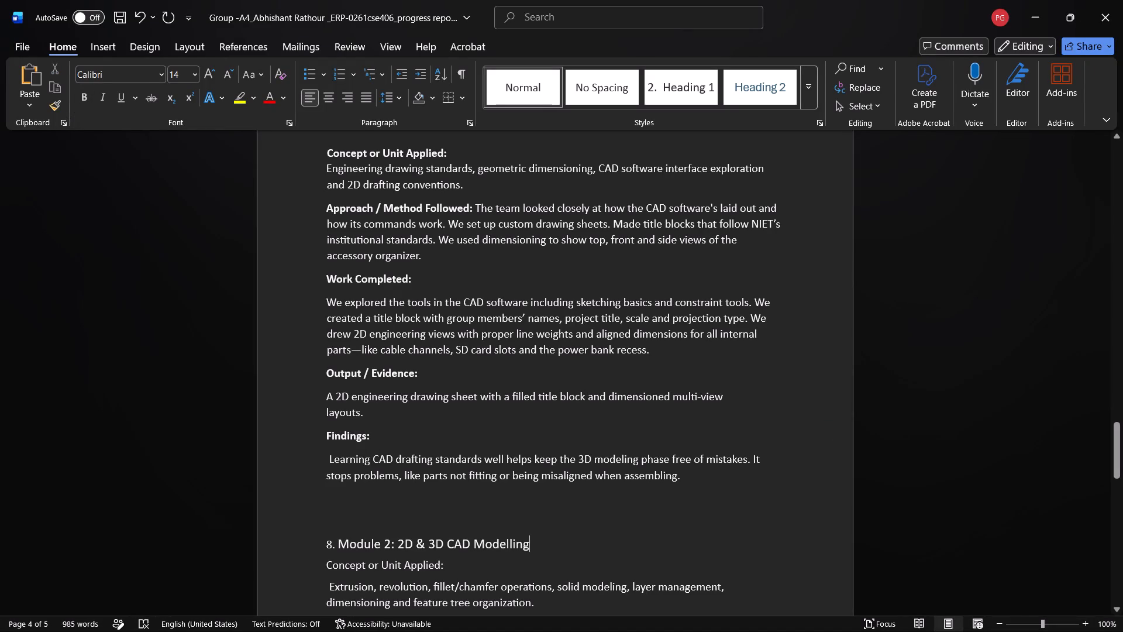
pyautogui.hotkey('ctrl', 'shift', 'Left')
pyautogui.hotkey('ctrl', 'shift', 'Left')
pyautogui.hotkey('ctrl', 'shift', 'Left')
pyautogui.hotkey('ctrl', 'shift', 'Left')
pyautogui.hotkey('ctrl', 'shift', 'Left')
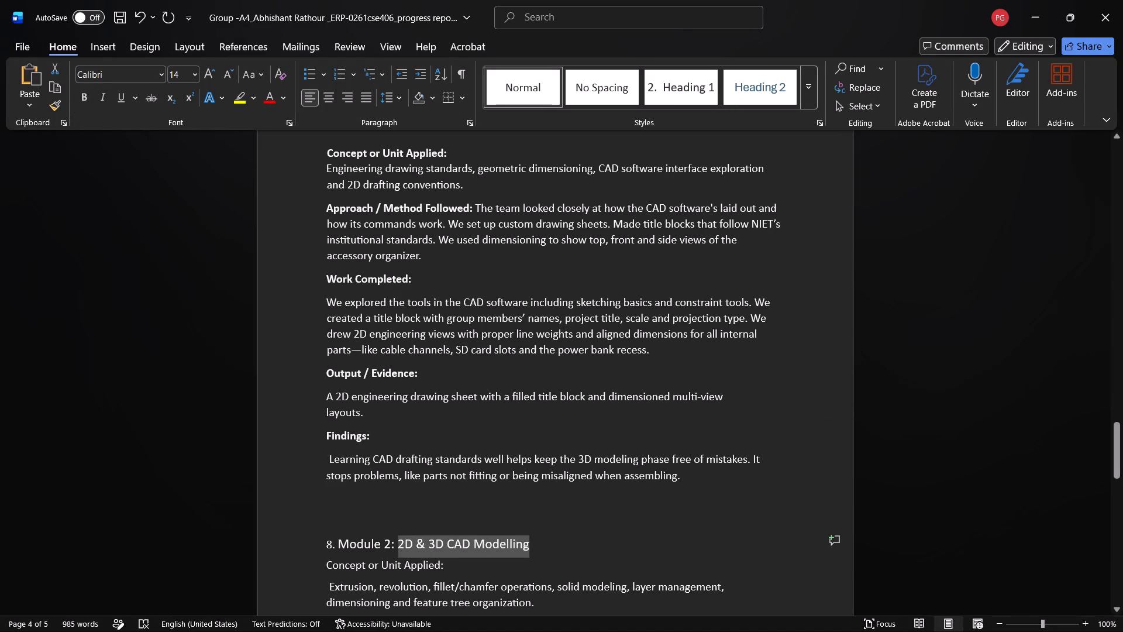
pyautogui.hotkey('ctrl', 'shift', 'Left')
pyautogui.hotkey('ctrl', 'shift', 'Left')
pyautogui.hotkey('ctrl', 'shift', 'Left')
pyautogui.hotkey('ctrl', 'shift', 'Left')
pyautogui.hotkey('ctrl', 'shift', 'Left')
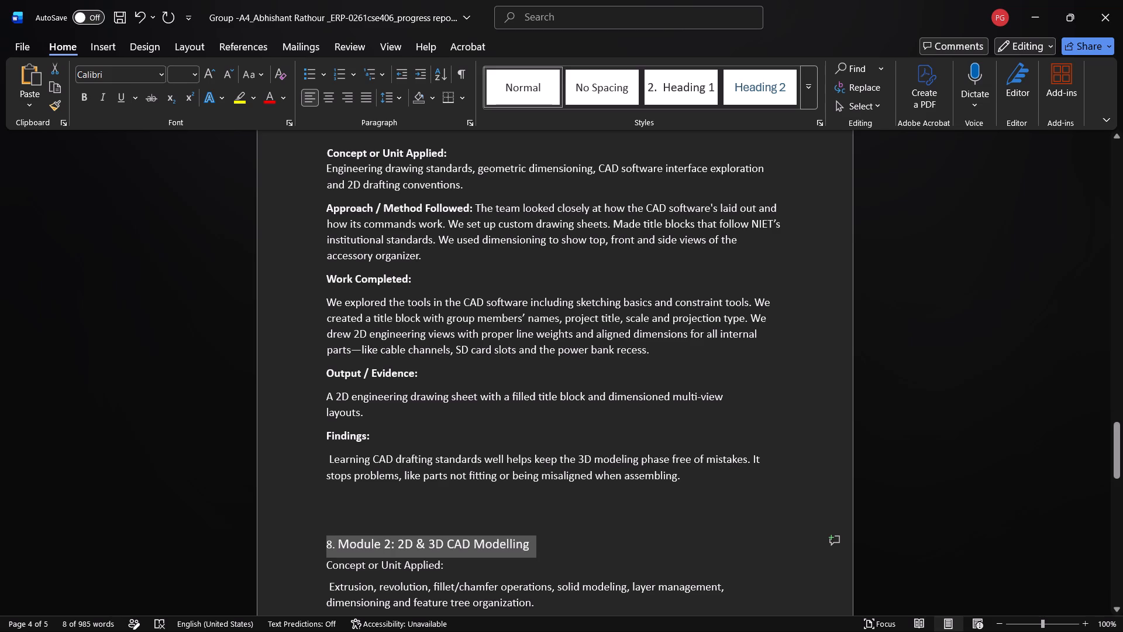
pyautogui.click(148, 66)
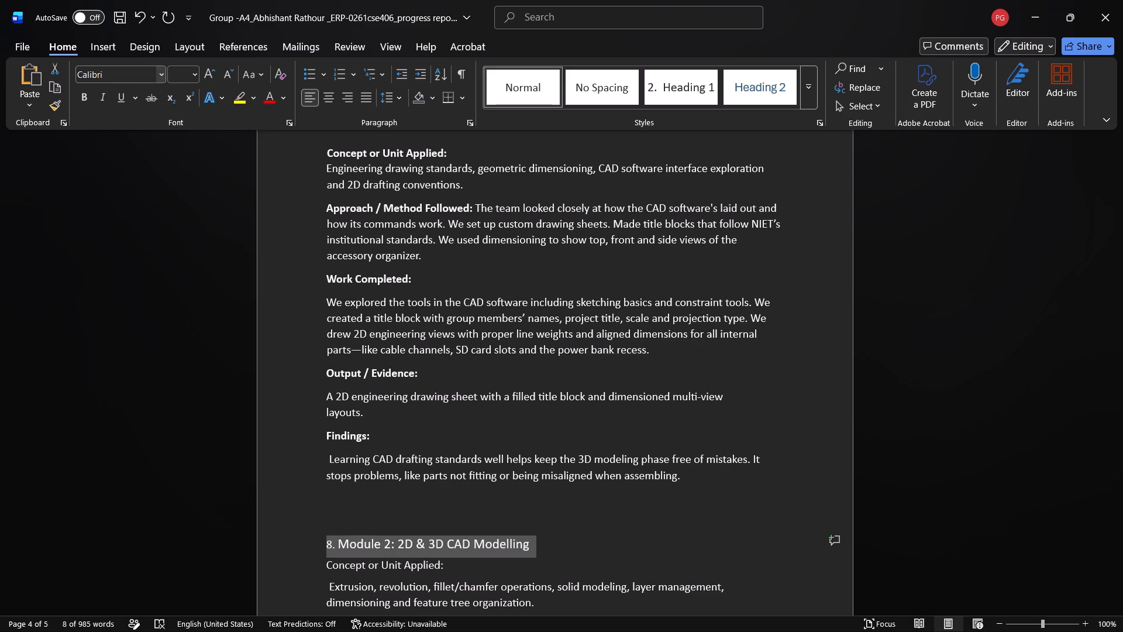
pyautogui.click(129, 74)
pyautogui.write('ti')
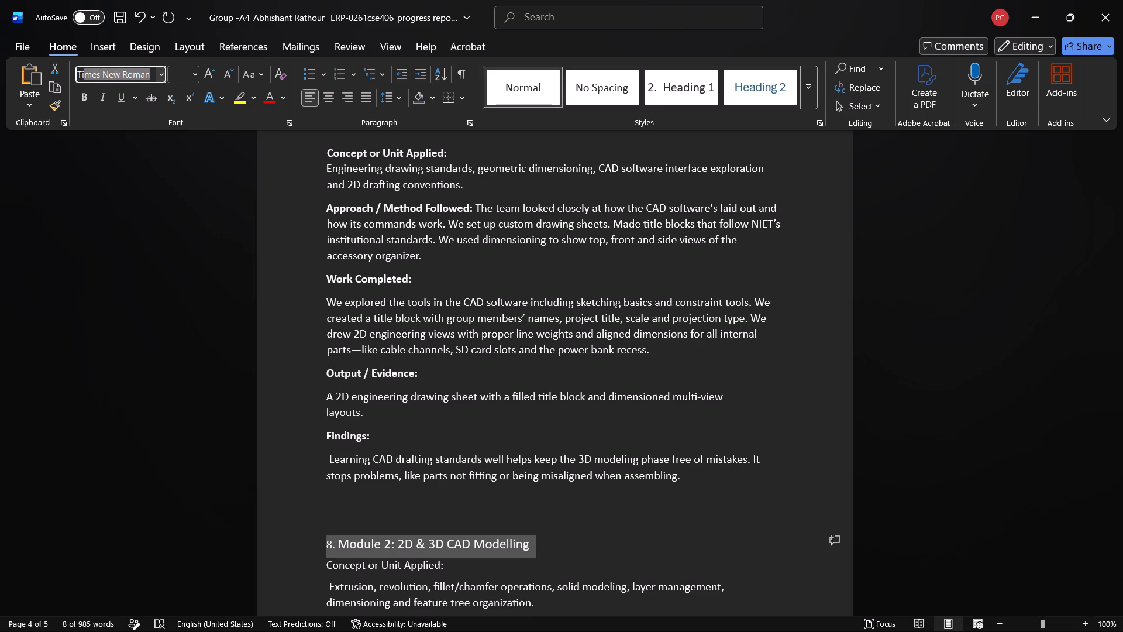
pyautogui.press('Return')
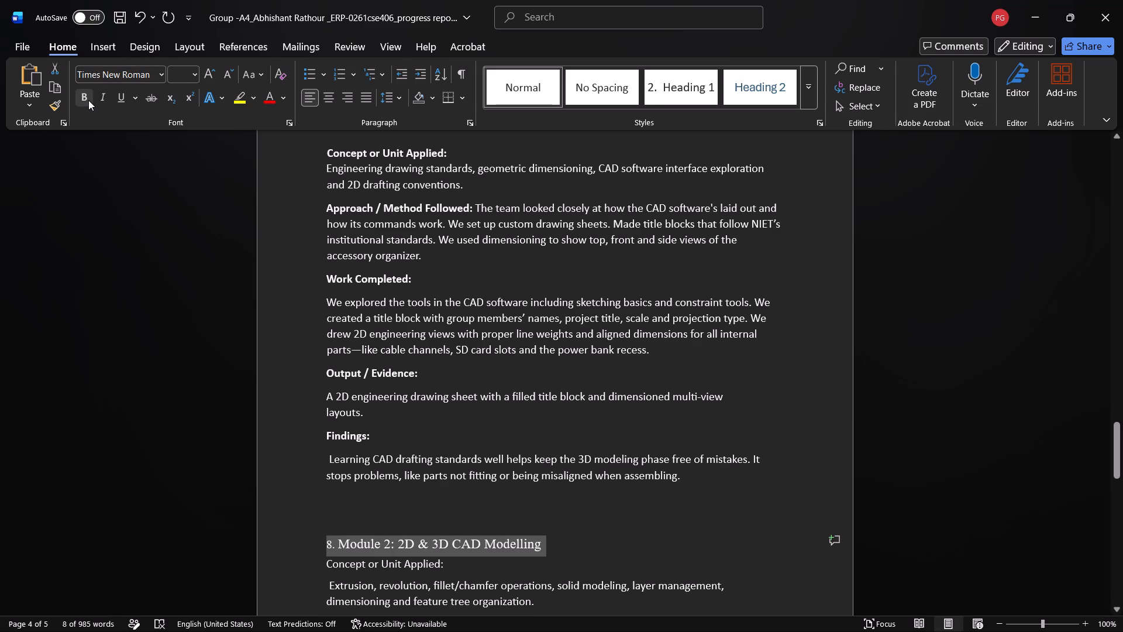
pyautogui.click(88, 100)
# Make the "Concept or Unit Applied:" label under the Module 2 heading bold.
pyautogui.scroll(-1, 268, 232)
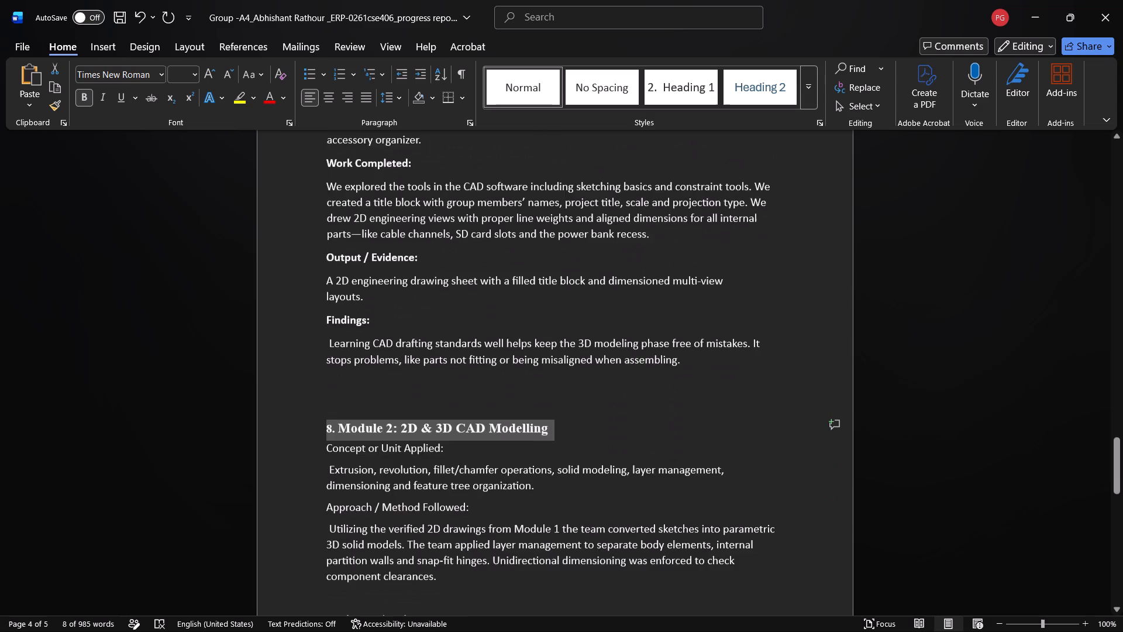
pyautogui.scroll(-1, 268, 232)
pyautogui.click(442, 253)
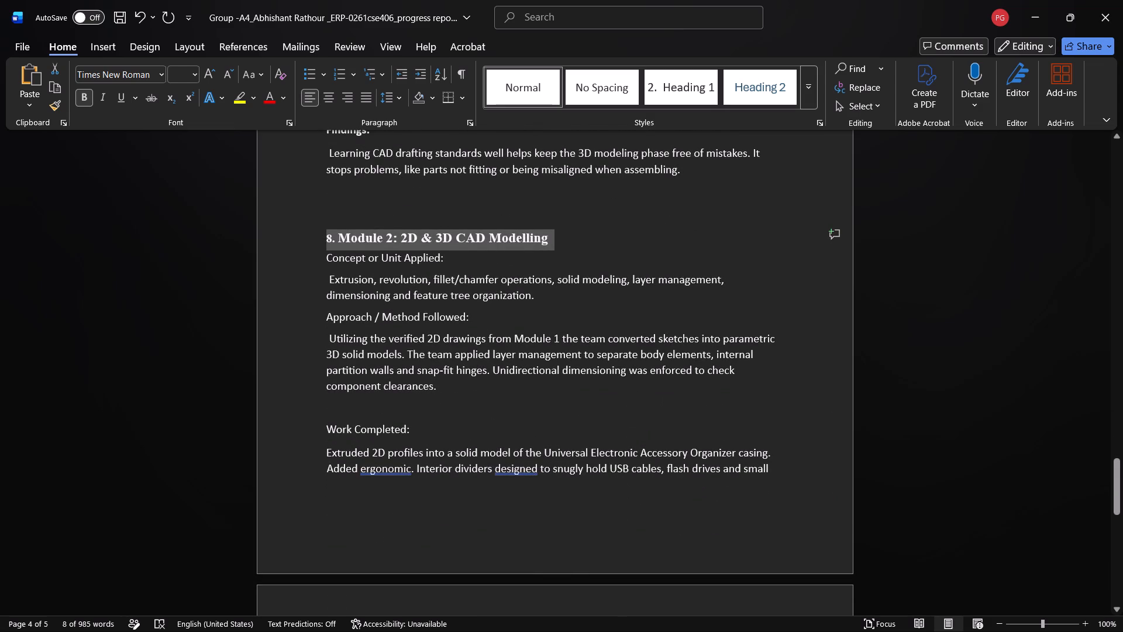
pyautogui.click(448, 256)
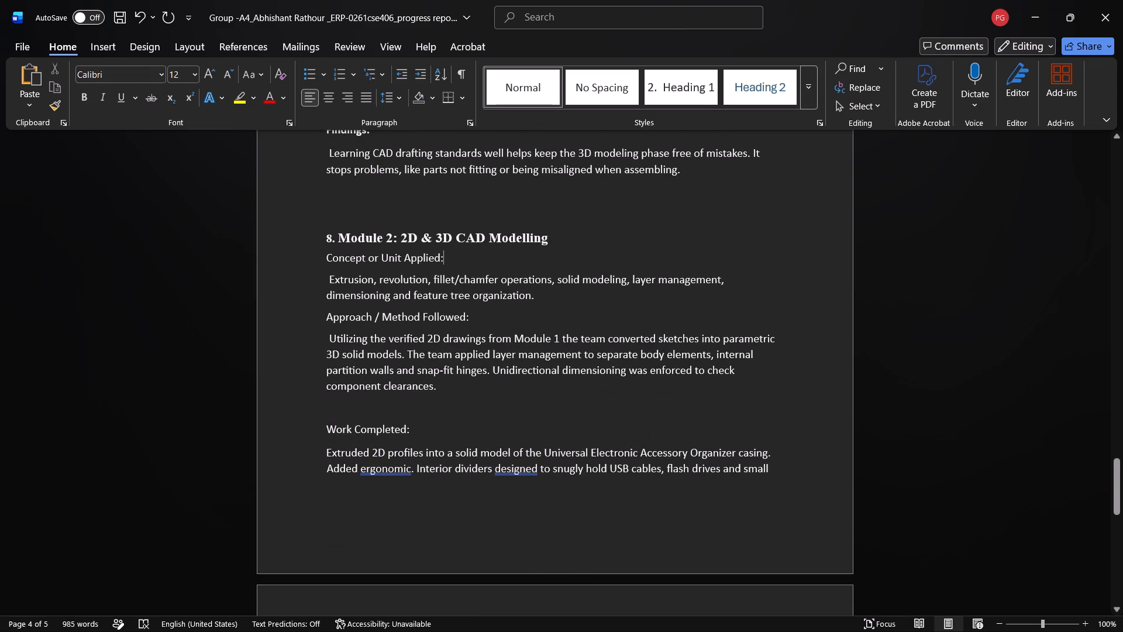
pyautogui.hotkey('ctrl', 'shift', 'Left')
pyautogui.hotkey('ctrl', 'shift', 'Left')
pyautogui.hotkey('ctrl', 'shift', 'Left')
pyautogui.hotkey('ctrl', 'shift', 'Left')
pyautogui.hotkey('ctrl', 'shift', 'Left')
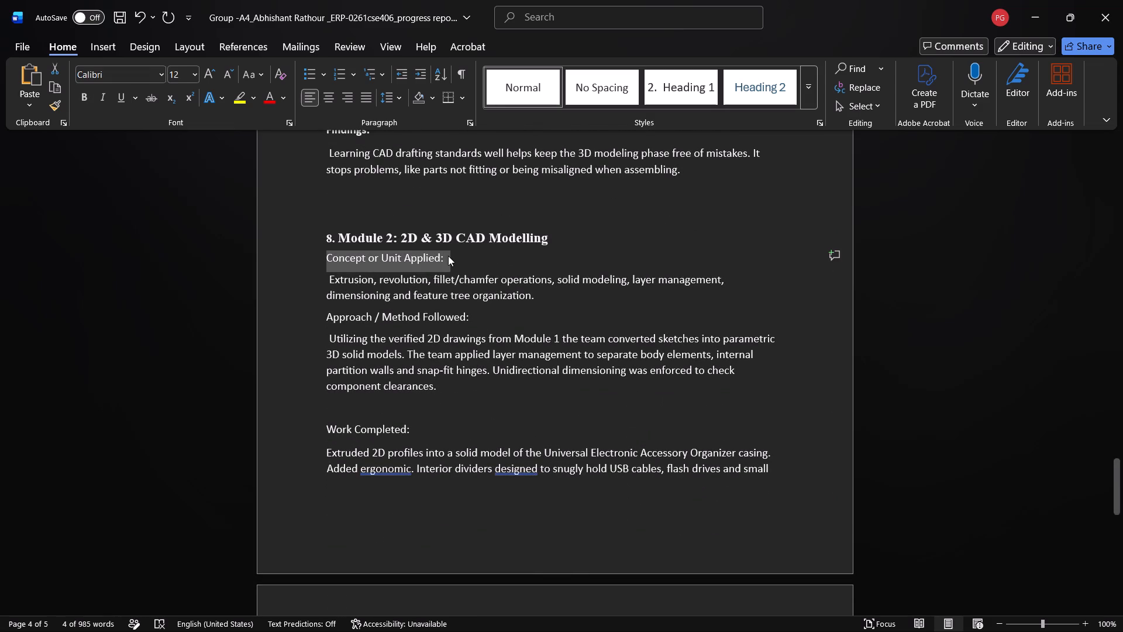
pyautogui.click(80, 98)
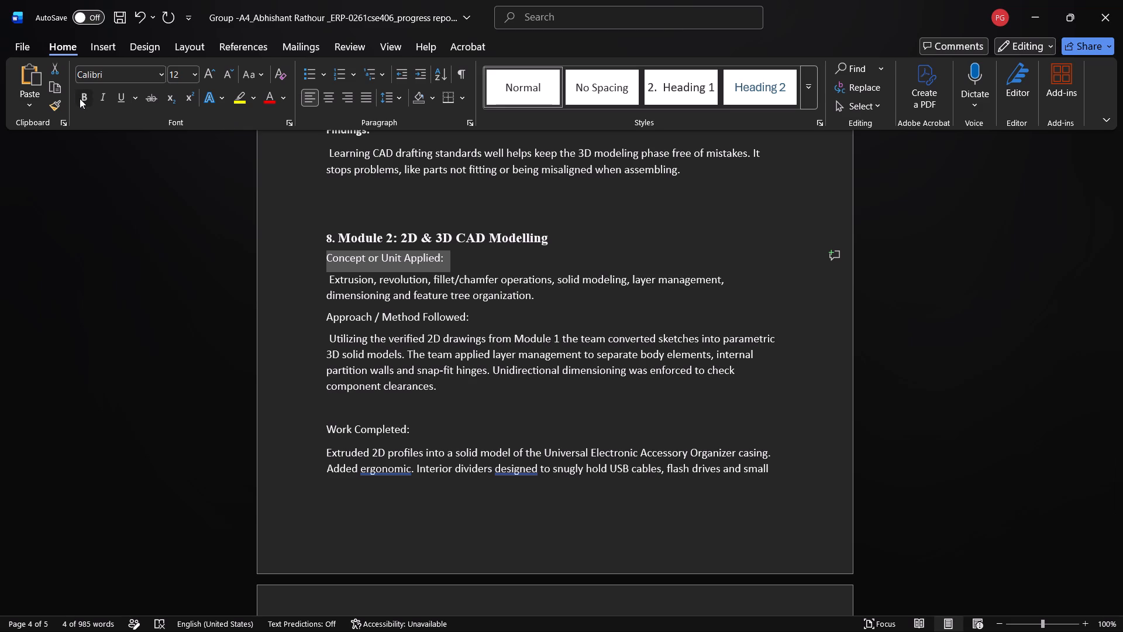
# Make the "Approach / Method Followed:" label in the Module 2 section bold.
pyautogui.click(478, 316)
pyautogui.hotkey('ctrl', 'shift', 'Left')
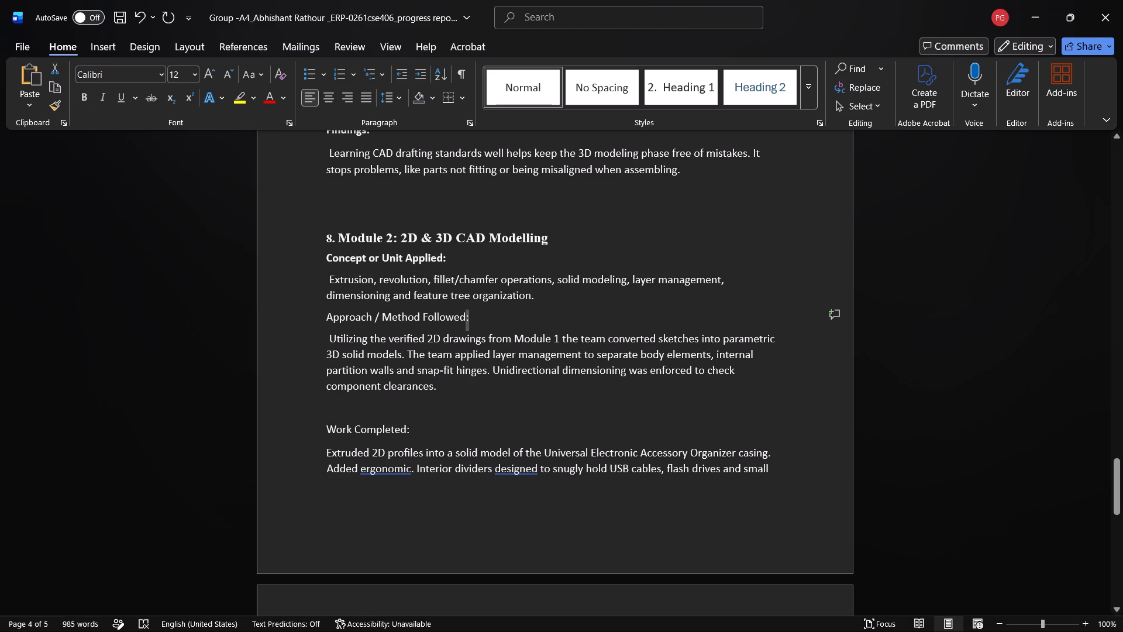
pyautogui.hotkey('ctrl', 'shift', 'Left')
pyautogui.hotkey('ctrl', 'shift', 'Left')
pyautogui.hotkey('ctrl', 'shift', 'Left')
pyautogui.hotkey('ctrl', 'shift', 'Left')
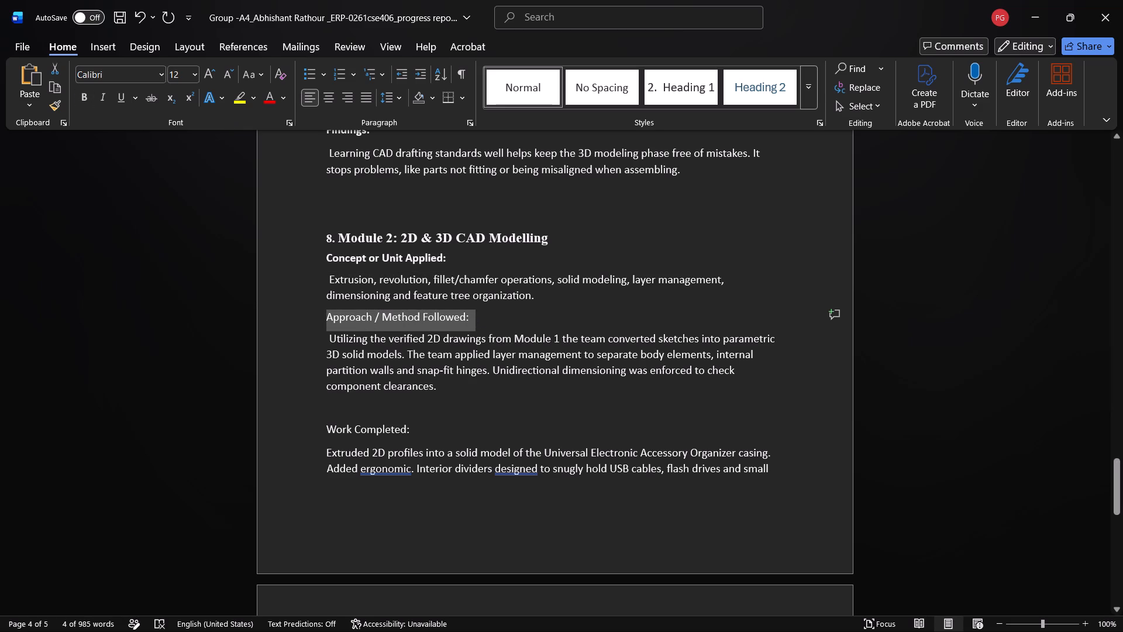
pyautogui.click(83, 102)
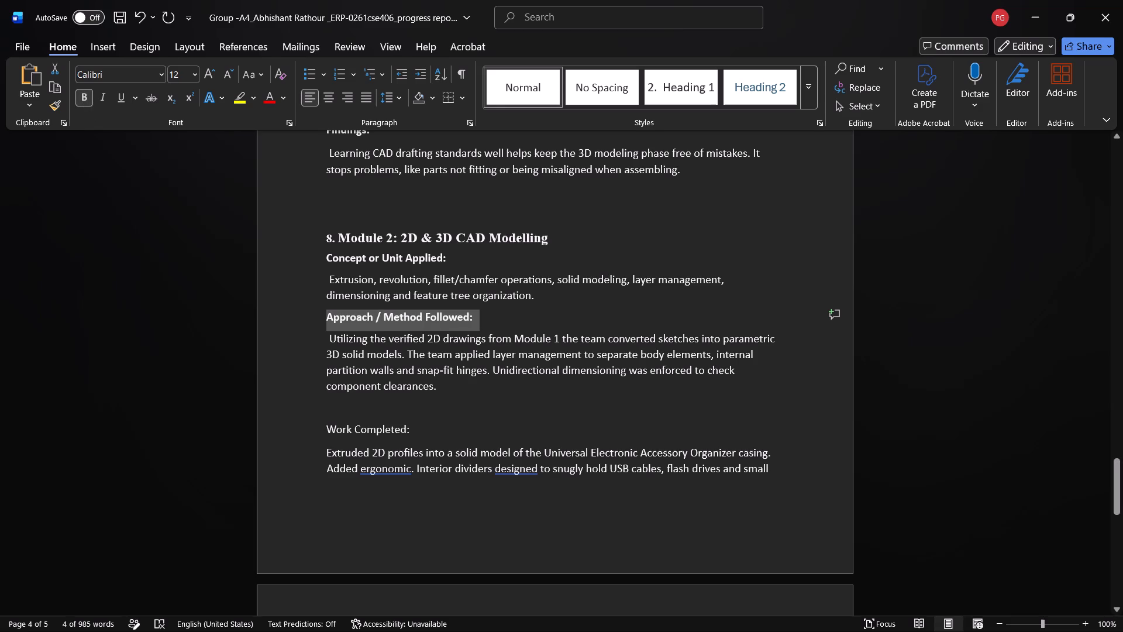
# Make the "Work Completed:" label in the Module 2 section bold.
pyautogui.click(431, 424)
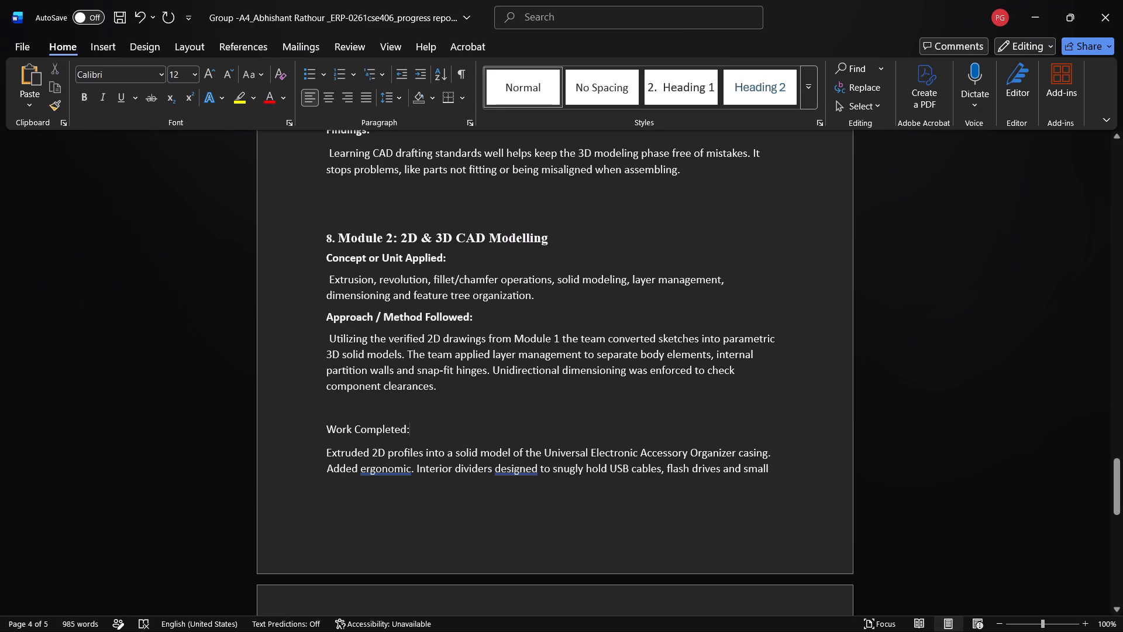
pyautogui.hotkey('ctrl', 'shift', 'Left')
pyautogui.hotkey('ctrl', 'shift', 'Left')
pyautogui.hotkey('ctrl', 'shift', 'Left')
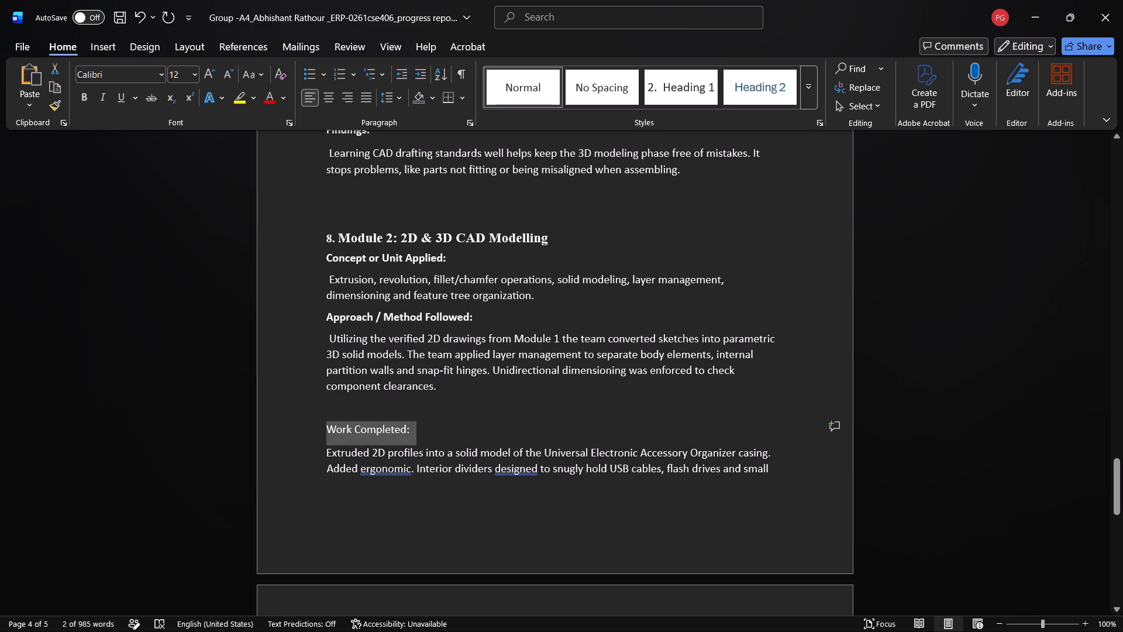
pyautogui.click(82, 102)
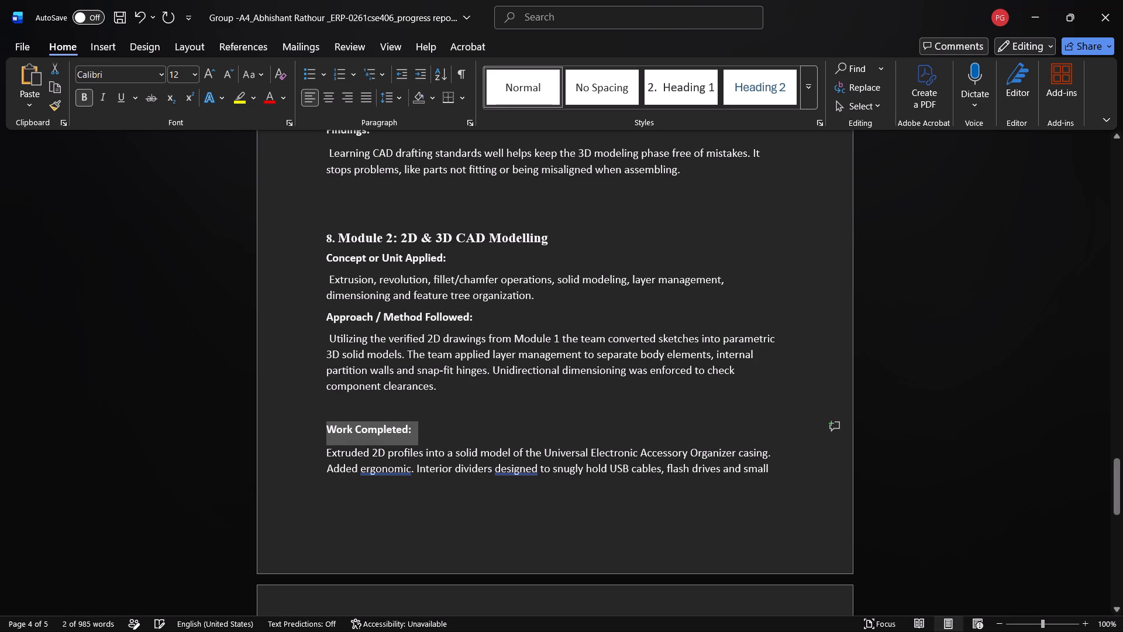
# Make the Module 2 "Output / Evidence:" label on the fifth page bold.
pyautogui.scroll(-2, 339, 305)
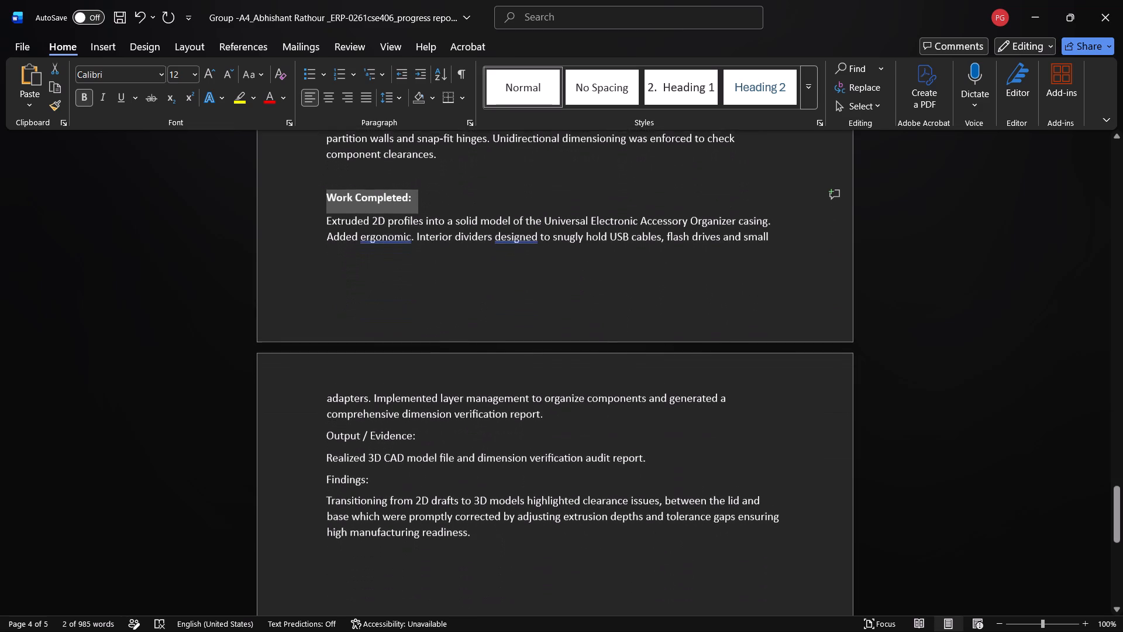
pyautogui.scroll(-1, 339, 305)
pyautogui.click(416, 408)
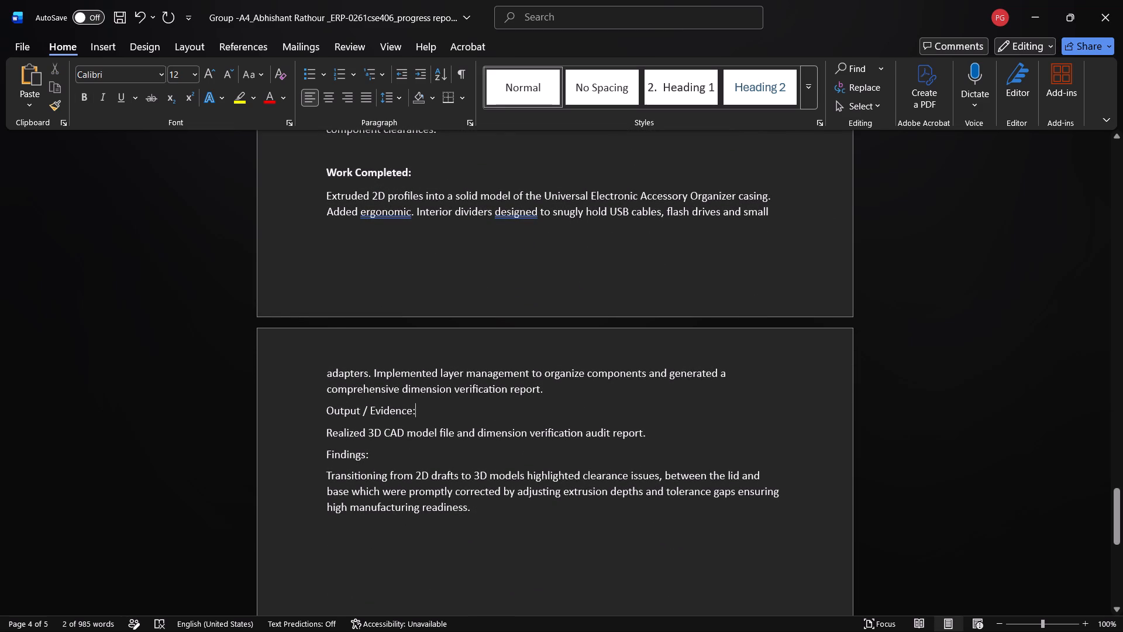
pyautogui.hotkey('ctrl', 'shift', 'Left')
pyautogui.hotkey('ctrl', 'shift', 'Left')
pyautogui.hotkey('ctrl', 'shift', 'Left')
pyautogui.hotkey('ctrl', 'shift', 'Left')
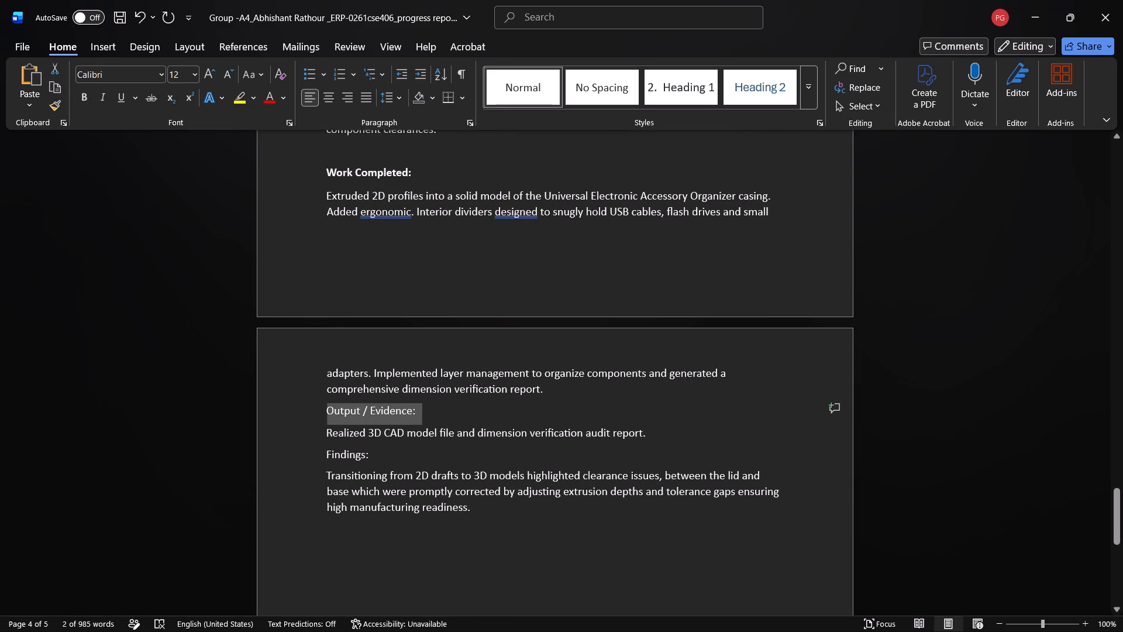
pyautogui.click(82, 99)
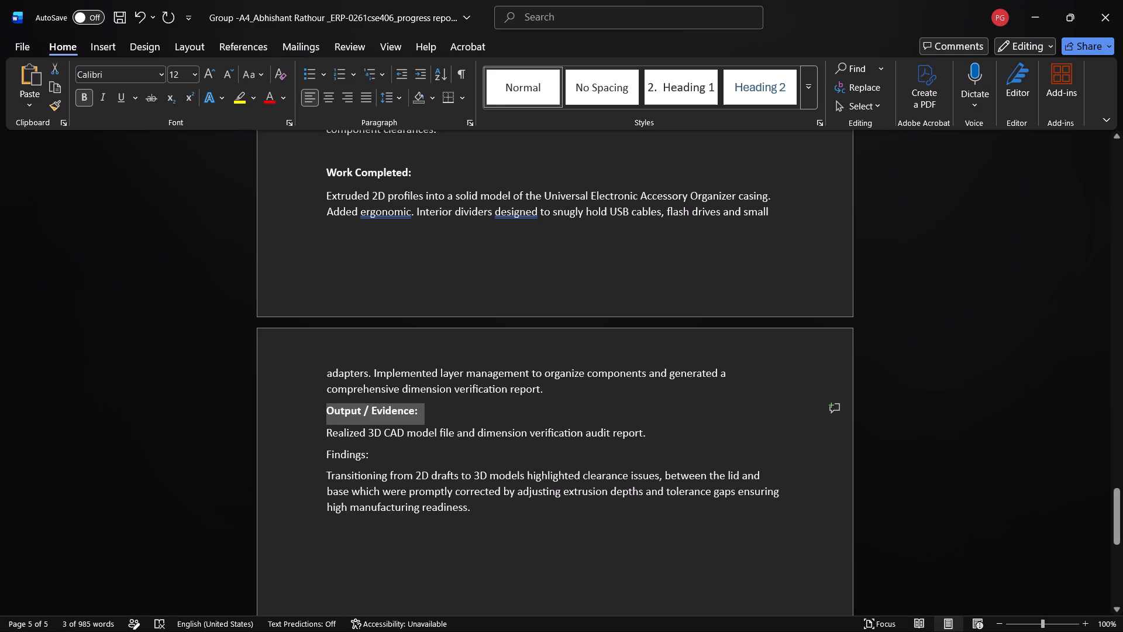
# Make the "Findings:" label at the end of the Module 2 section bold.
pyautogui.click(373, 451)
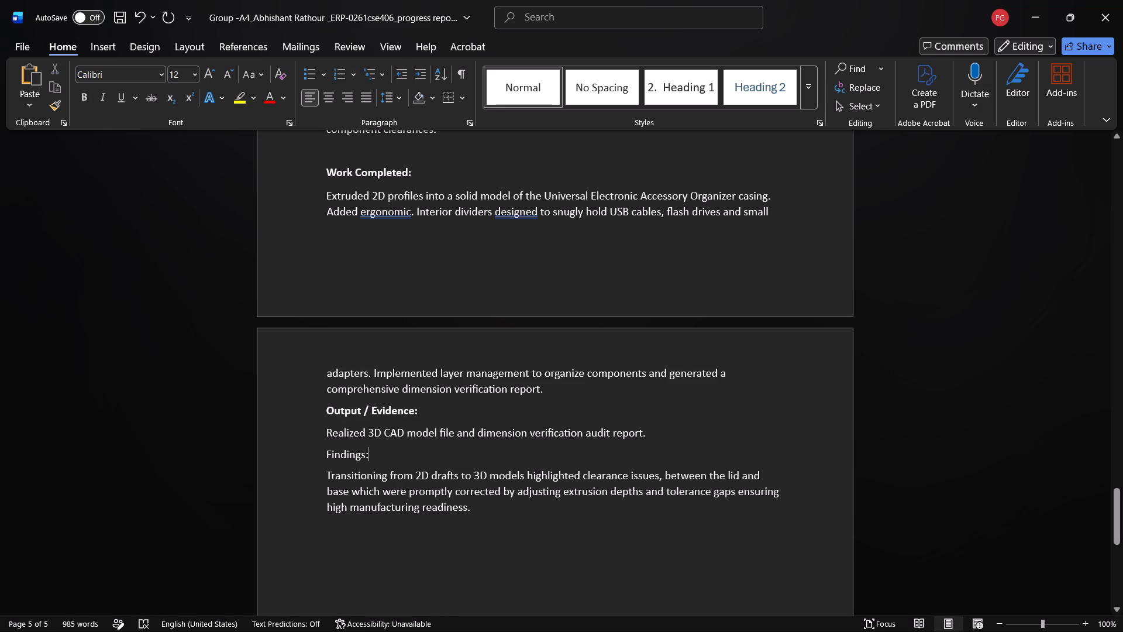
pyautogui.hotkey('ctrl', 'shift', 'Left')
pyautogui.hotkey('ctrl', 'shift', 'Left')
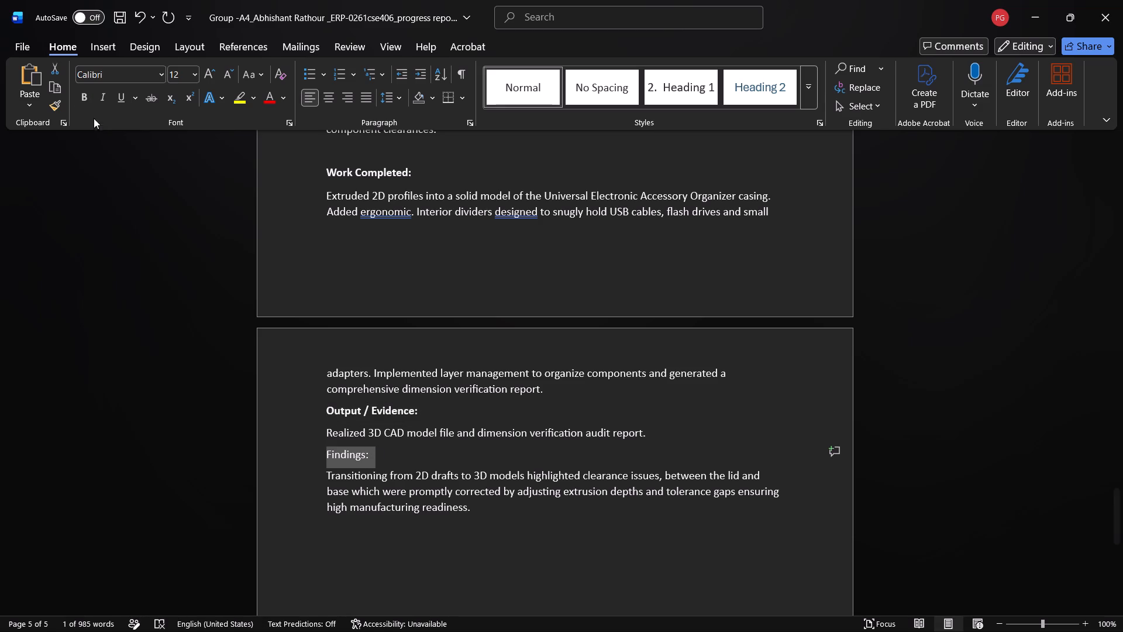
pyautogui.click(83, 96)
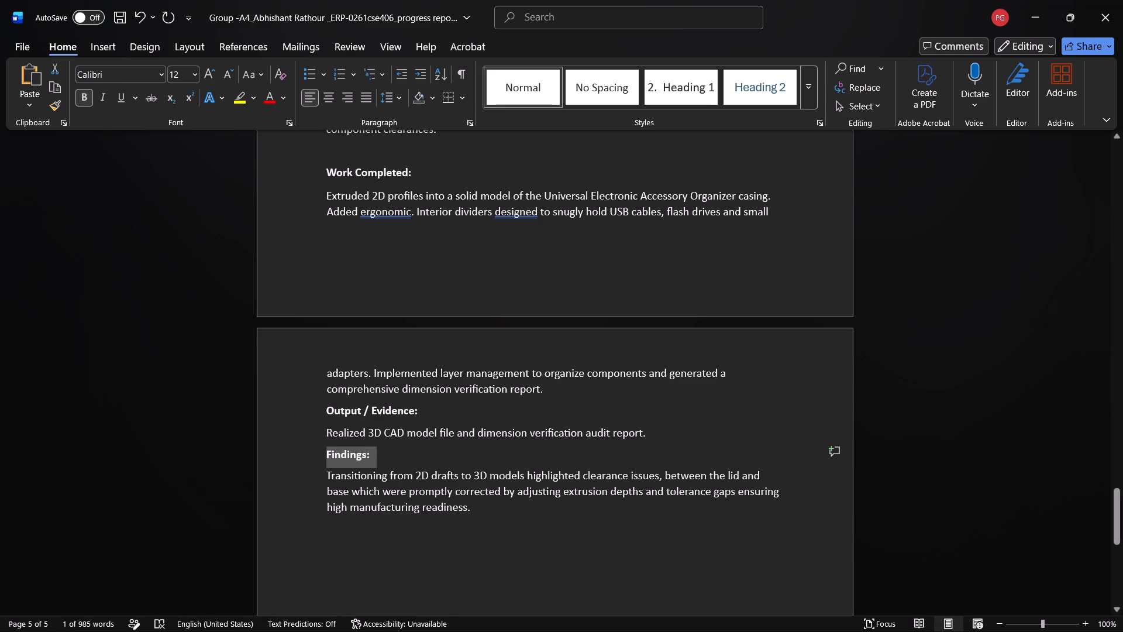
# Review the heading and label formatting across the Module 1 and Module 2 sections and the sections before them.
pyautogui.scroll(-4, 408, 473)
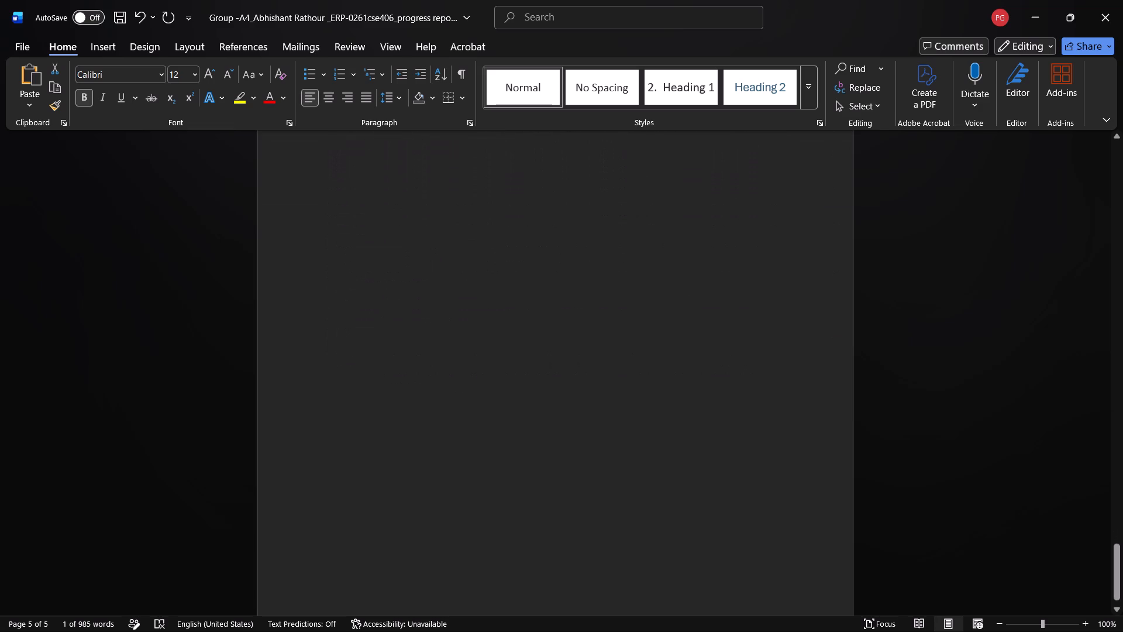
pyautogui.scroll(3, 408, 473)
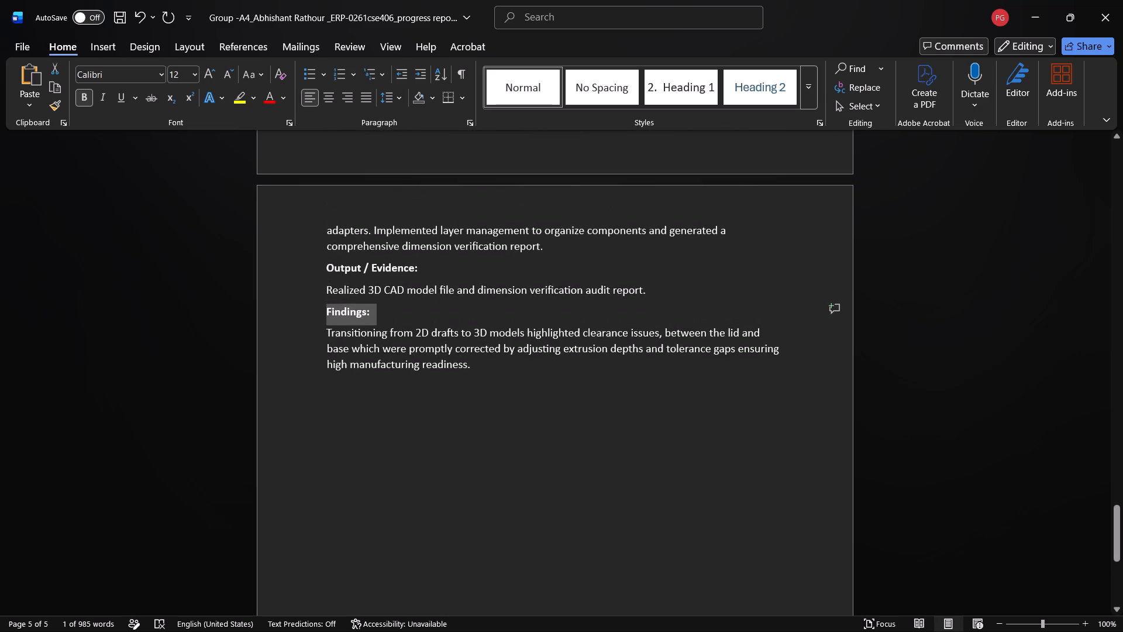
pyautogui.scroll(3, 408, 473)
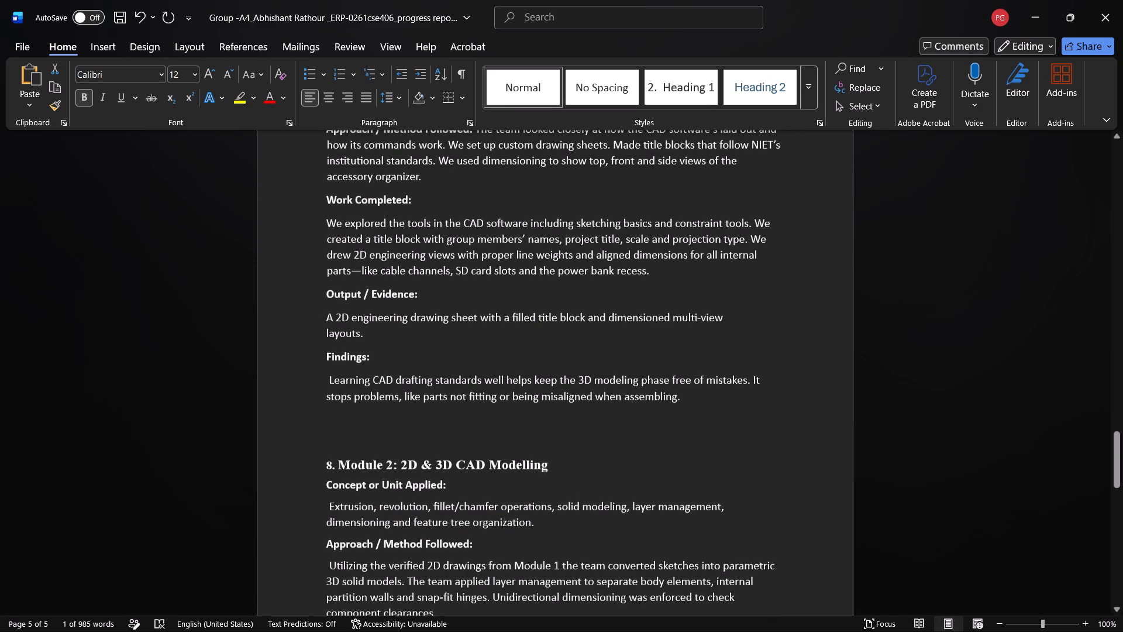
pyautogui.scroll(5, 408, 473)
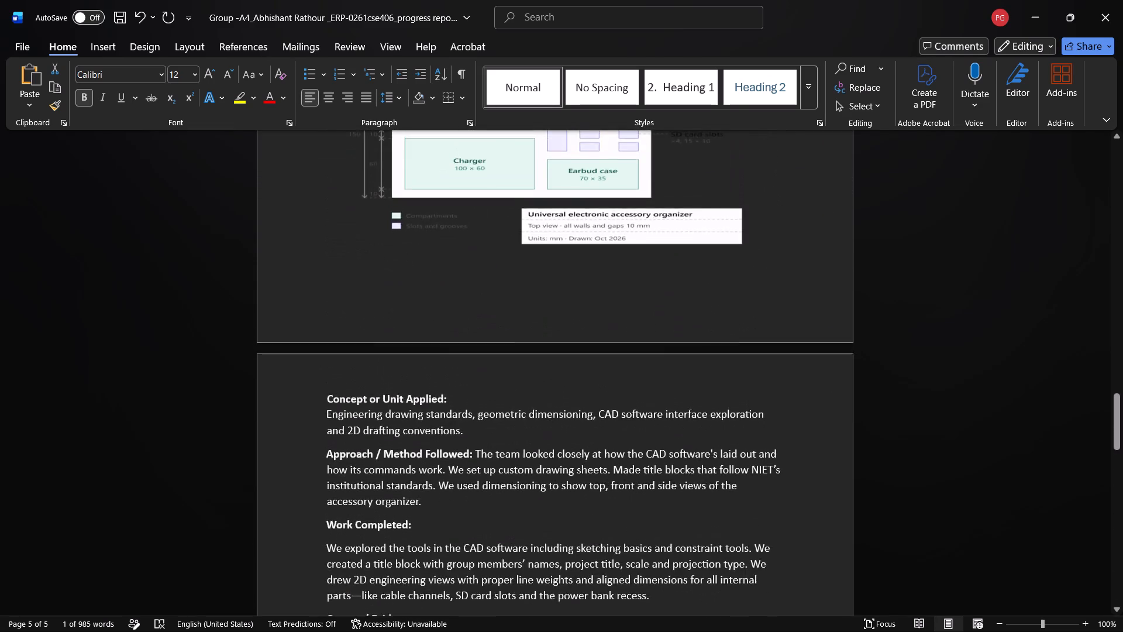
pyautogui.scroll(6, 408, 473)
pyautogui.scroll(-6, 408, 473)
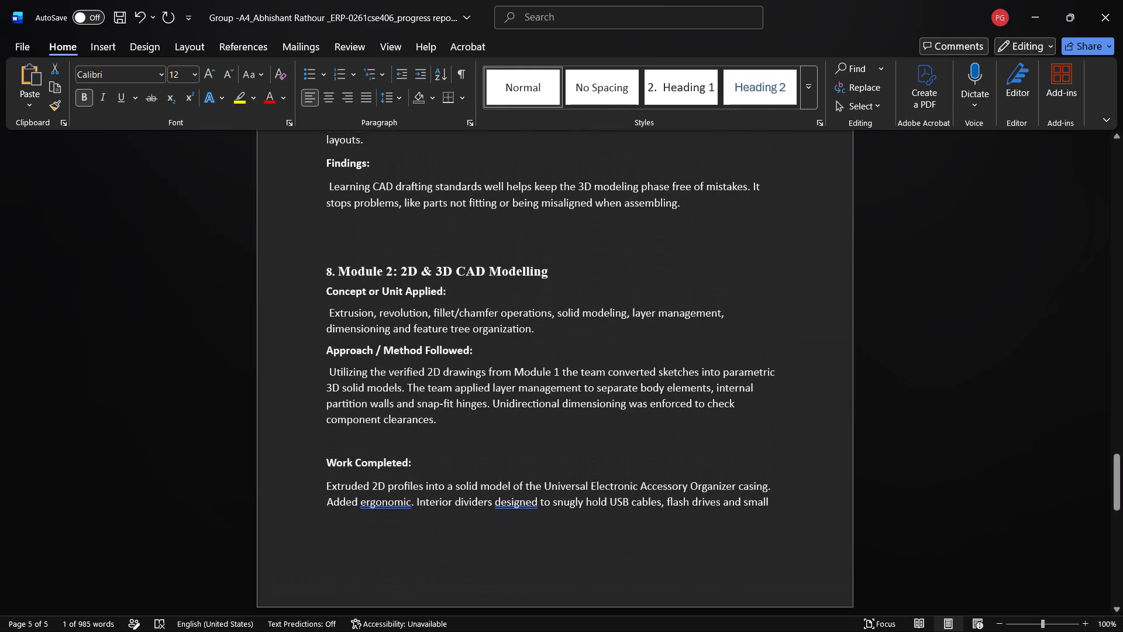
pyautogui.scroll(-1, 408, 473)
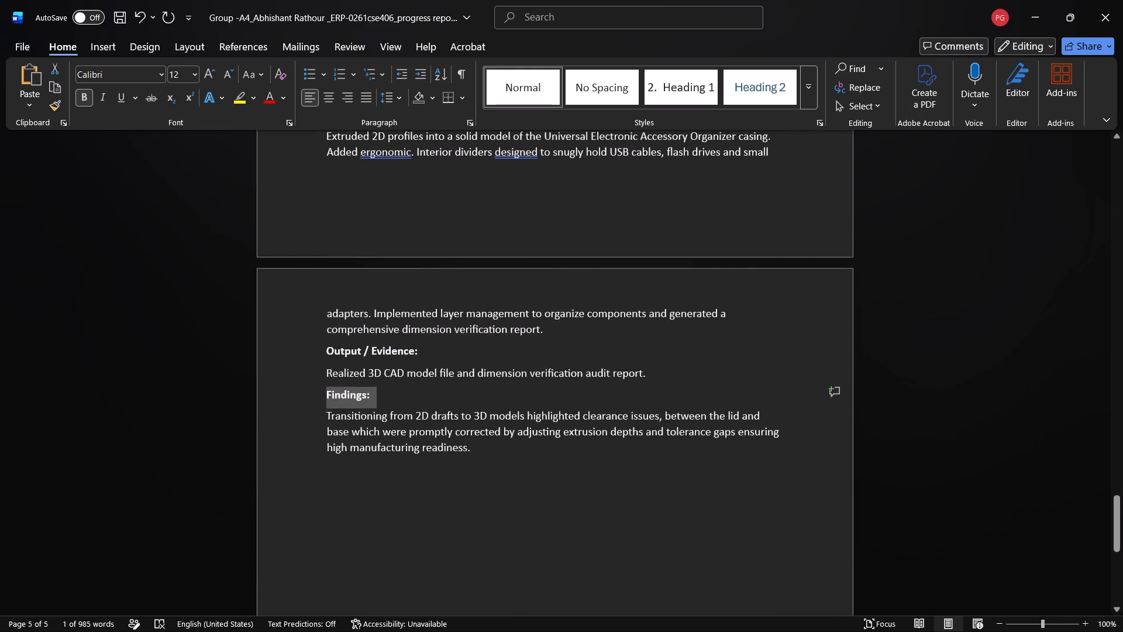
pyautogui.scroll(-1, 408, 473)
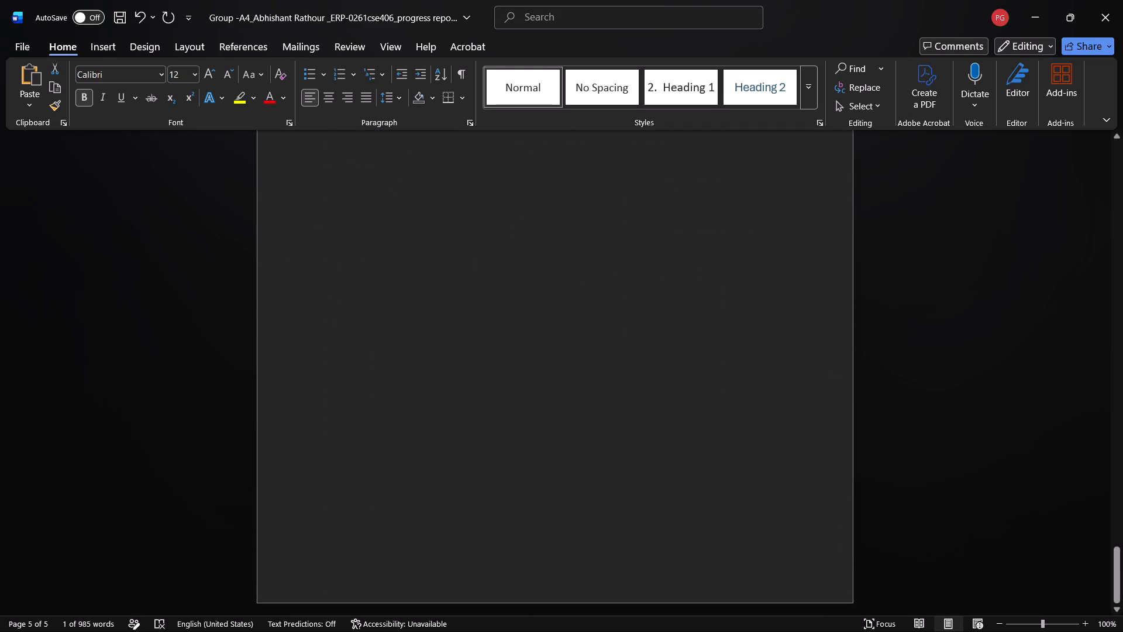
pyautogui.scroll(3, 408, 473)
pyautogui.click(408, 473)
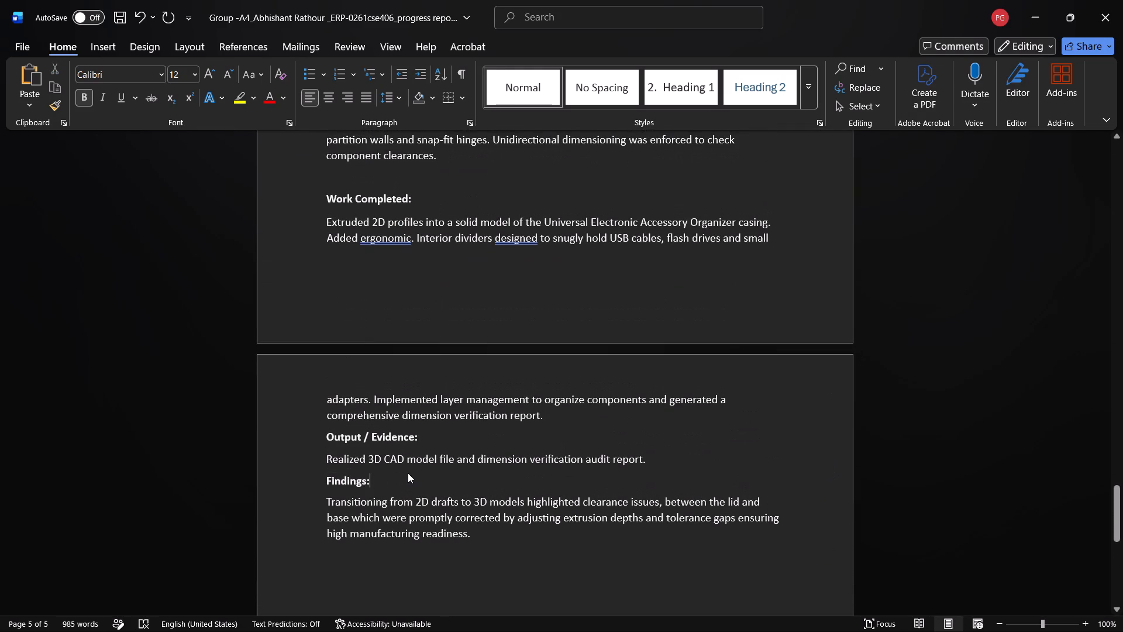
pyautogui.scroll(2, 412, 446)
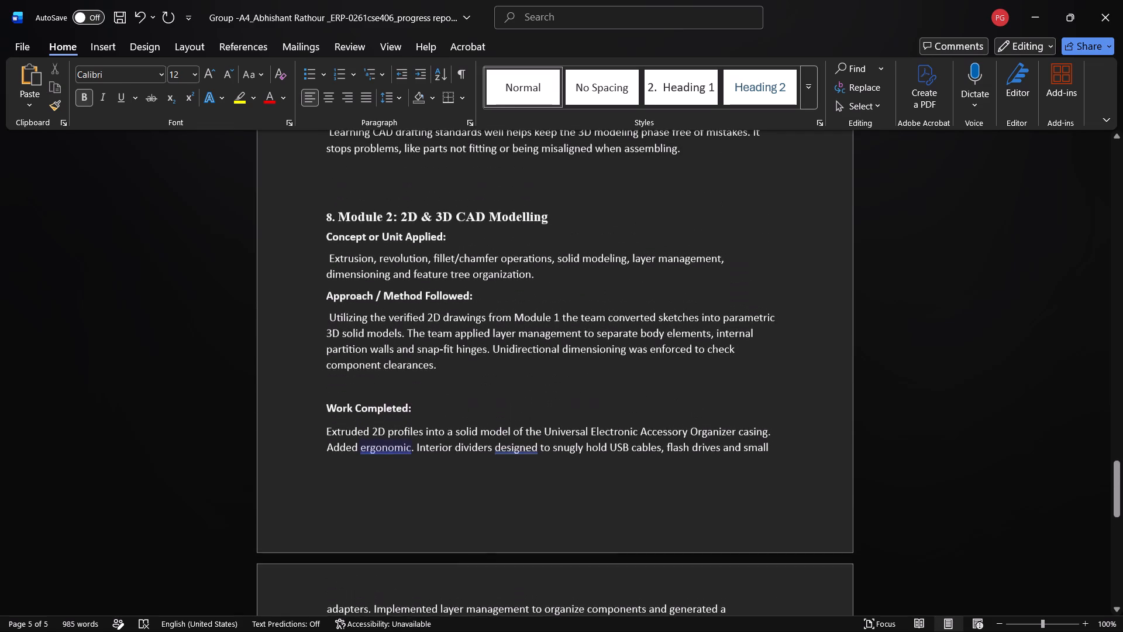
pyautogui.scroll(2, 412, 446)
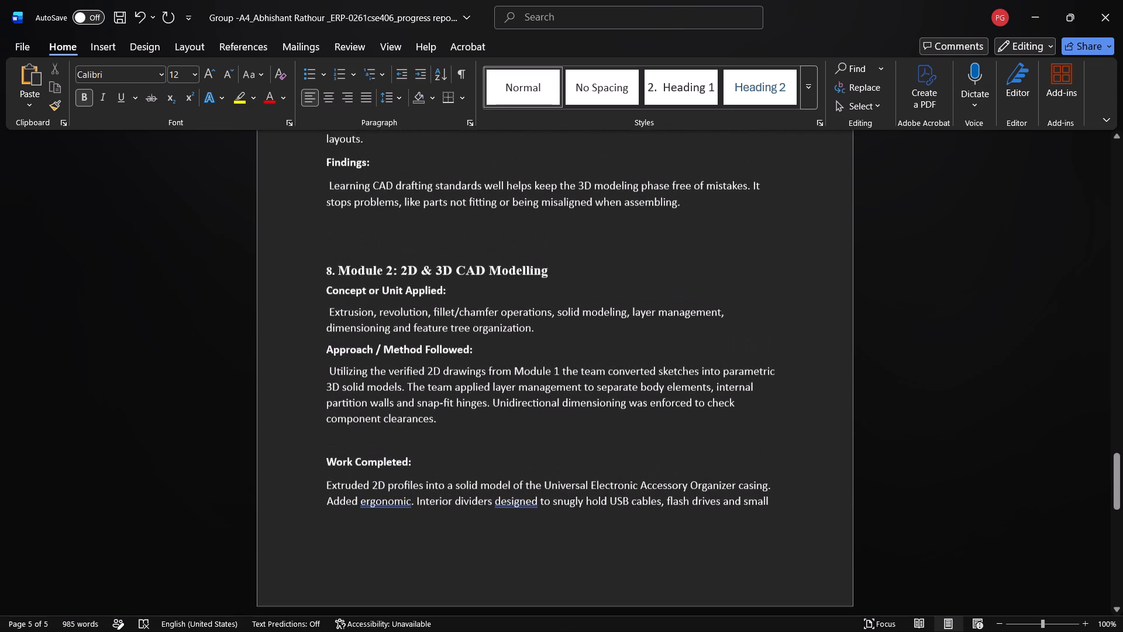
pyautogui.scroll(3, 412, 446)
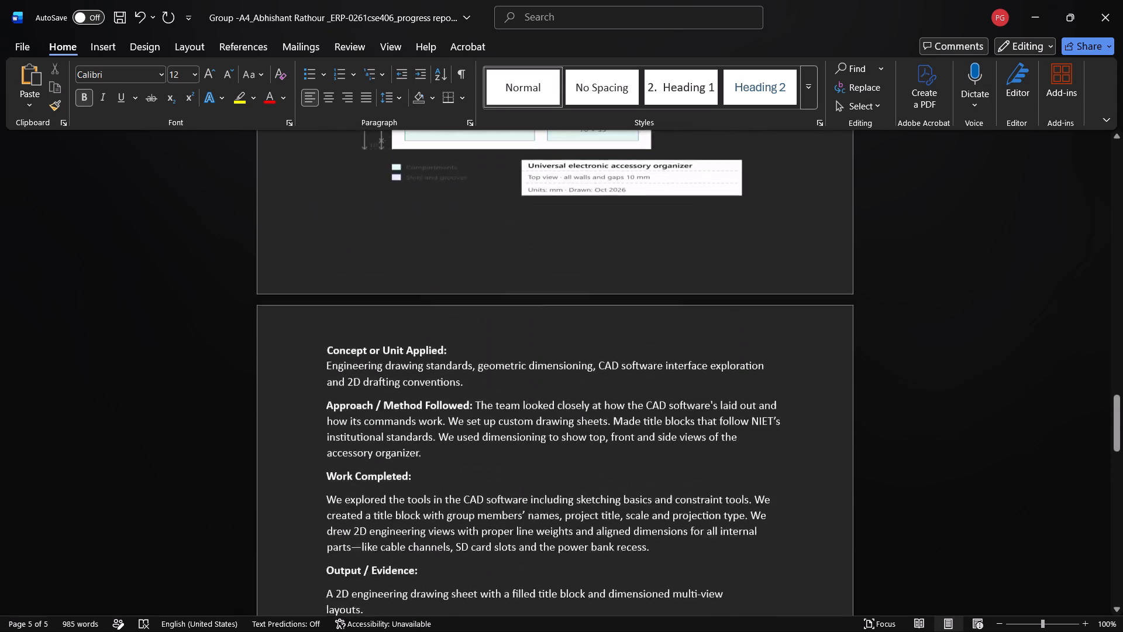
pyautogui.scroll(2, 412, 446)
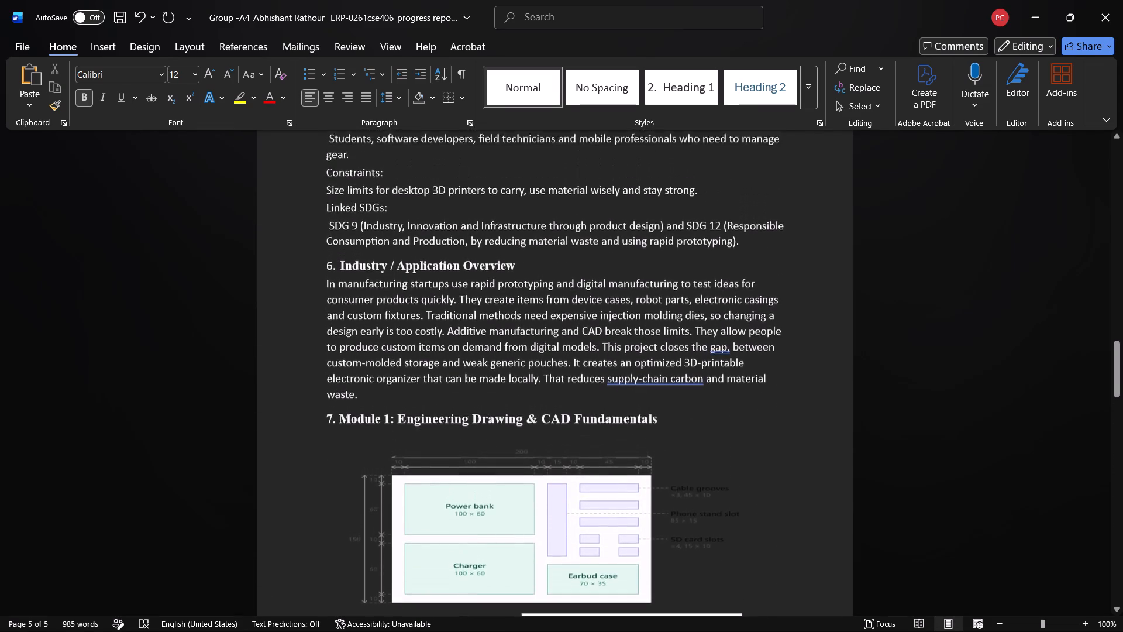
pyautogui.scroll(1, 412, 446)
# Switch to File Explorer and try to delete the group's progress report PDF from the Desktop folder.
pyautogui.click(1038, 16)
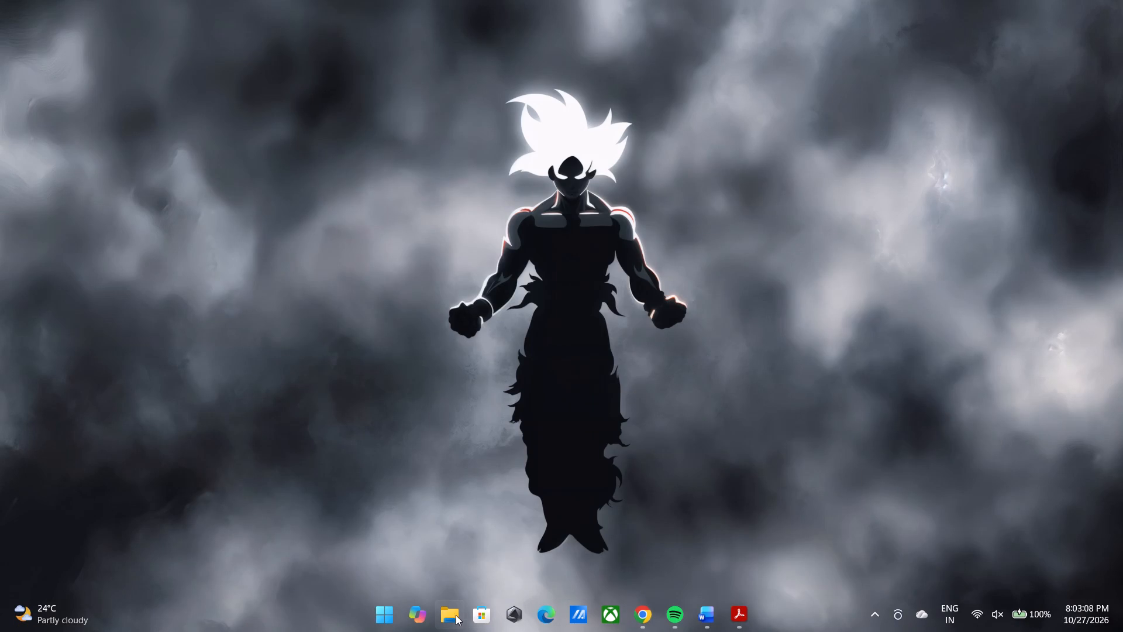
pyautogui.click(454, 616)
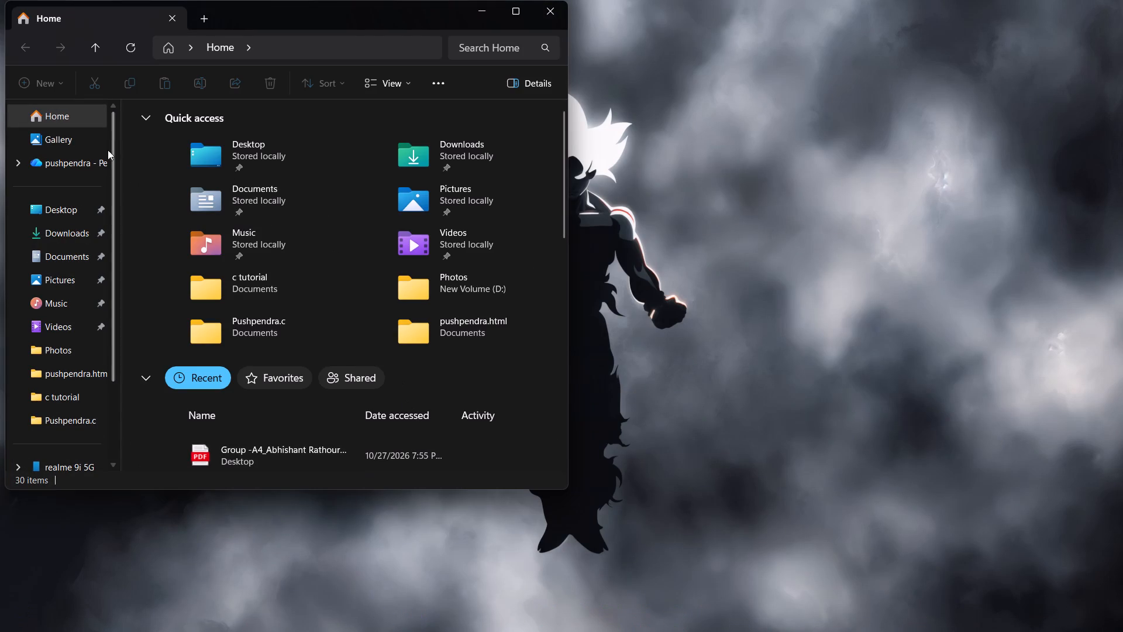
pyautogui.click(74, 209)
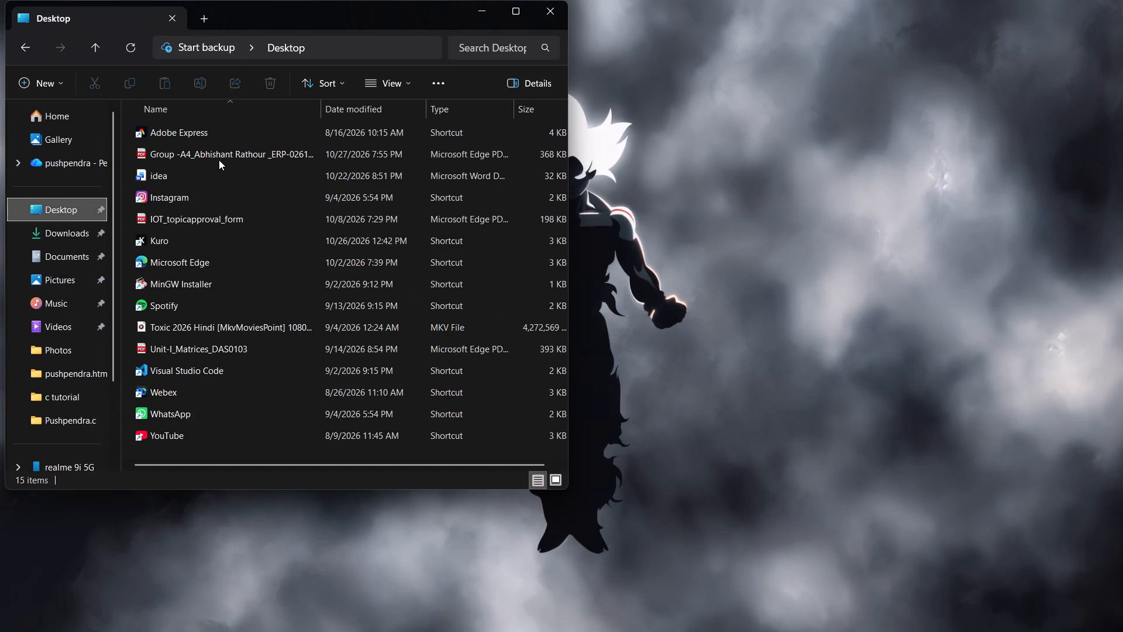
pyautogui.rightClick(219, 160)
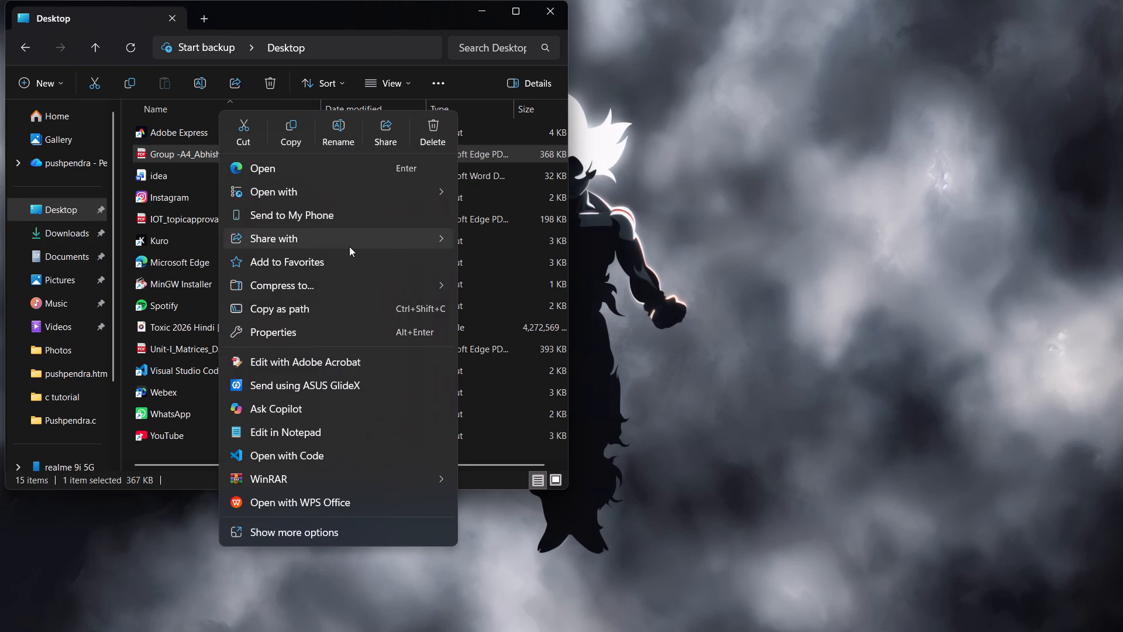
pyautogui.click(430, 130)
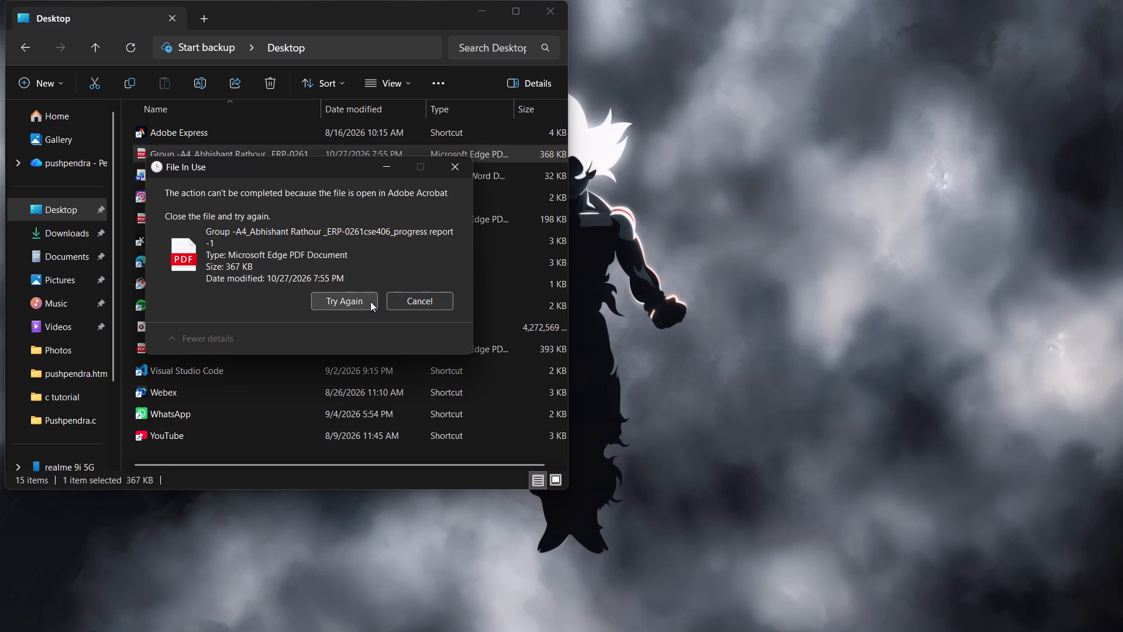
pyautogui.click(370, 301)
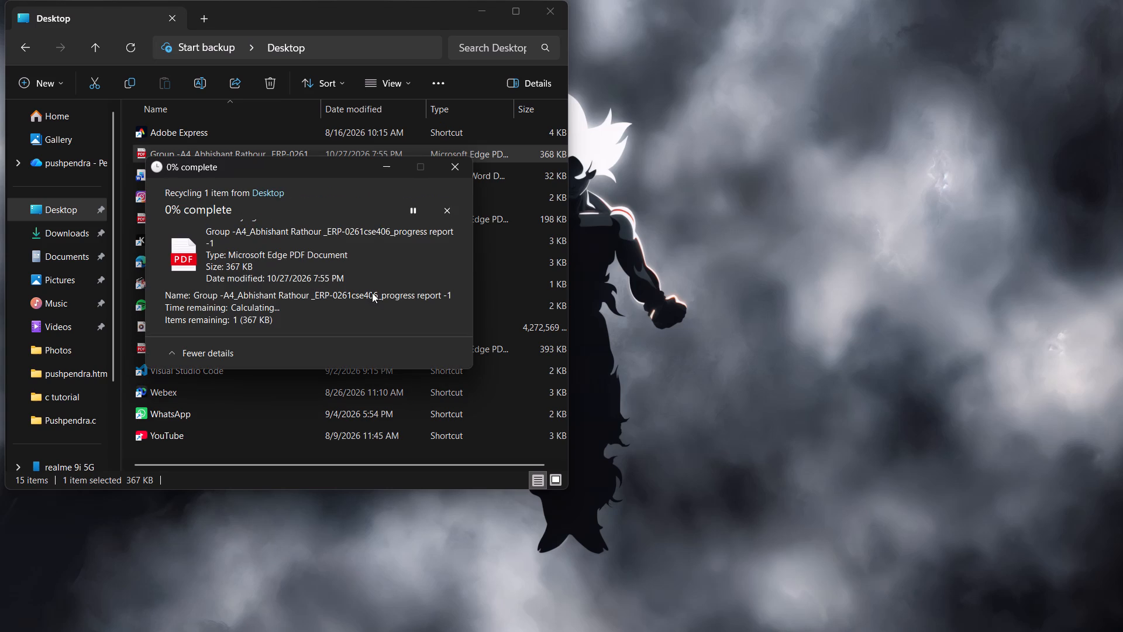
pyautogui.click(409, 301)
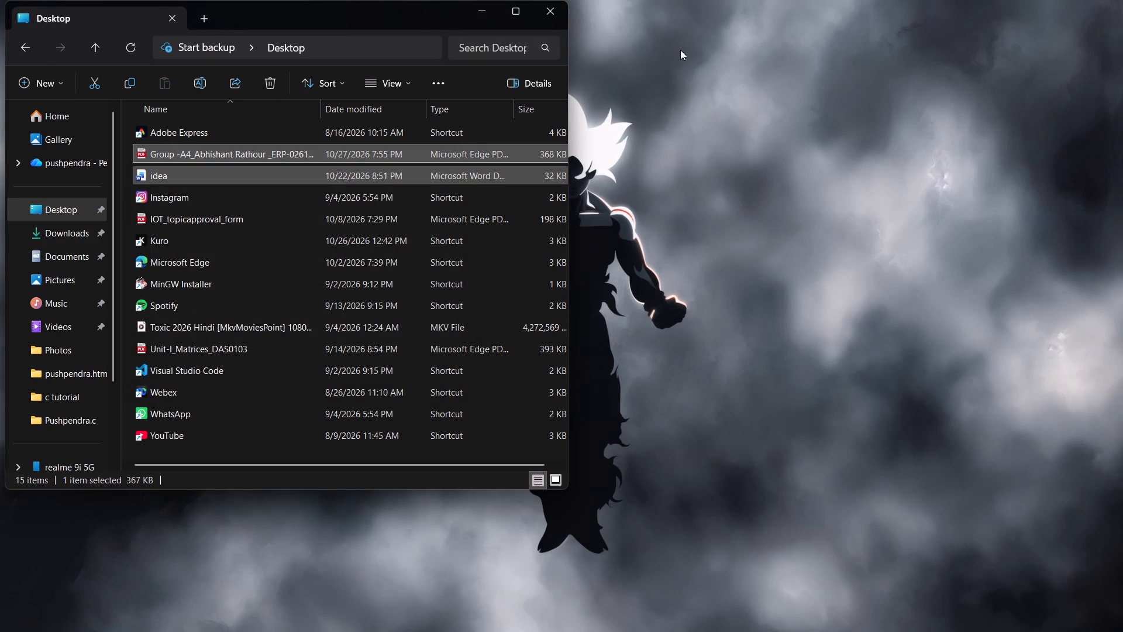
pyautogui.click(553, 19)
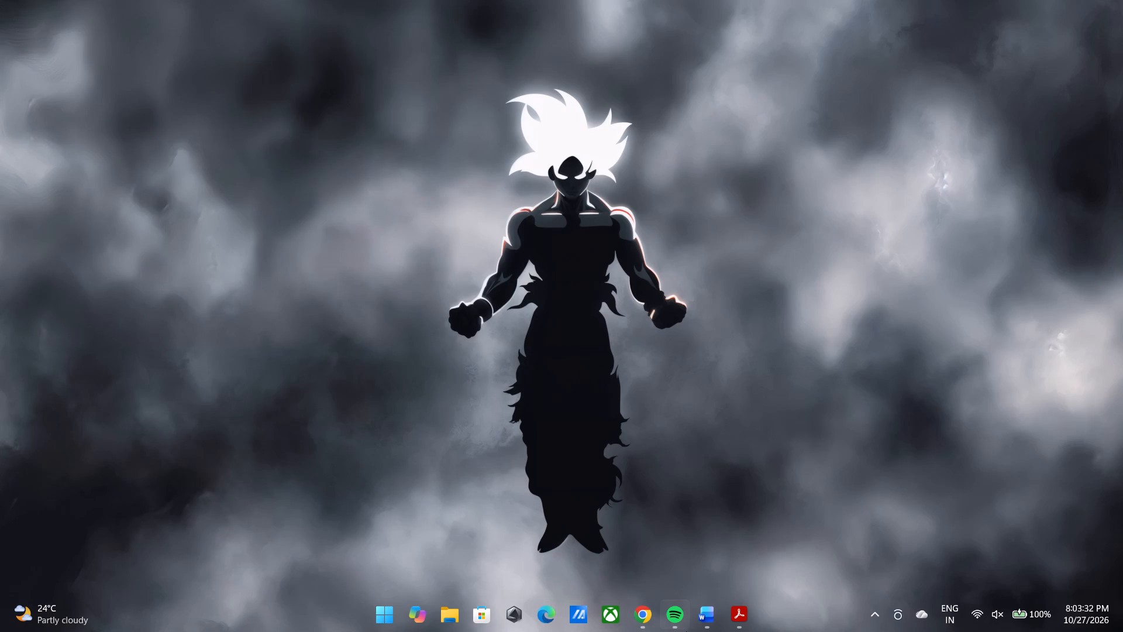
# Switch to Word and review the heading and label formatting across the whole progress report.
pyautogui.click(703, 630)
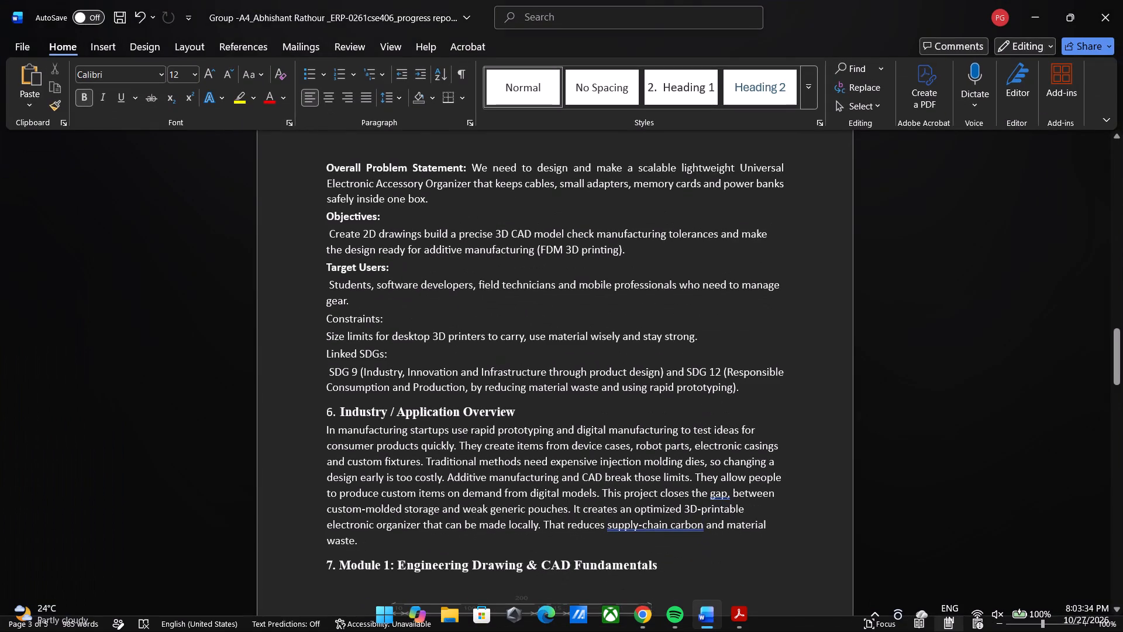
pyautogui.scroll(8, 687, 355)
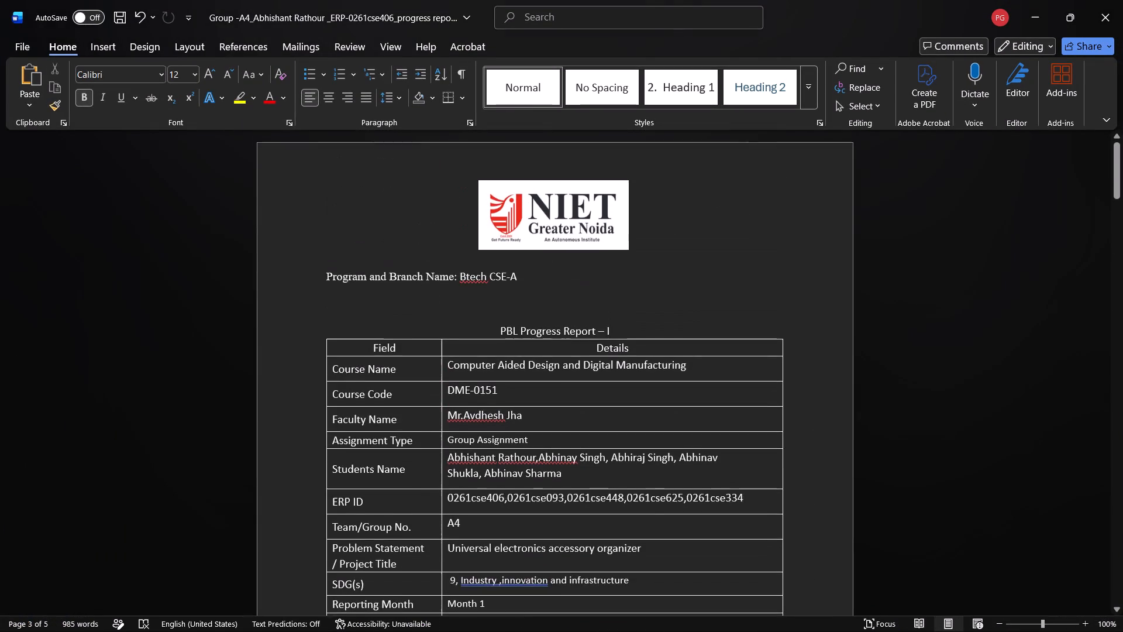
pyautogui.scroll(-5, 687, 355)
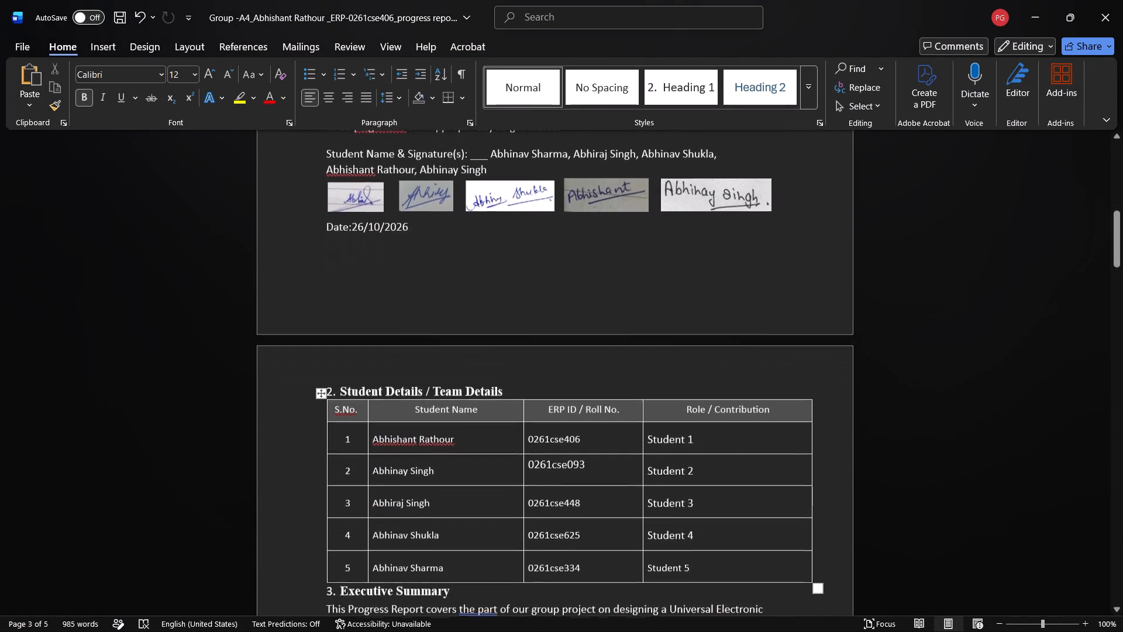
pyautogui.scroll(-3, 687, 355)
pyautogui.scroll(4, 687, 355)
pyautogui.scroll(-1, 687, 355)
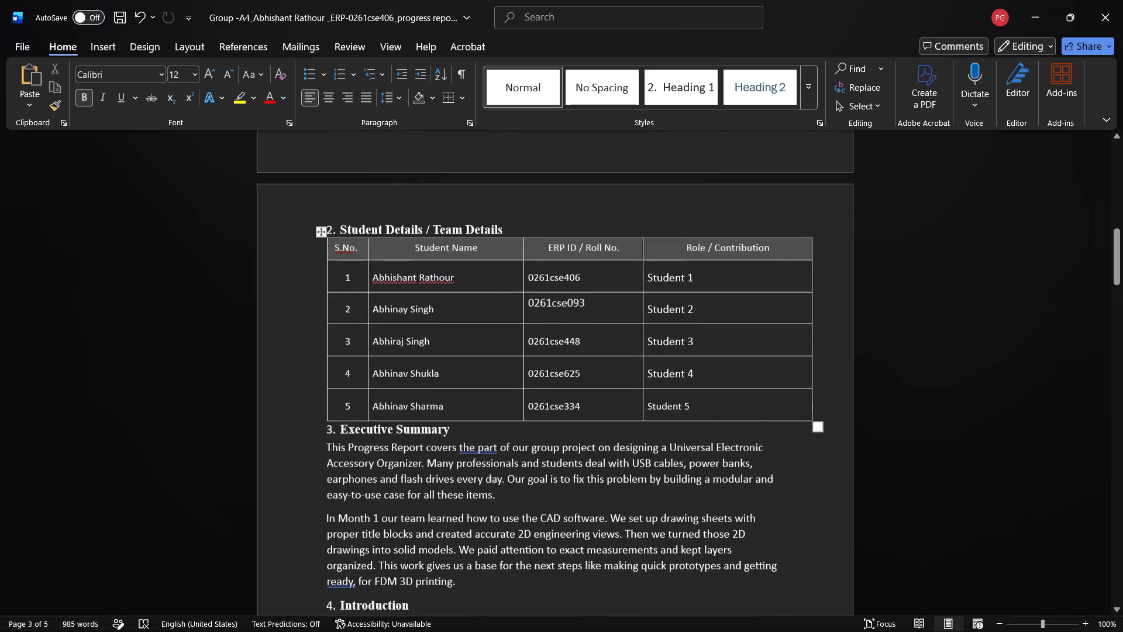
pyautogui.scroll(-4, 687, 355)
pyautogui.scroll(2, 687, 355)
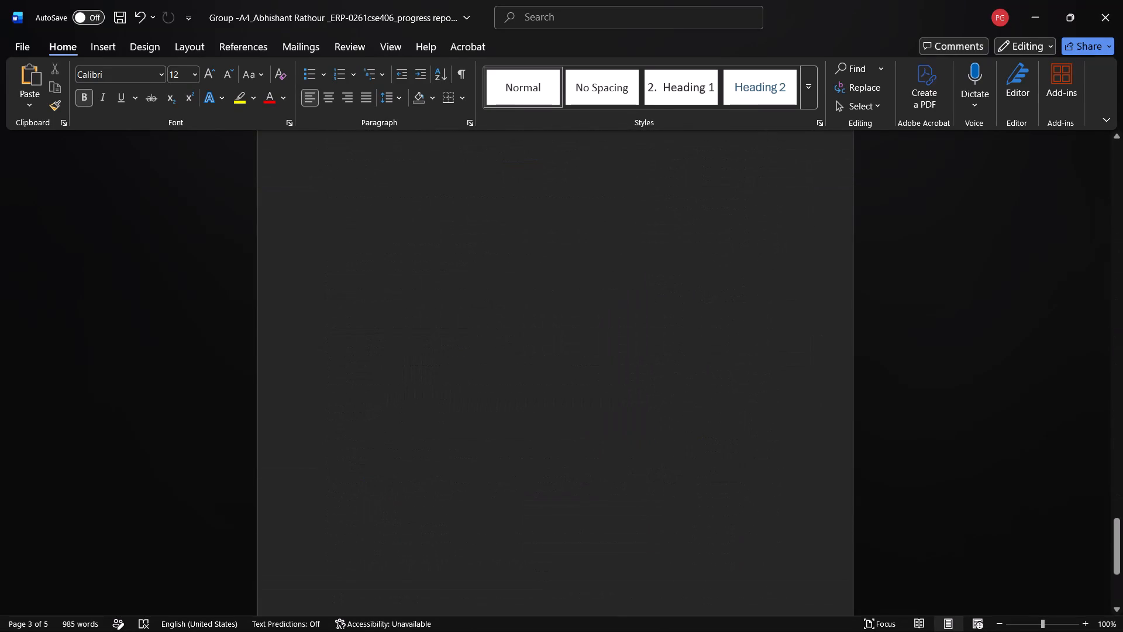
pyautogui.scroll(1, 687, 355)
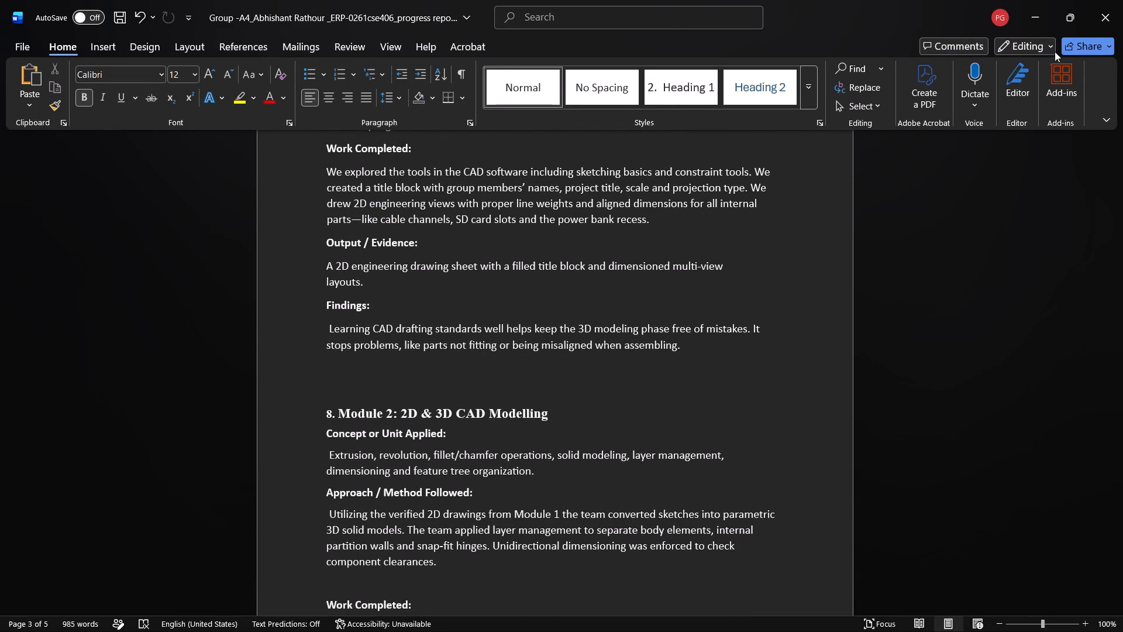
# Start saving the report with the file type set to PDF and try the Microsoft Word location as the destination.
pyautogui.click(116, 18)
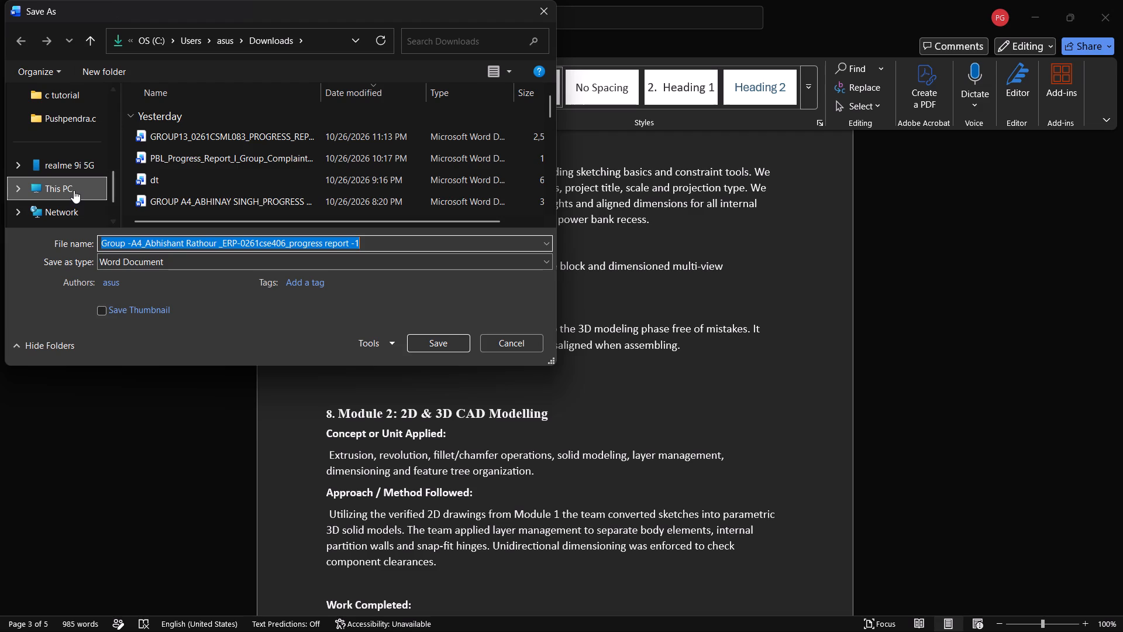
pyautogui.scroll(-1, 73, 190)
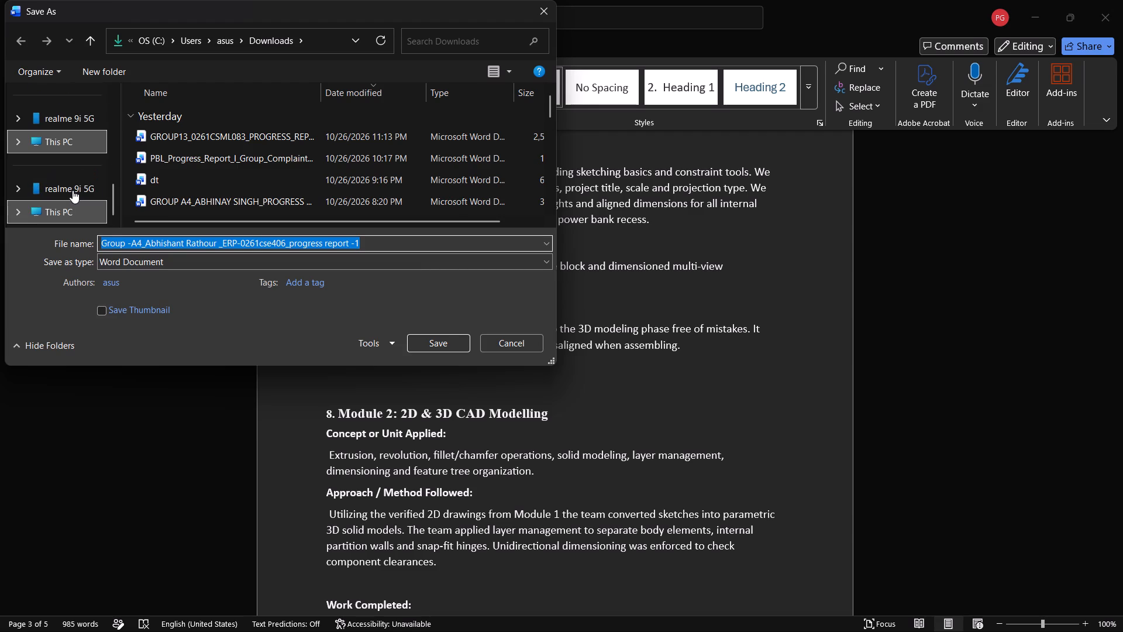
pyautogui.scroll(-1, 73, 190)
pyautogui.click(73, 190)
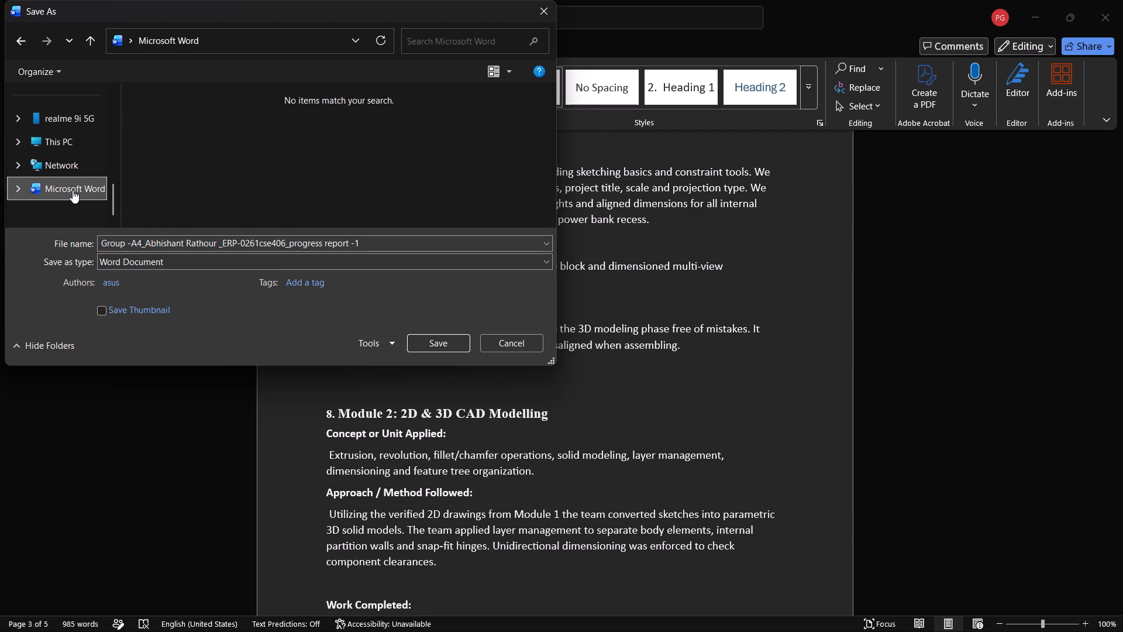
pyautogui.click(267, 261)
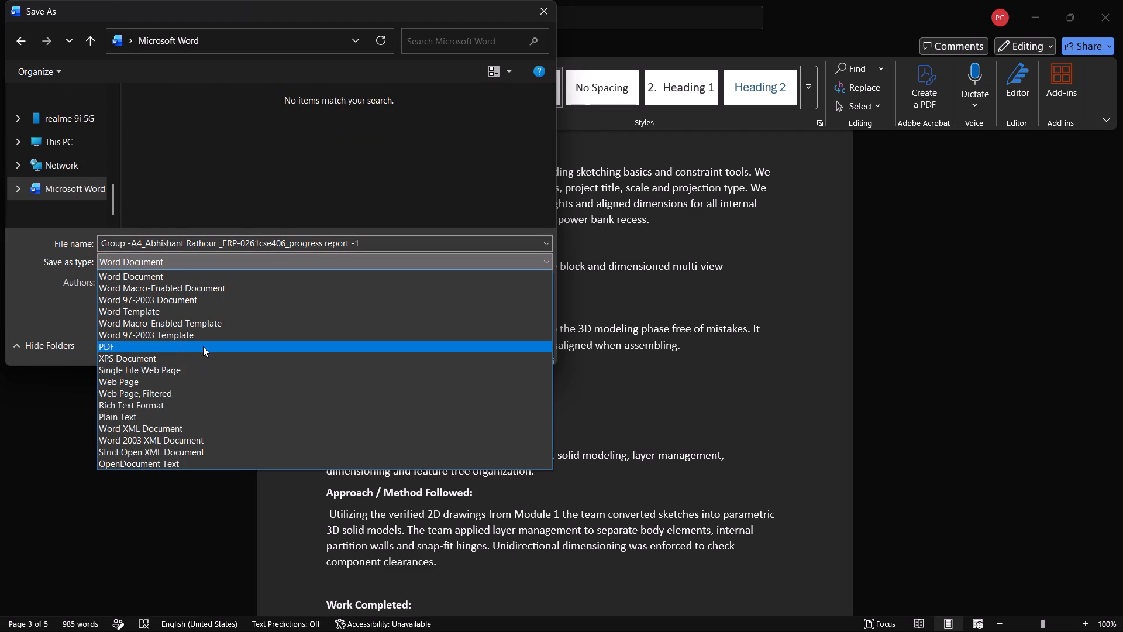
pyautogui.click(203, 346)
pyautogui.click(419, 376)
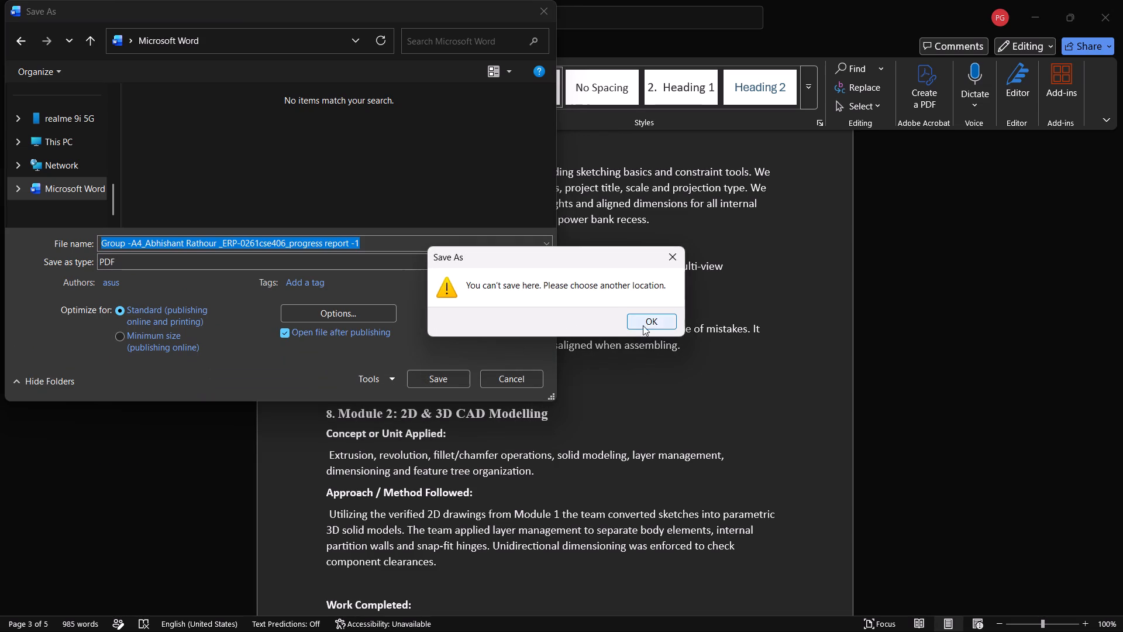
pyautogui.click(648, 324)
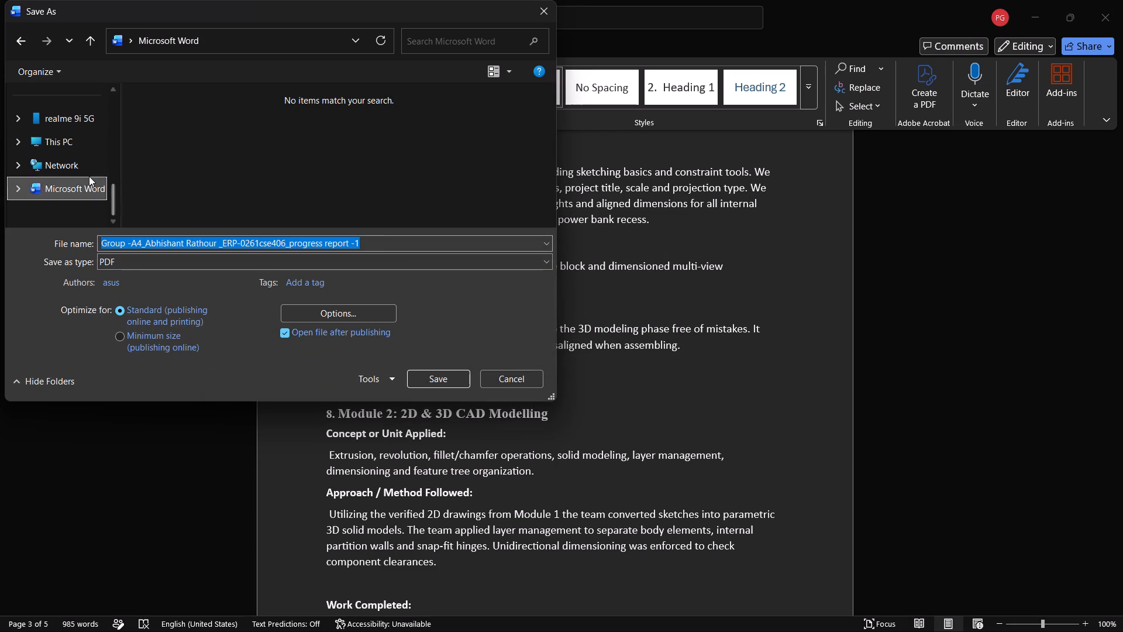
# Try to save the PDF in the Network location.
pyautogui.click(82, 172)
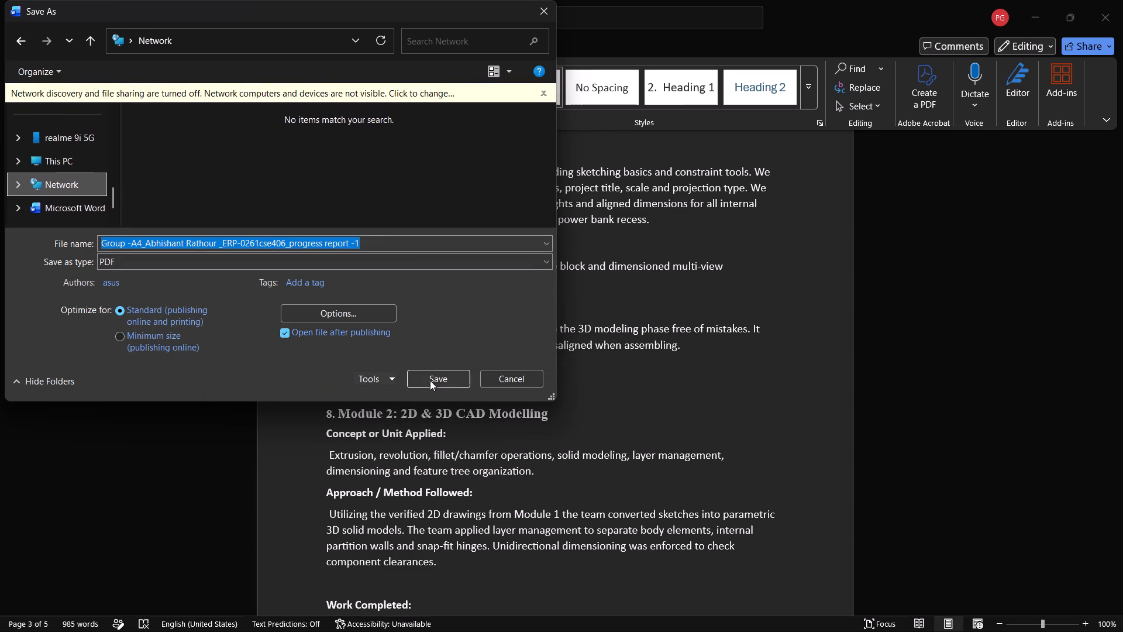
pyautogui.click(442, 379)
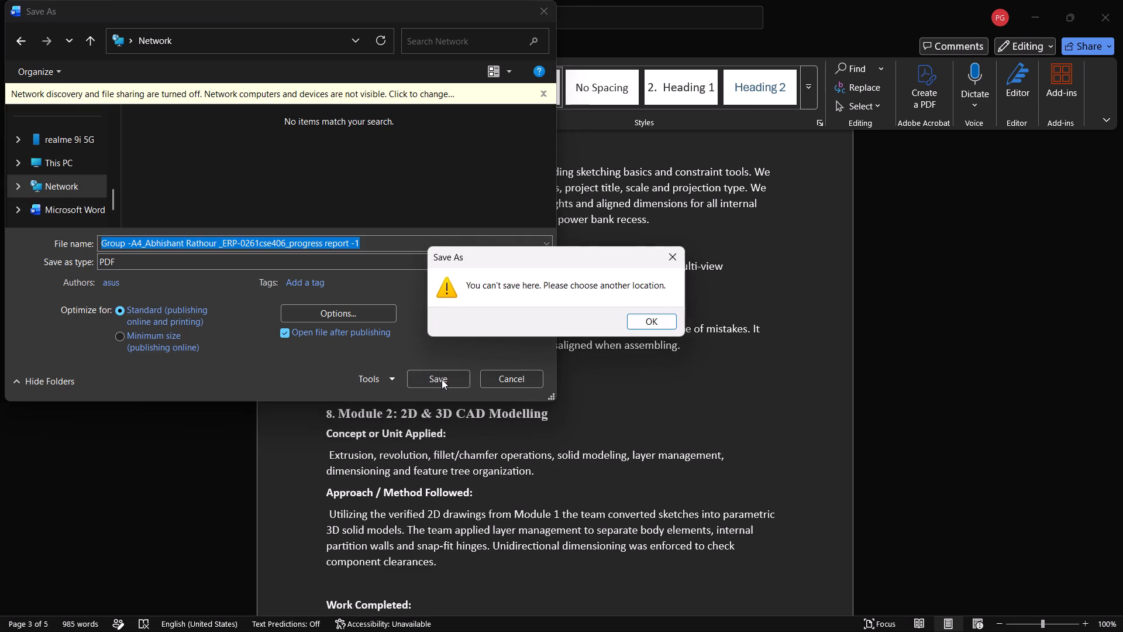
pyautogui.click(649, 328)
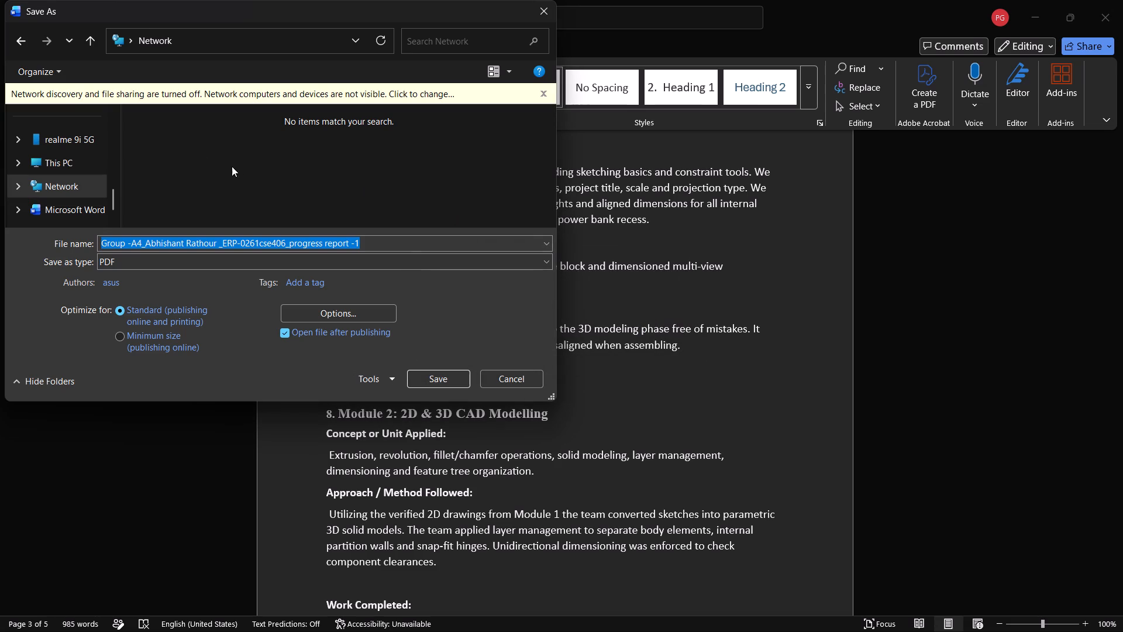
# Save the report as a PDF in the Screenshots folder inside Pictures, keeping the suggested file name.
pyautogui.click(94, 136)
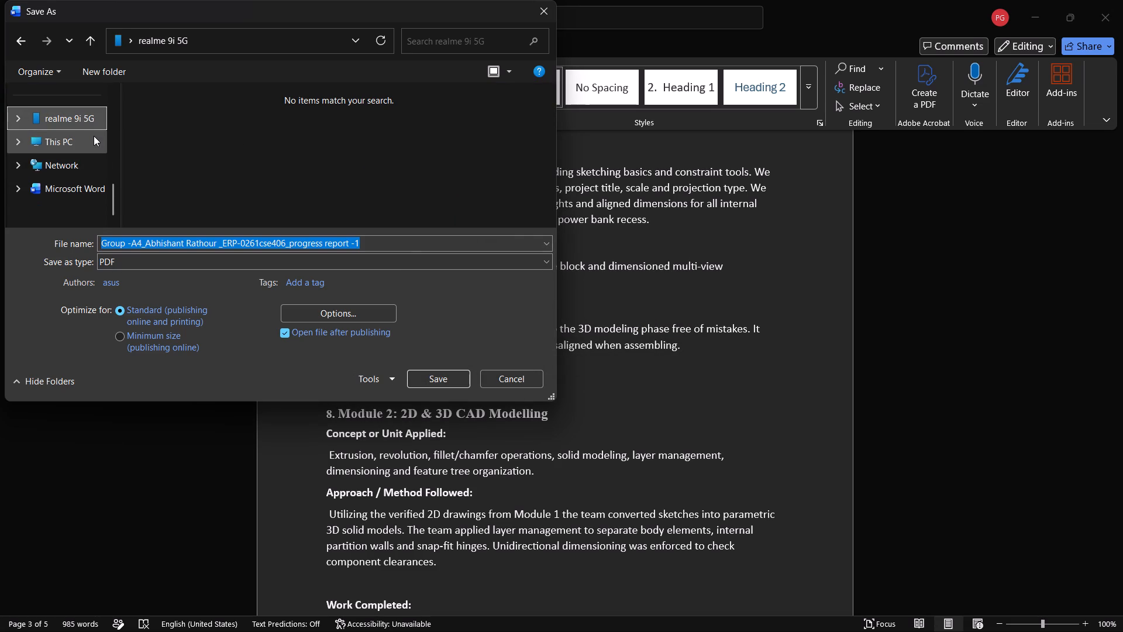
pyautogui.click(88, 144)
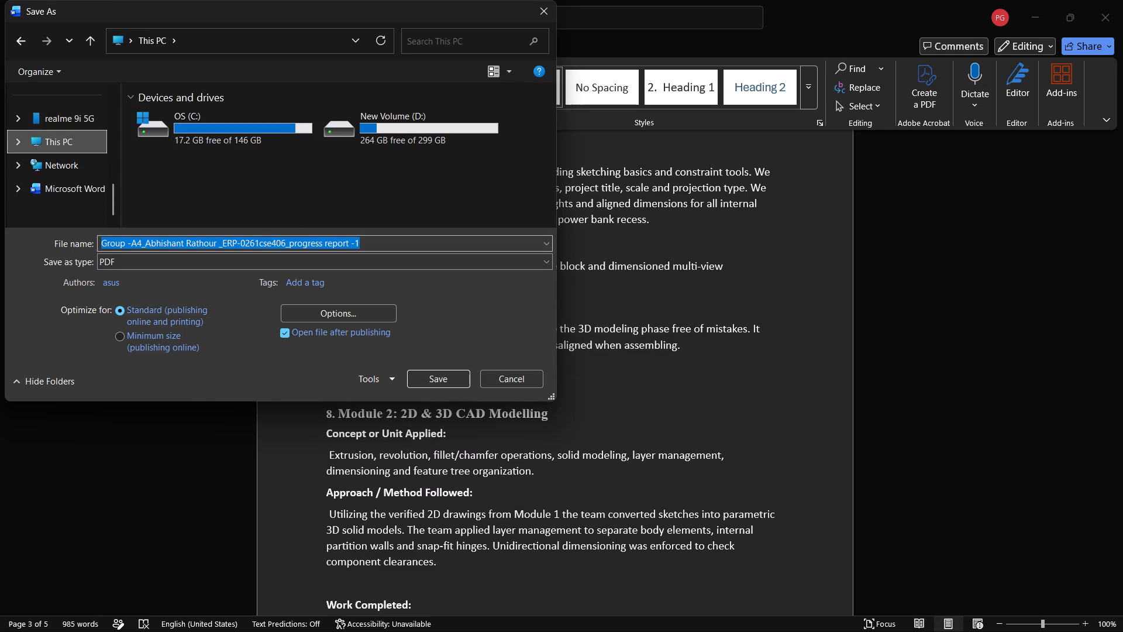
pyautogui.click(432, 135)
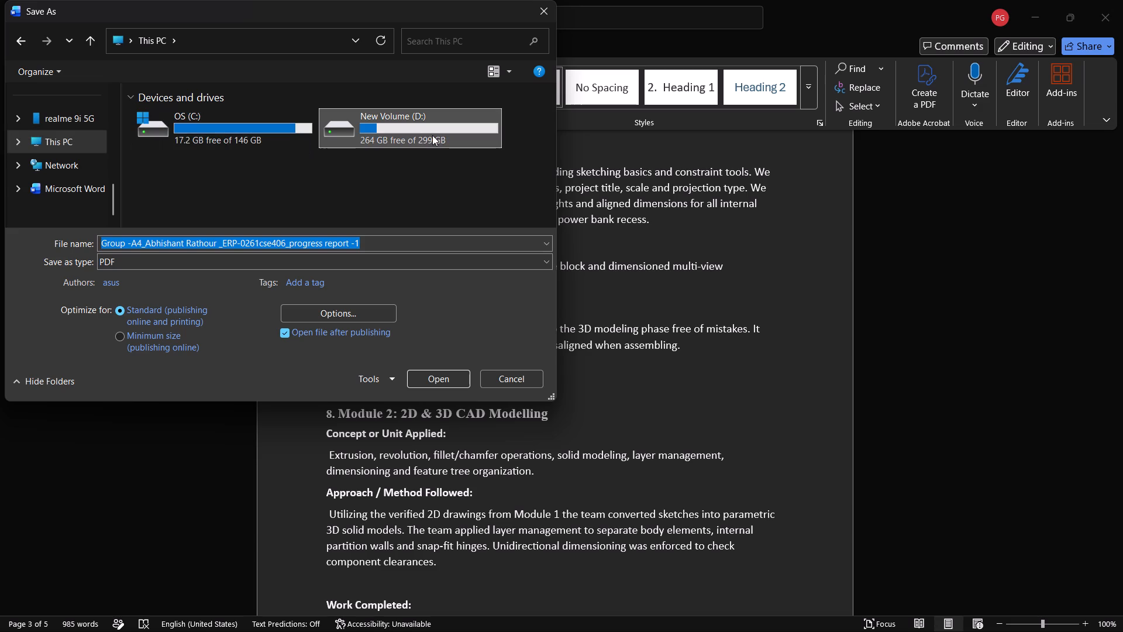
pyautogui.scroll(1, 102, 143)
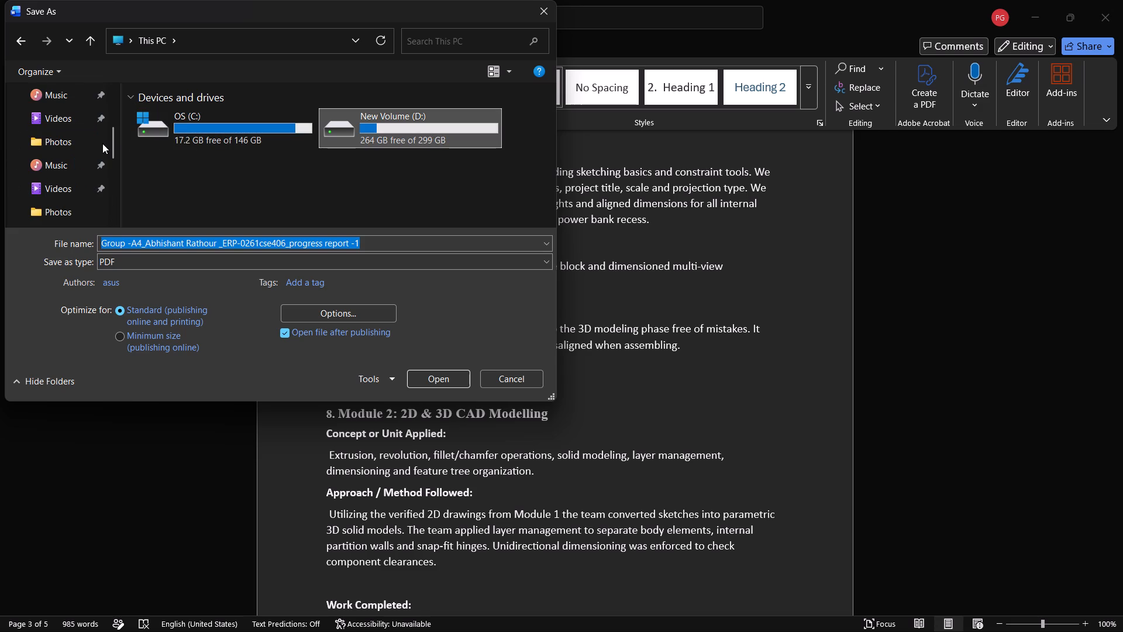
pyautogui.click(77, 144)
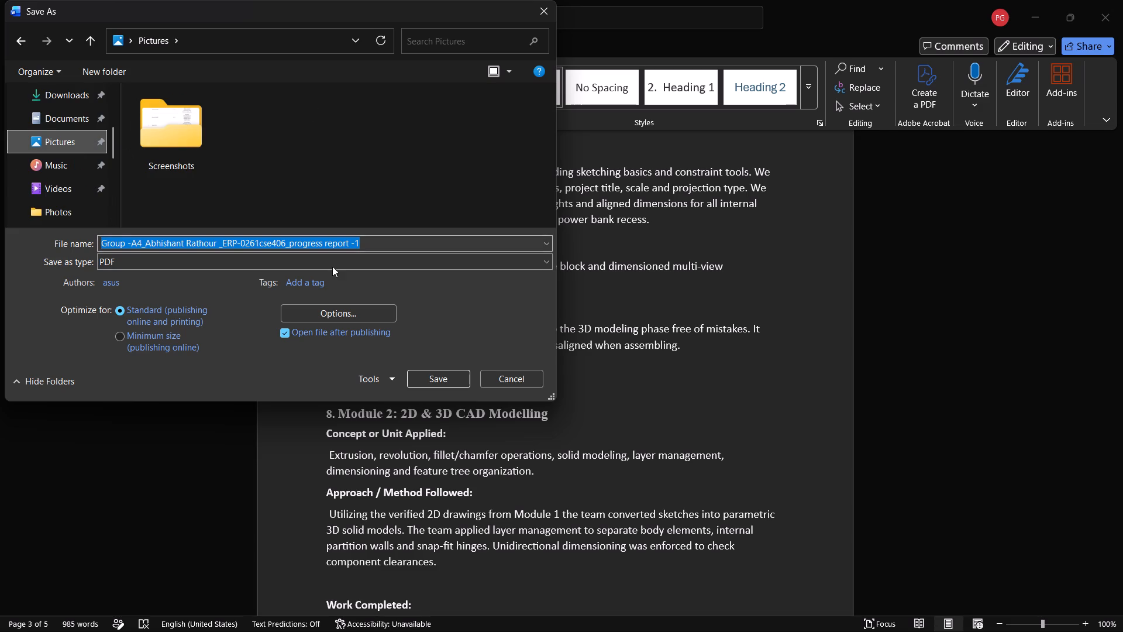
pyautogui.click(182, 166)
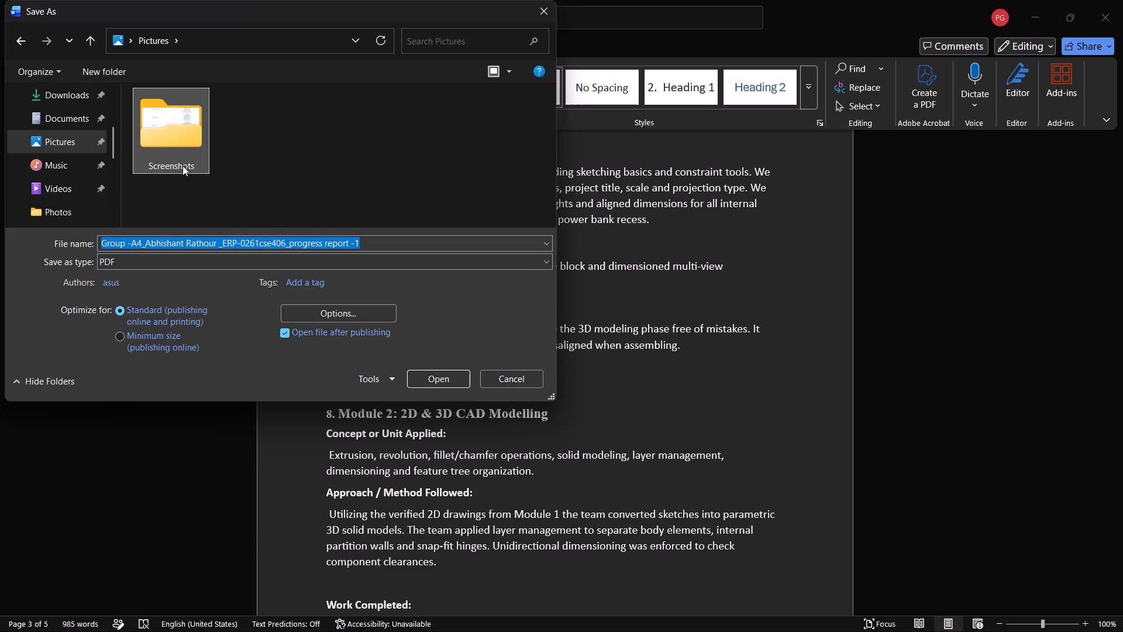
pyautogui.click(454, 373)
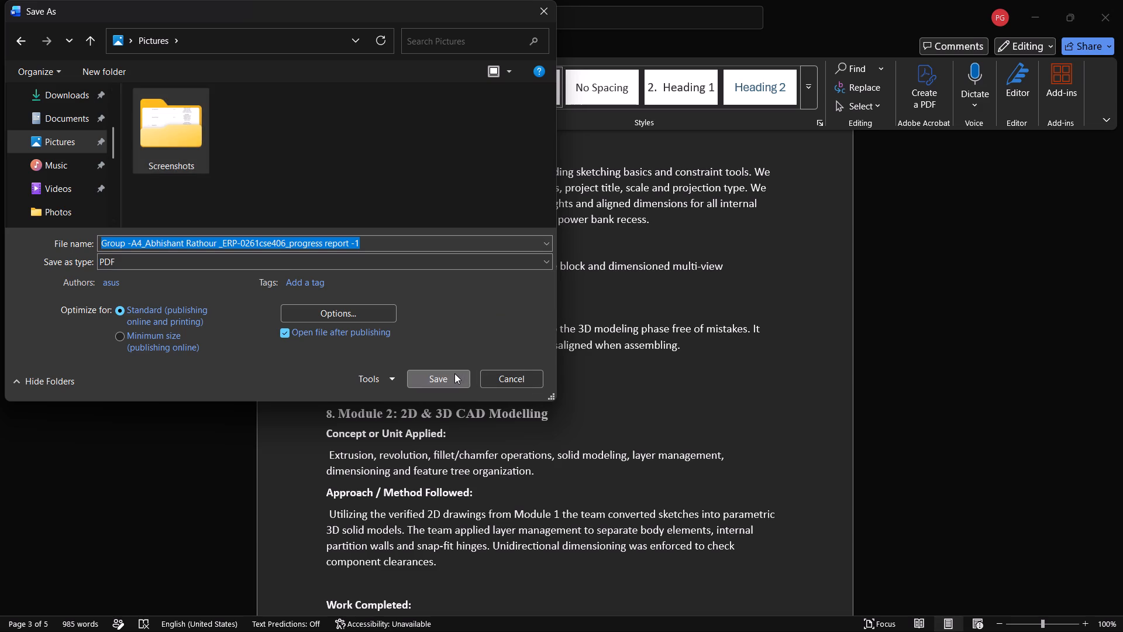
pyautogui.click(452, 375)
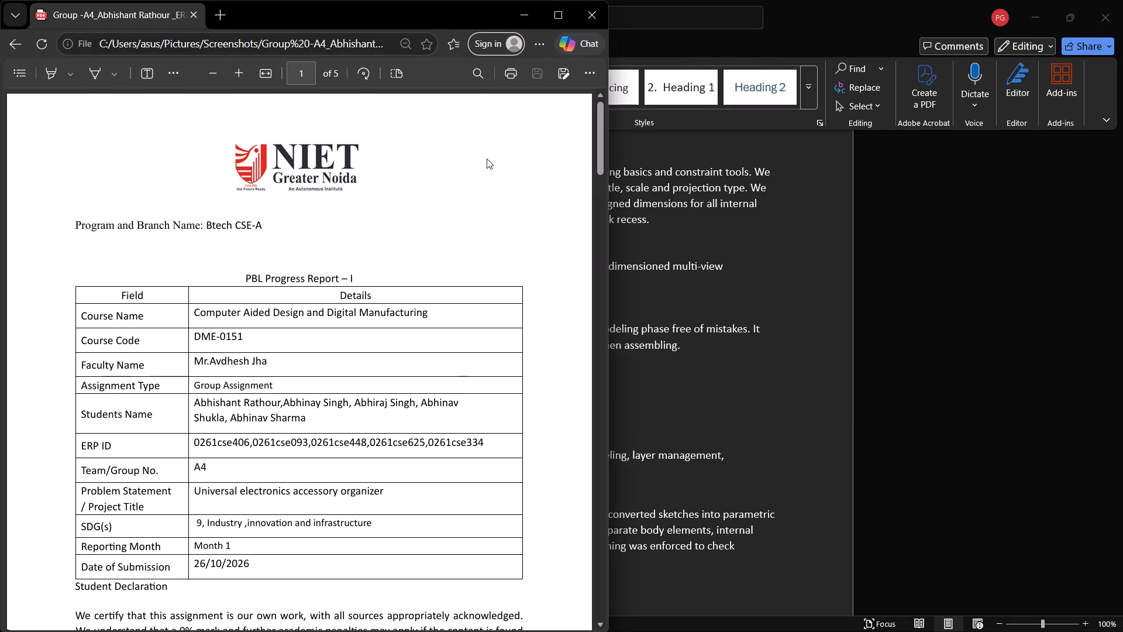
# Review the exported PDF in Acrobat, checking the cover table, section headings and labels through the Module 2 section.
pyautogui.scroll(-2, 421, 238)
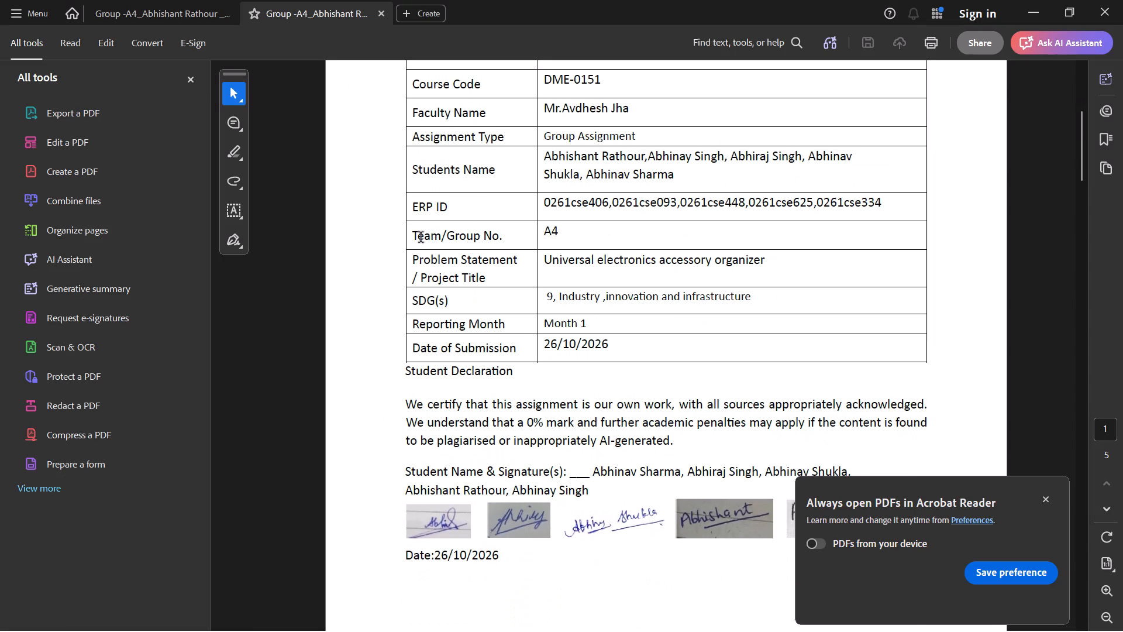
pyautogui.scroll(-3, 421, 238)
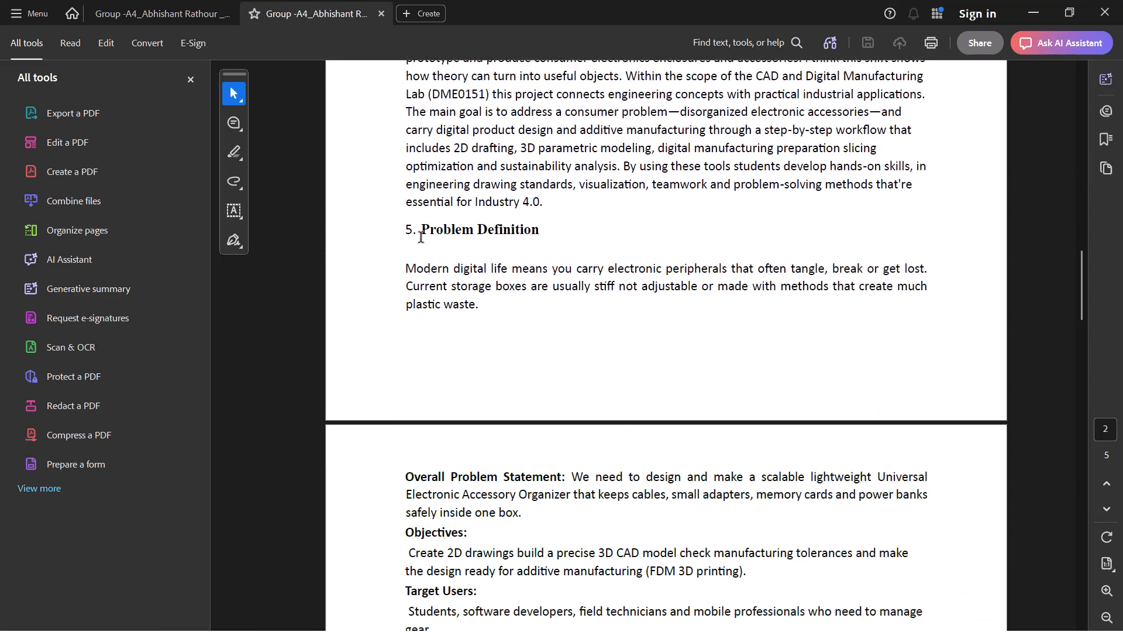
pyautogui.scroll(-3, 421, 238)
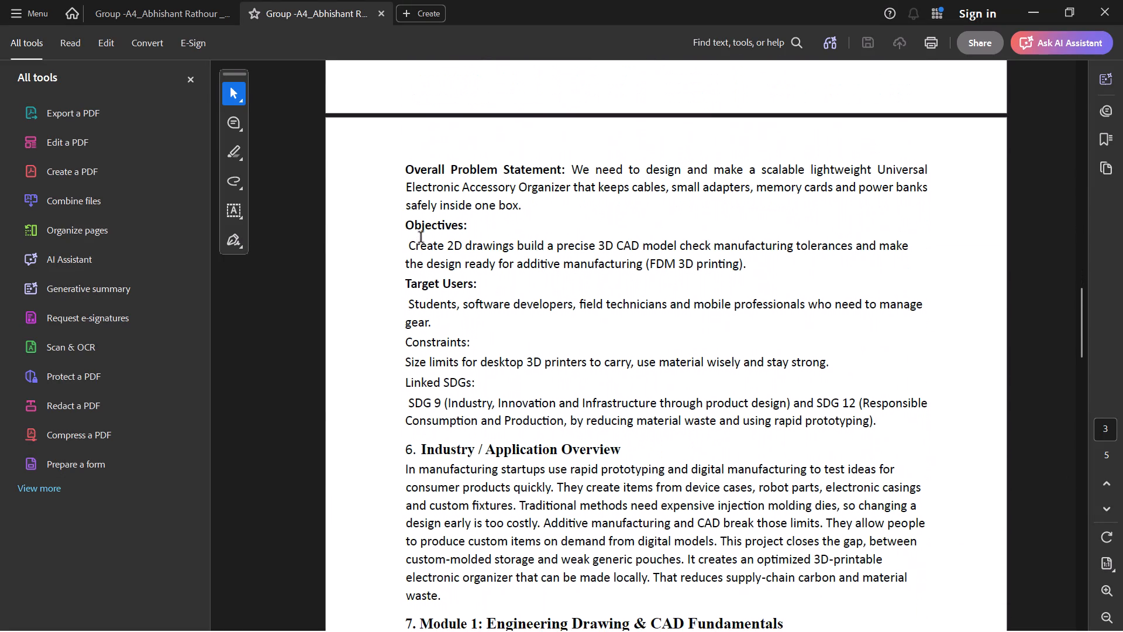
pyautogui.scroll(-2, 421, 238)
pyautogui.scroll(1, 421, 238)
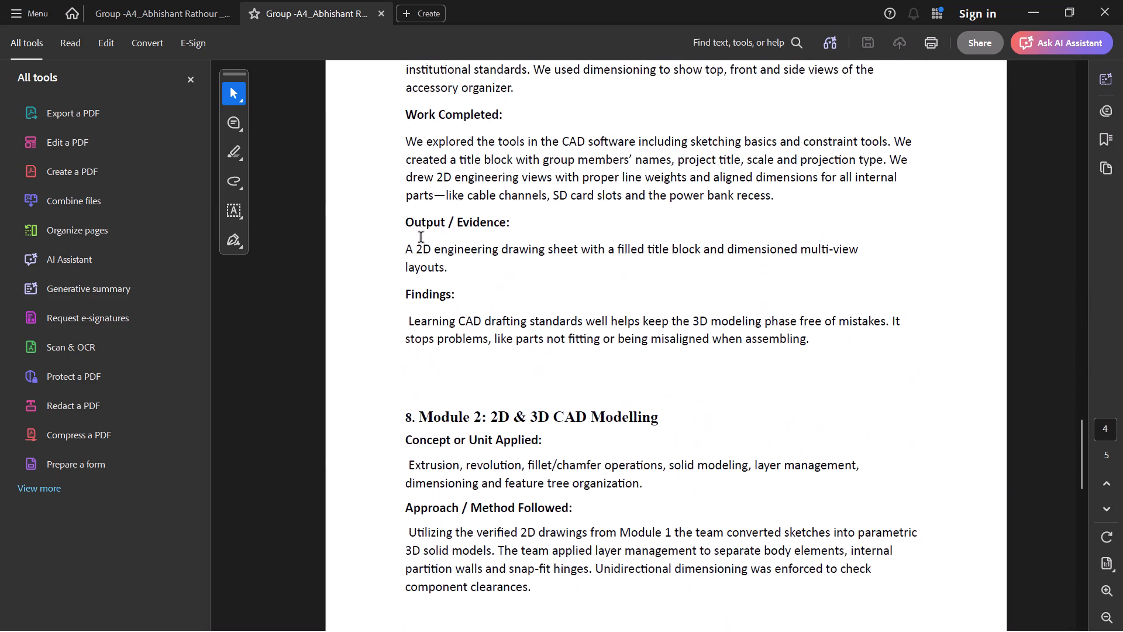
pyautogui.scroll(1, 421, 238)
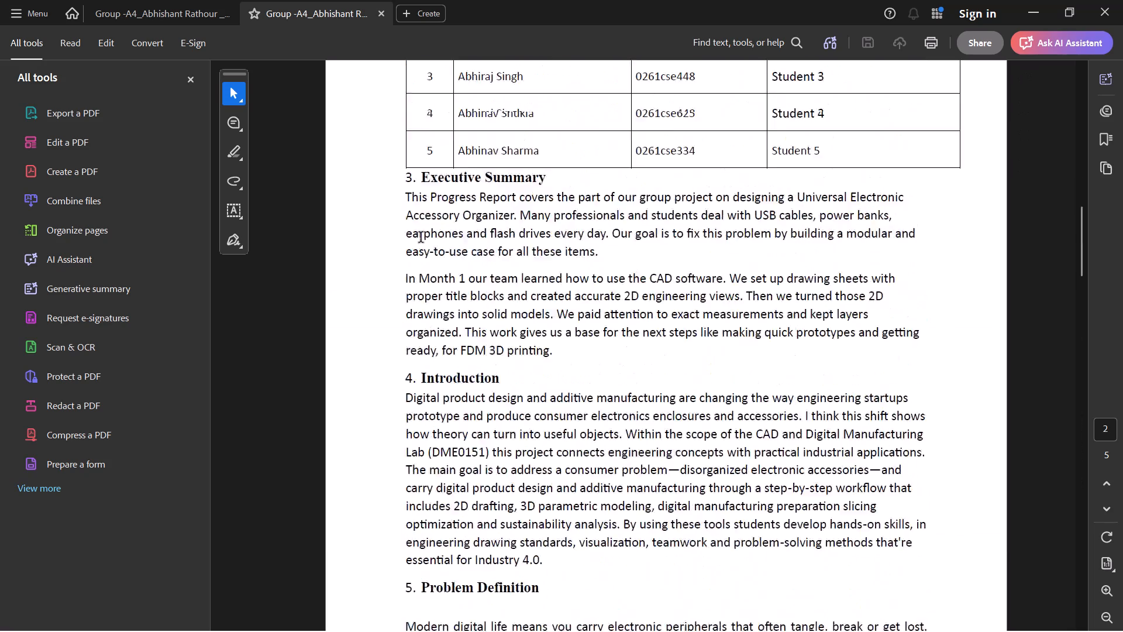
pyautogui.scroll(2, 421, 238)
pyautogui.scroll(-2, 421, 238)
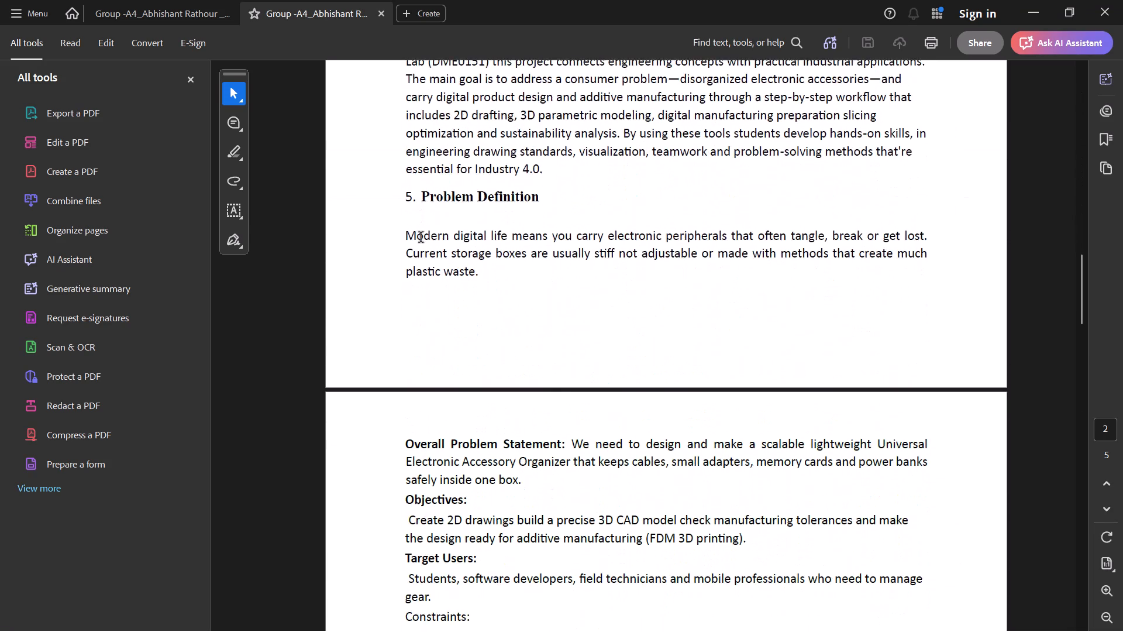
pyautogui.scroll(-3, 421, 238)
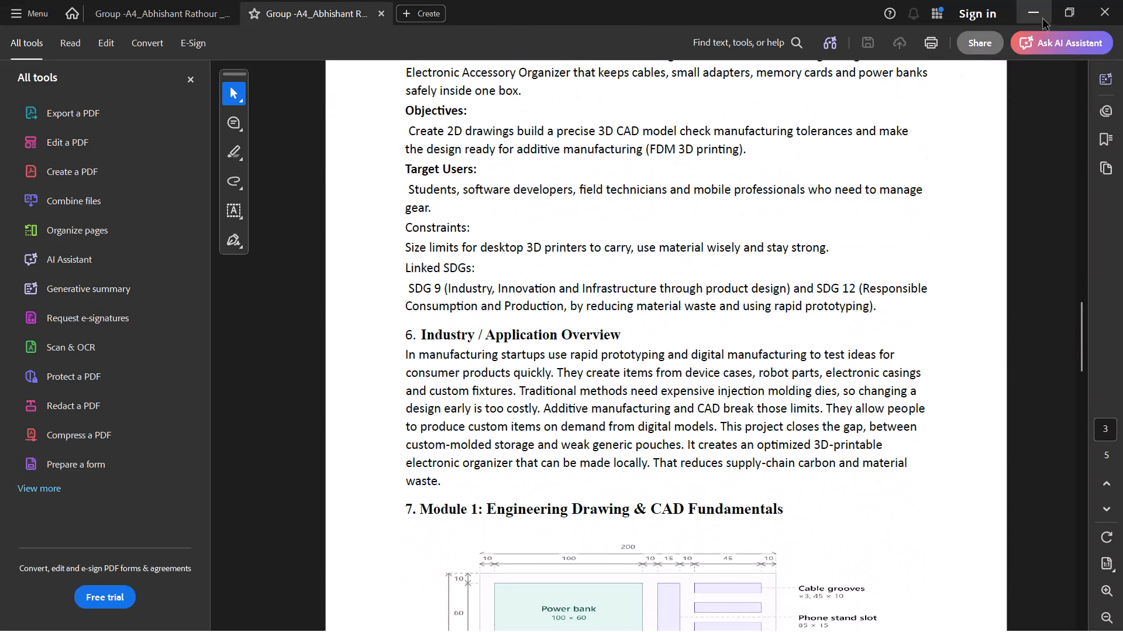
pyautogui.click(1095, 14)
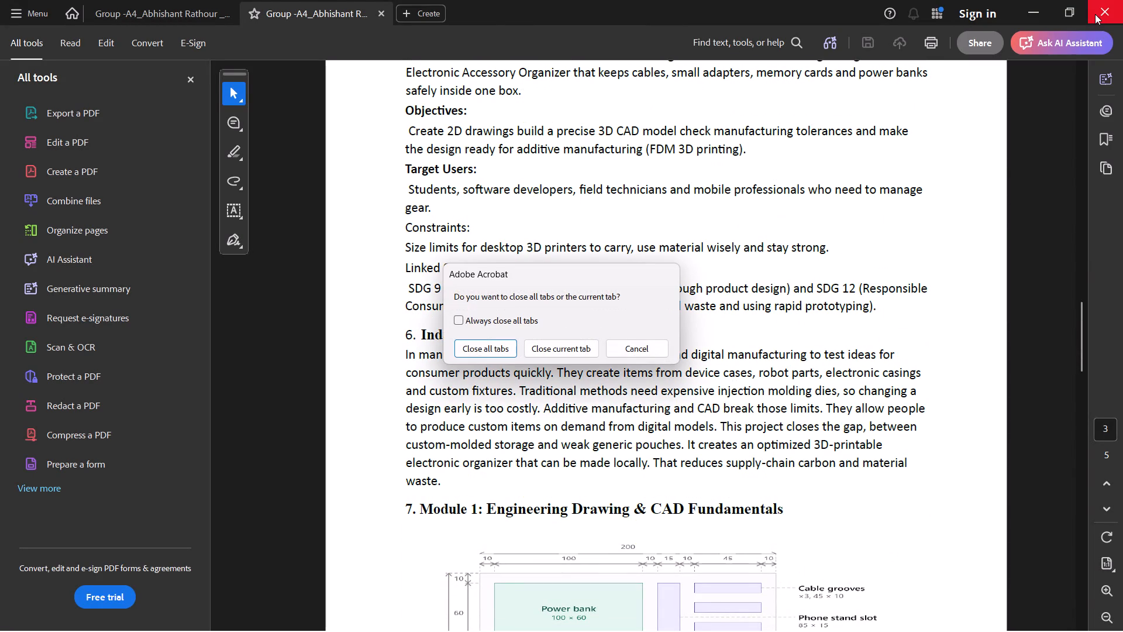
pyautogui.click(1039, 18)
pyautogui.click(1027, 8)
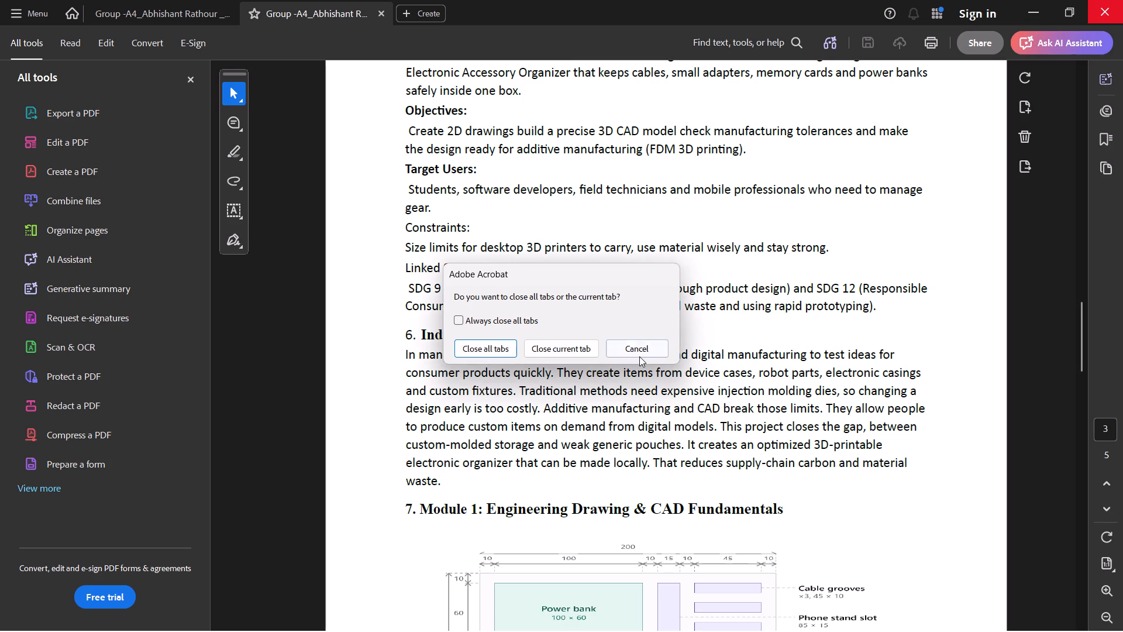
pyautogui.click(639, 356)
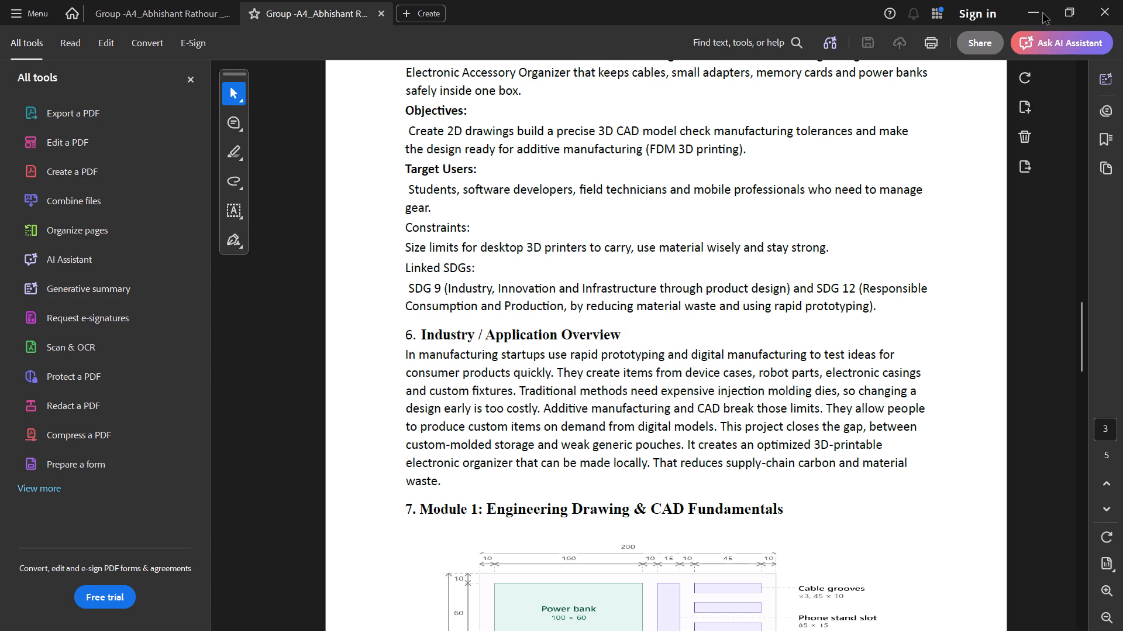
# Minimize the Acrobat window holding the exported PDF.
pyautogui.click(1043, 13)
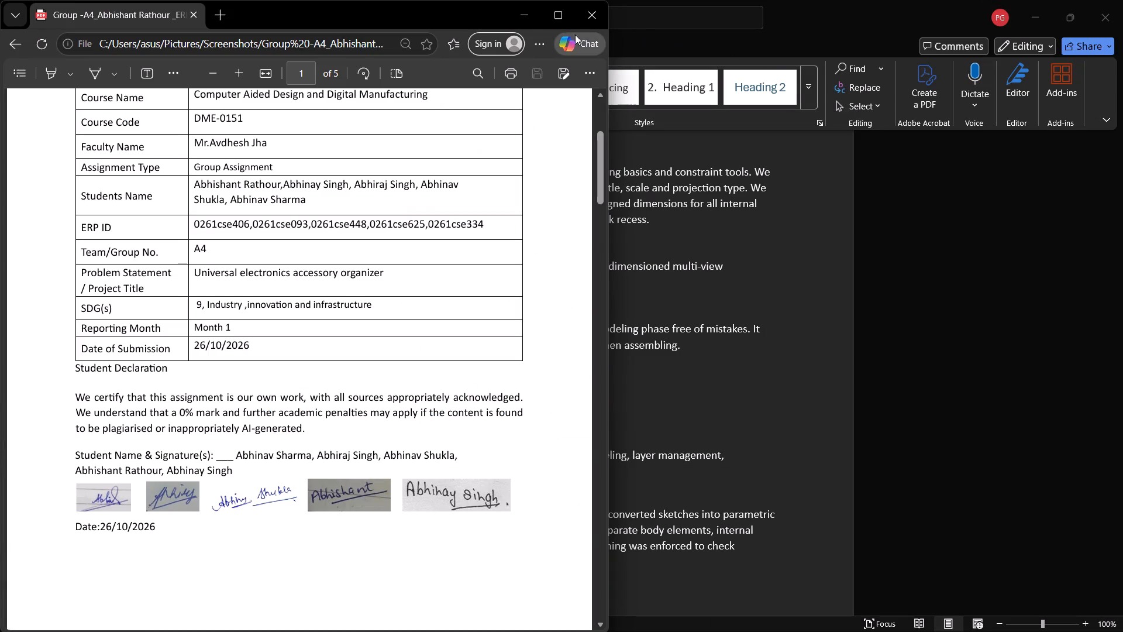
# Minimize the Edge window showing the exported PDF to return to the report in Word.
pyautogui.click(529, 13)
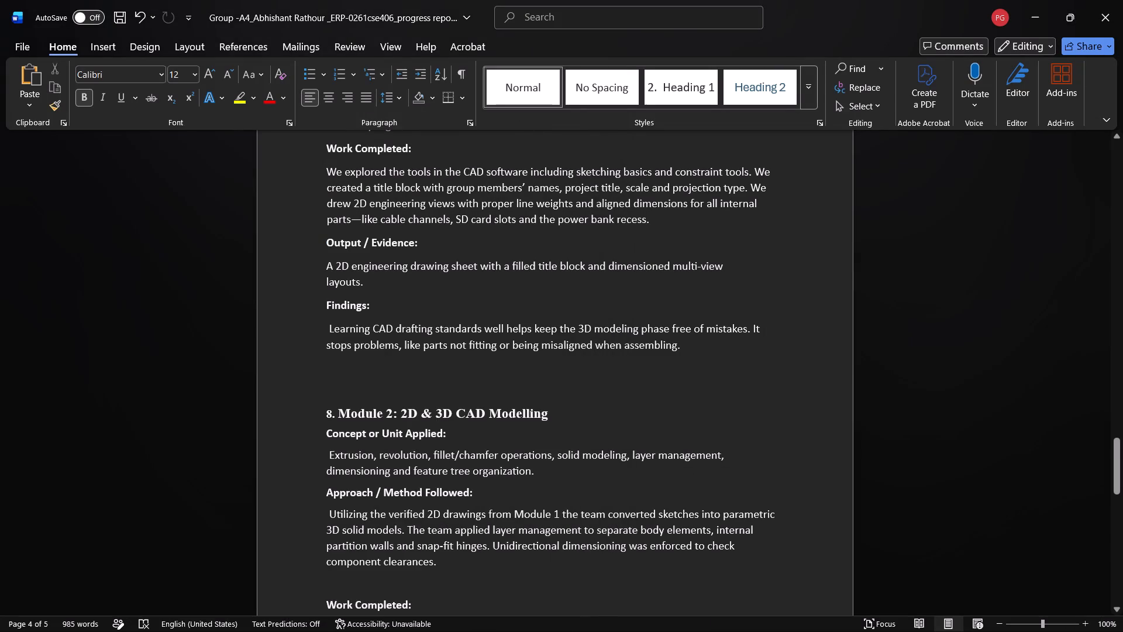
# Make the "Constraints:" label in the Problem Definition section bold.
pyautogui.scroll(-1, 501, 178)
pyautogui.scroll(1, 501, 178)
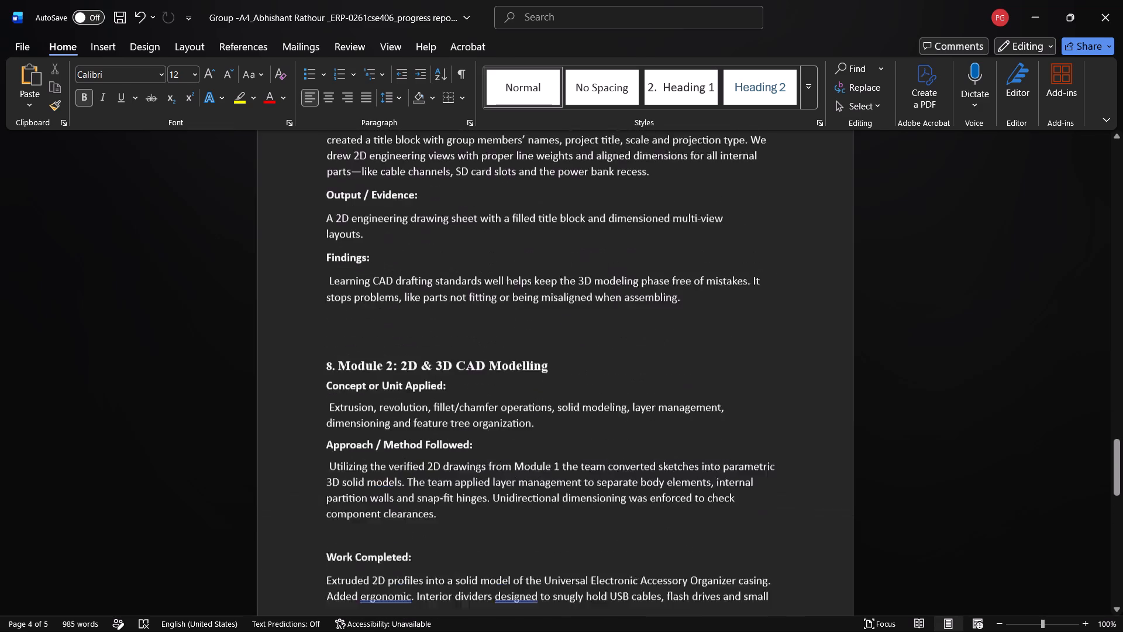
pyautogui.scroll(6, 501, 178)
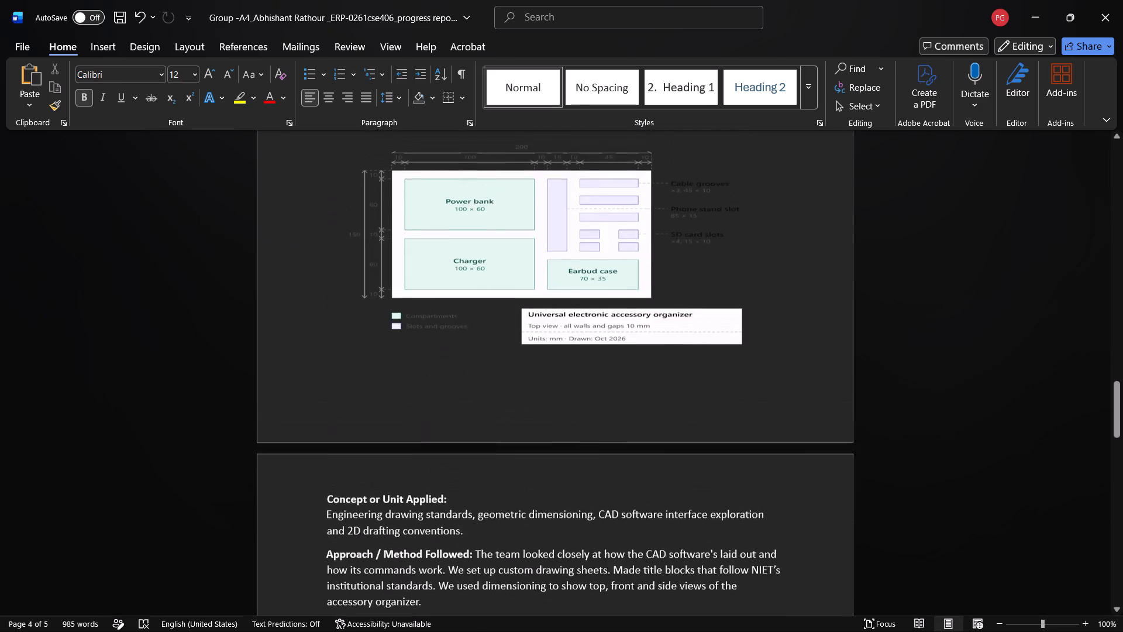
pyautogui.scroll(2, 501, 178)
pyautogui.scroll(-1, 501, 178)
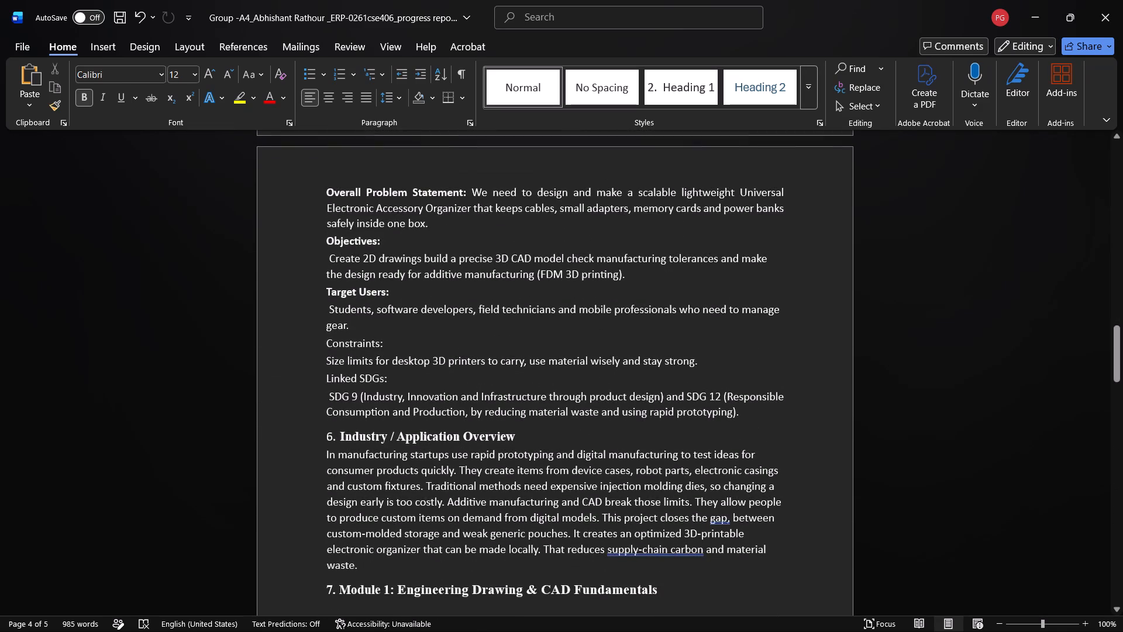
pyautogui.scroll(-1, 501, 178)
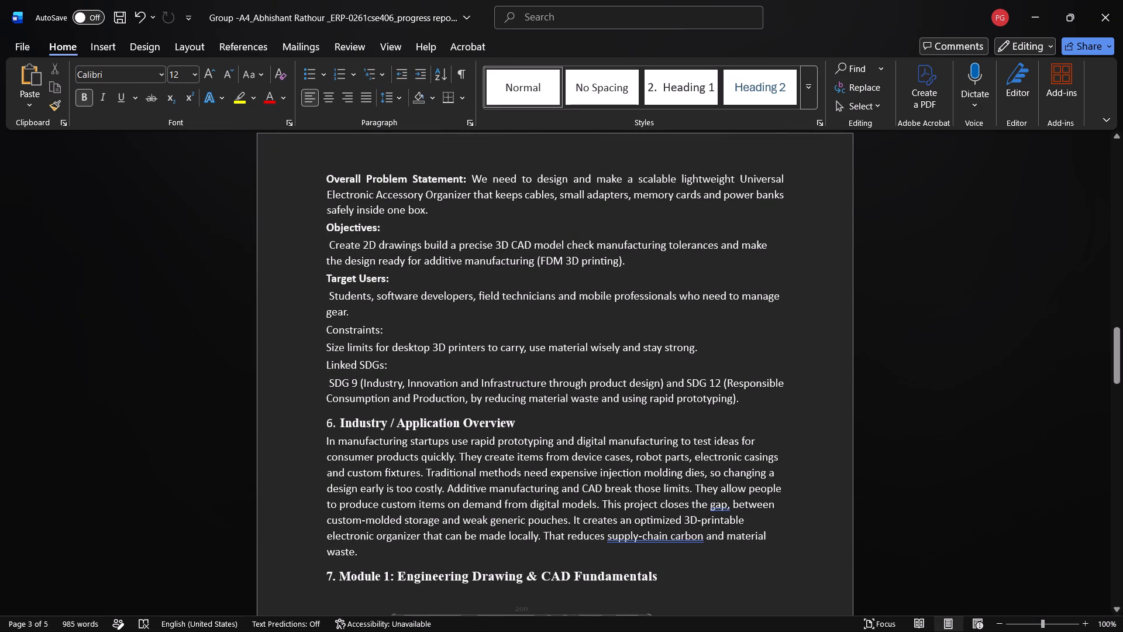
pyautogui.click(397, 332)
pyautogui.hotkey('ctrl', 'shift', 'Left')
pyautogui.hotkey('ctrl', 'shift', 'Left')
pyautogui.hotkey('ctrl', 'shift', 'Left')
pyautogui.hotkey('ctrl', 'shift', 'Right')
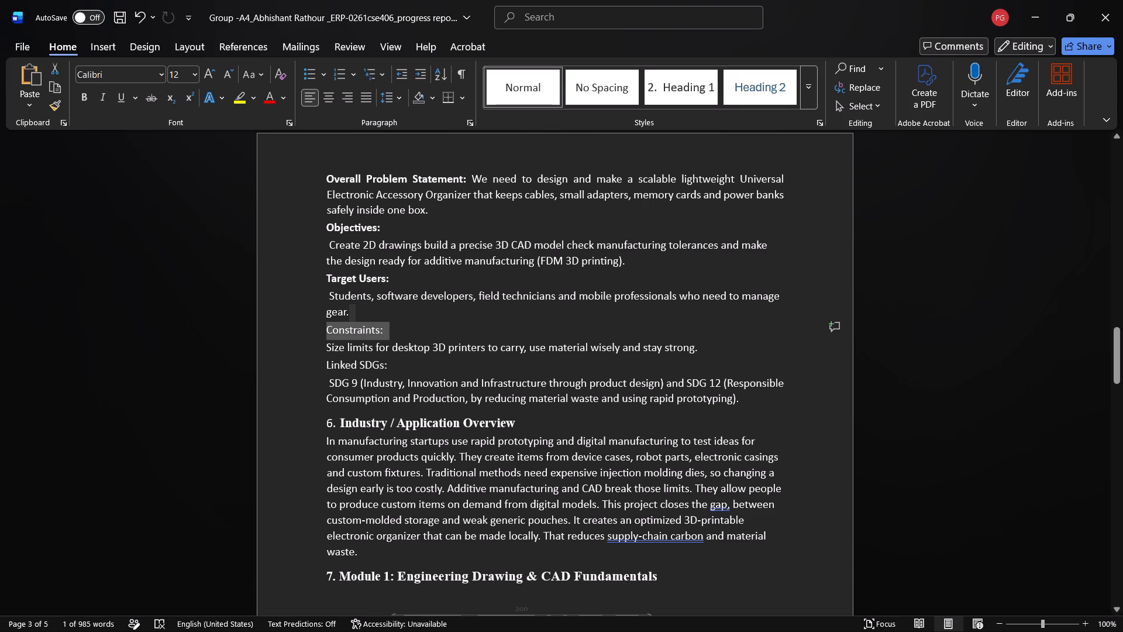
pyautogui.click(82, 105)
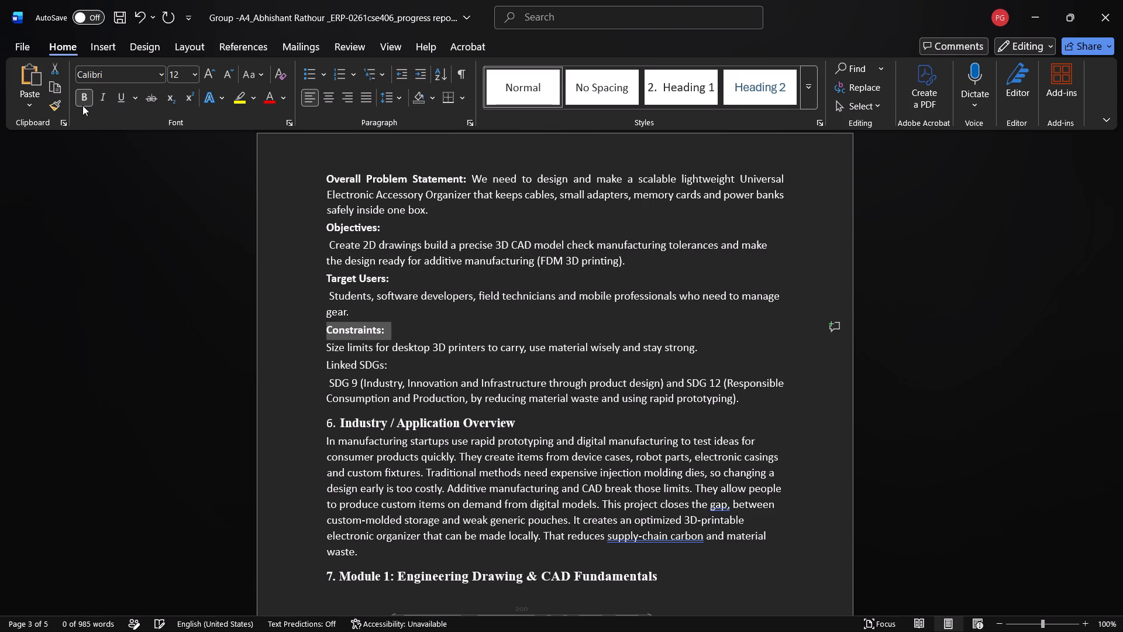
pyautogui.click(522, 285)
# Make the "Linked SDGs:" label above the Industry / Application Overview heading bold.
pyautogui.scroll(-1, 500, 329)
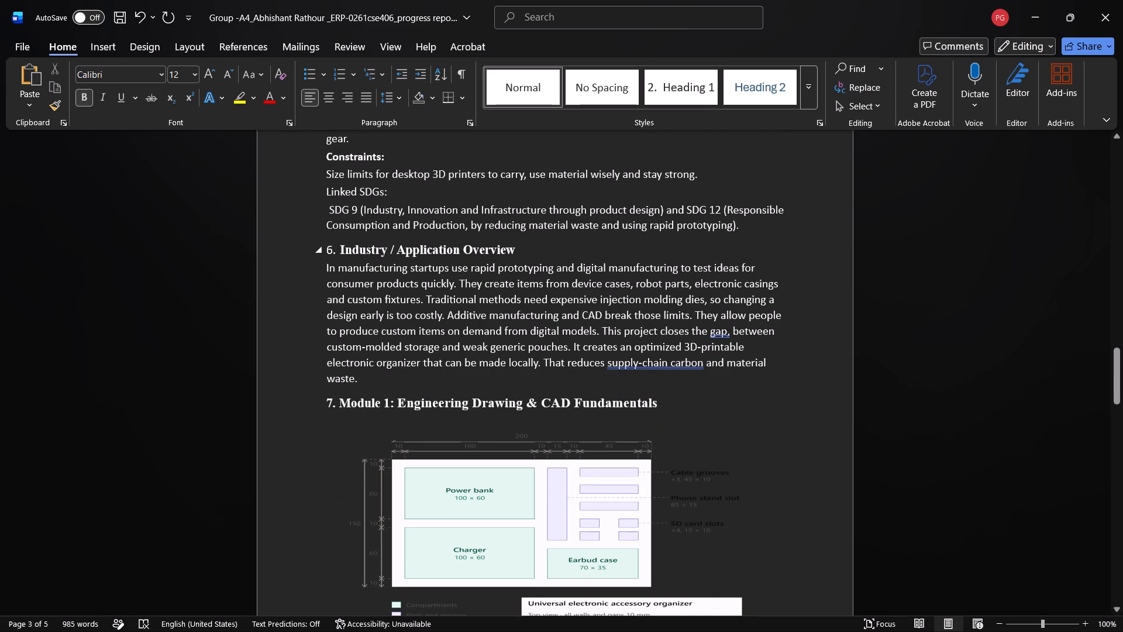
pyautogui.click(397, 196)
pyautogui.hotkey('ctrl', 'shift', 'Left')
pyautogui.hotkey('ctrl', 'shift', 'Left')
pyautogui.hotkey('ctrl', 'shift', 'Left')
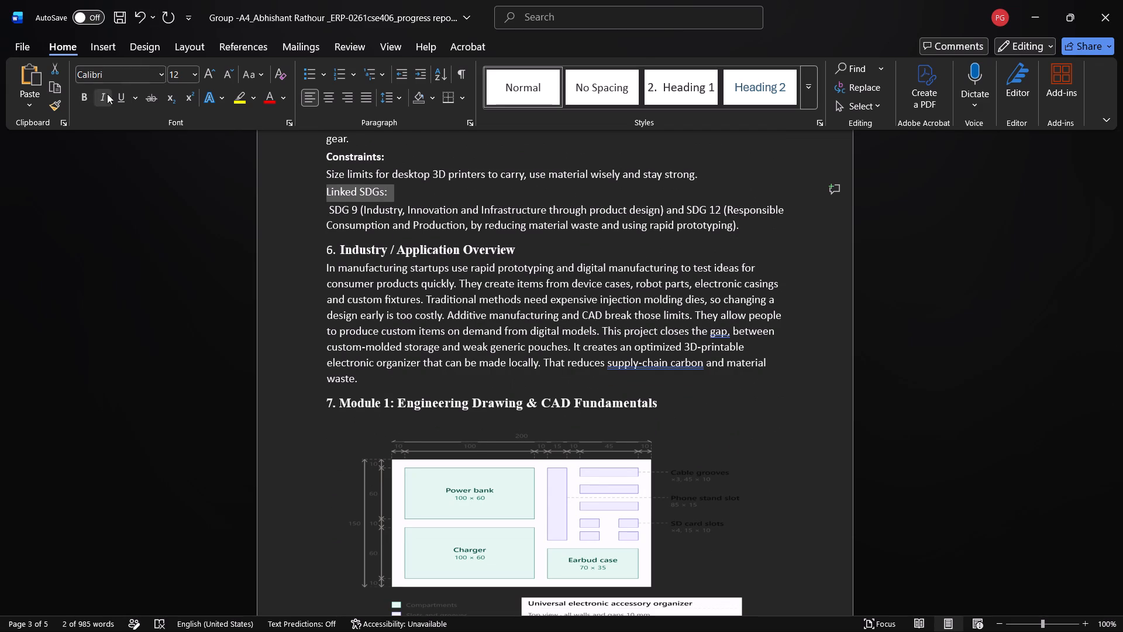
pyautogui.click(84, 98)
pyautogui.click(646, 226)
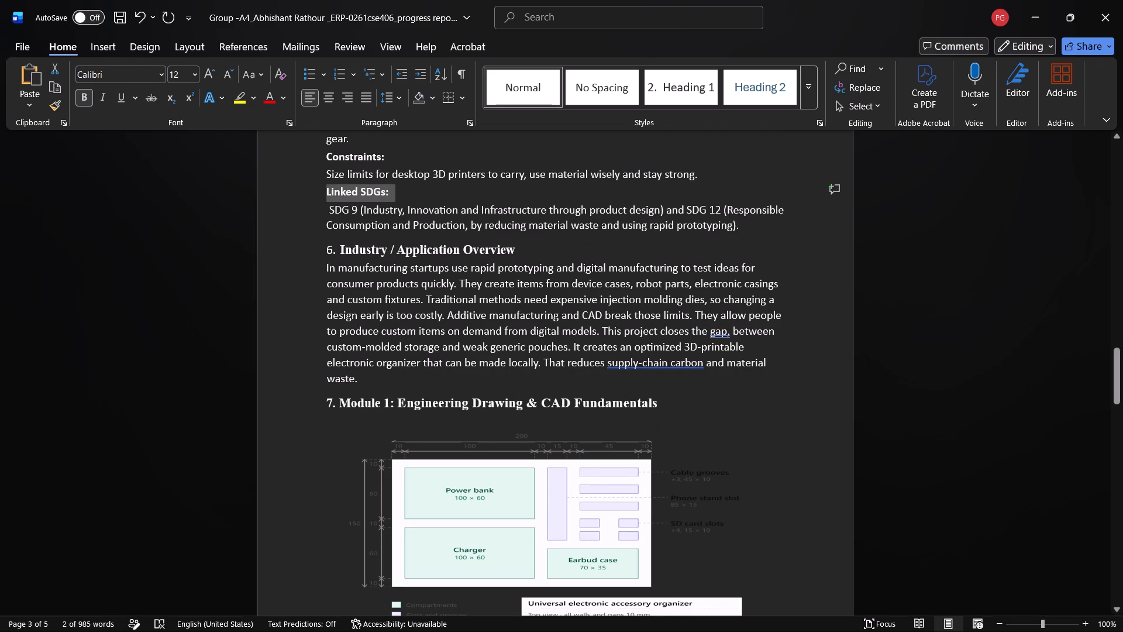
# Review the report's headings, labels and tables from the cover declaration through the Module 2 section for consistent formatting.
pyautogui.scroll(-4, 646, 226)
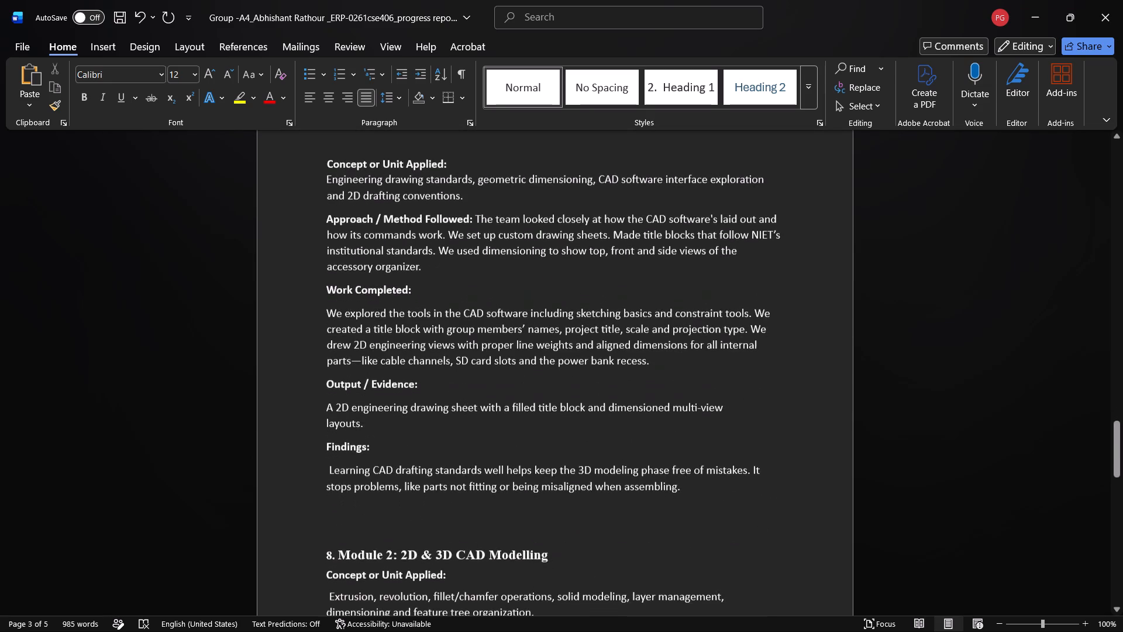
pyautogui.scroll(-3, 646, 226)
pyautogui.scroll(9, 646, 226)
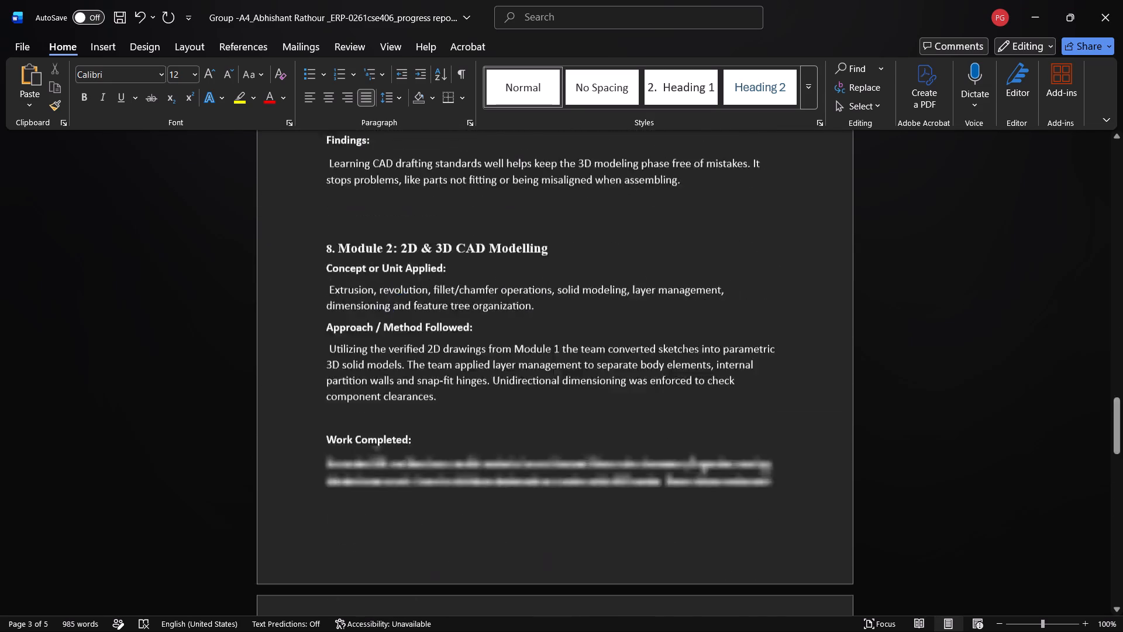
pyautogui.scroll(1, 646, 226)
pyautogui.scroll(-2, 646, 226)
pyautogui.scroll(1, 646, 226)
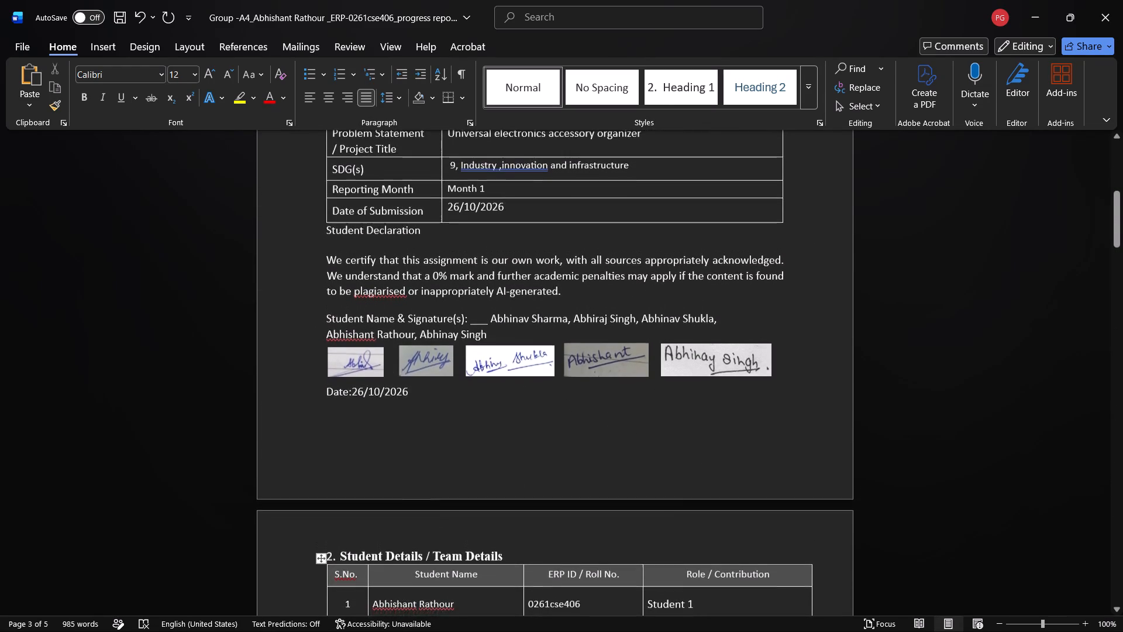
pyautogui.scroll(-1, 646, 226)
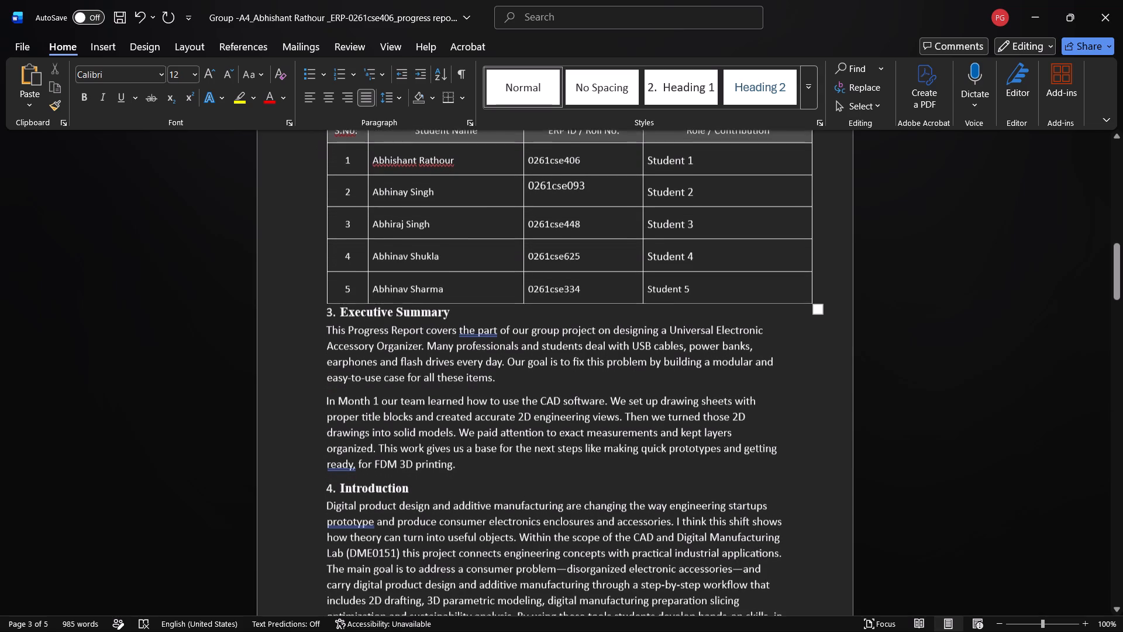
pyautogui.scroll(-2, 646, 226)
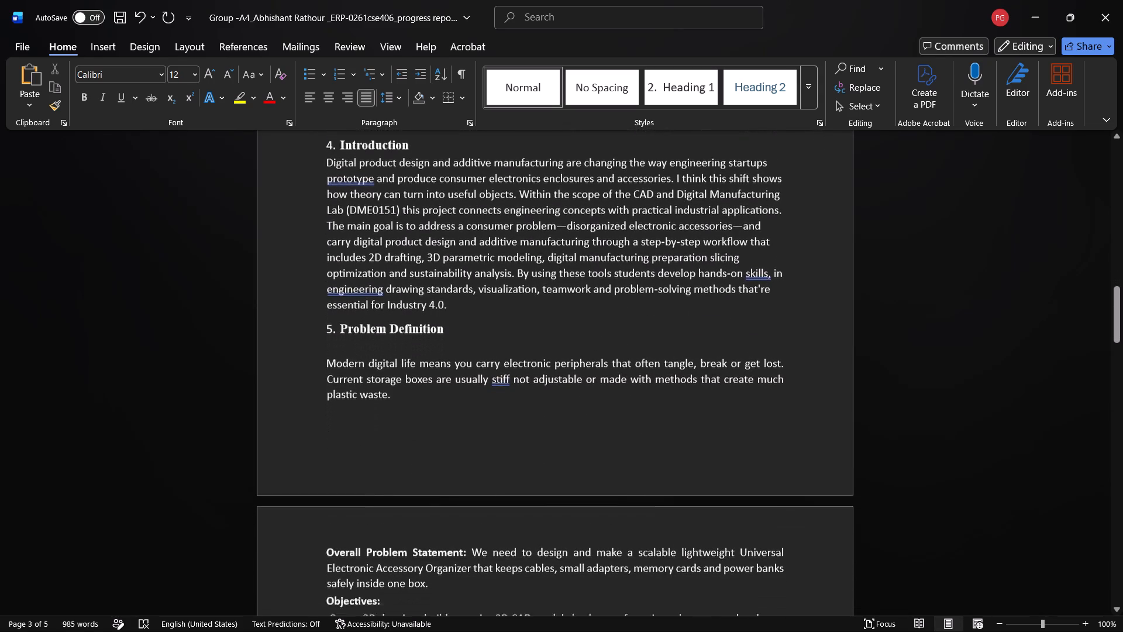
pyautogui.scroll(-2, 646, 226)
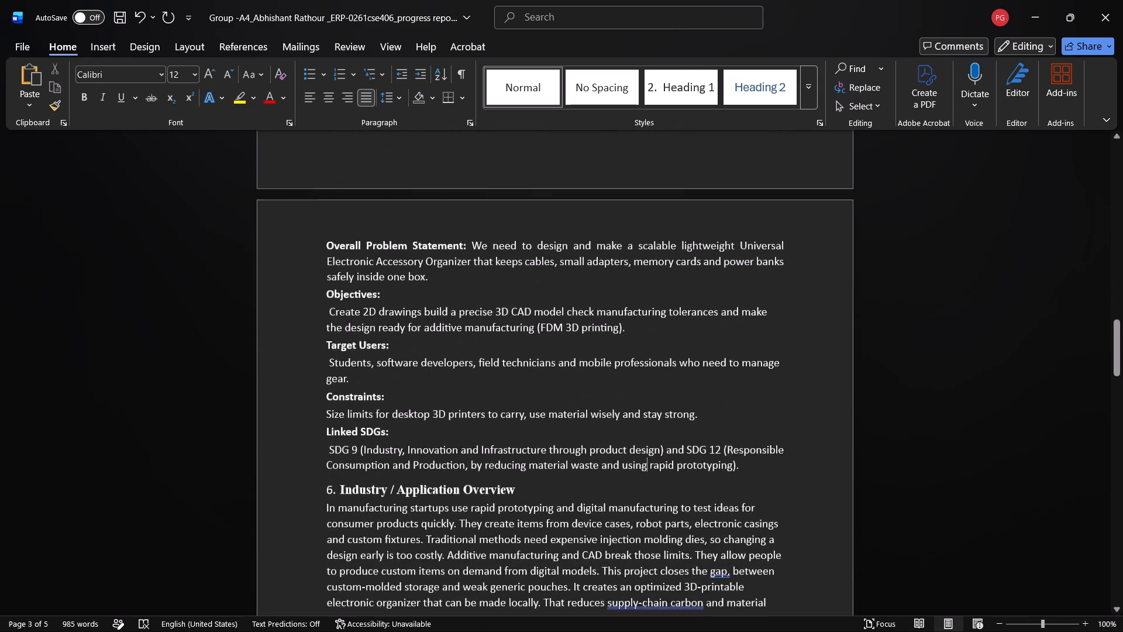
pyautogui.scroll(-2, 646, 226)
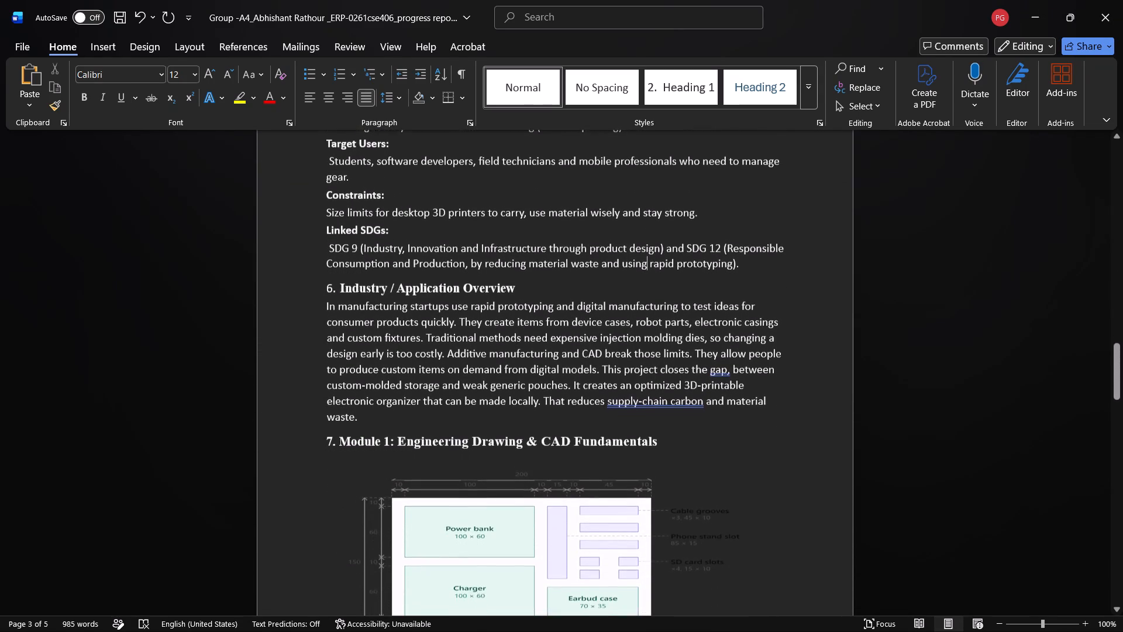
pyautogui.scroll(-2, 646, 226)
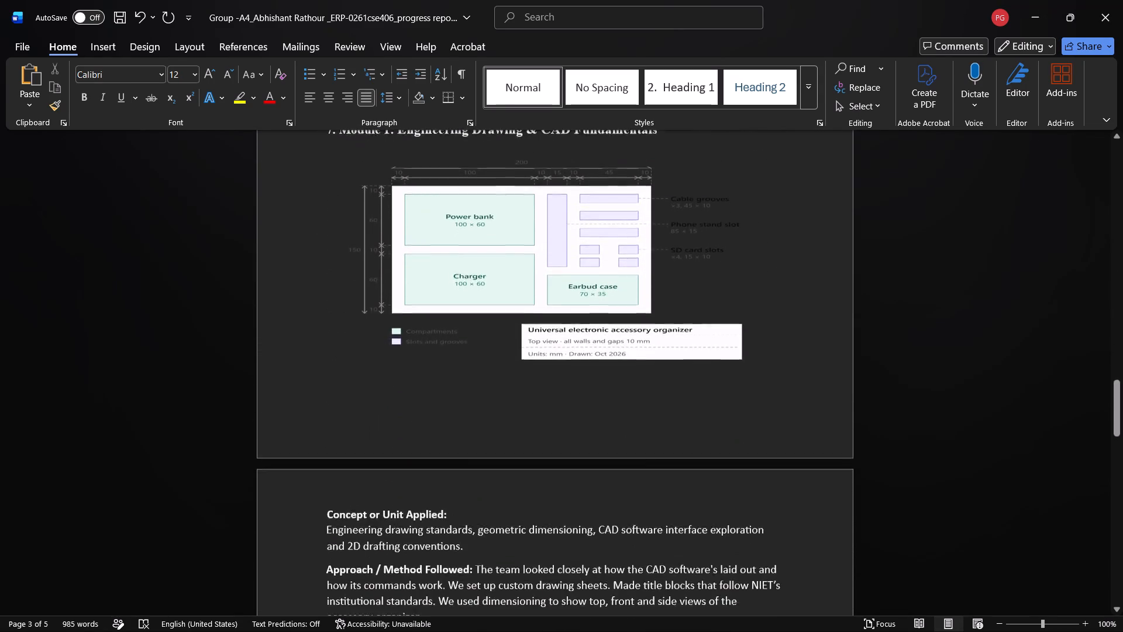
pyautogui.scroll(-1, 646, 226)
pyautogui.scroll(3, 646, 226)
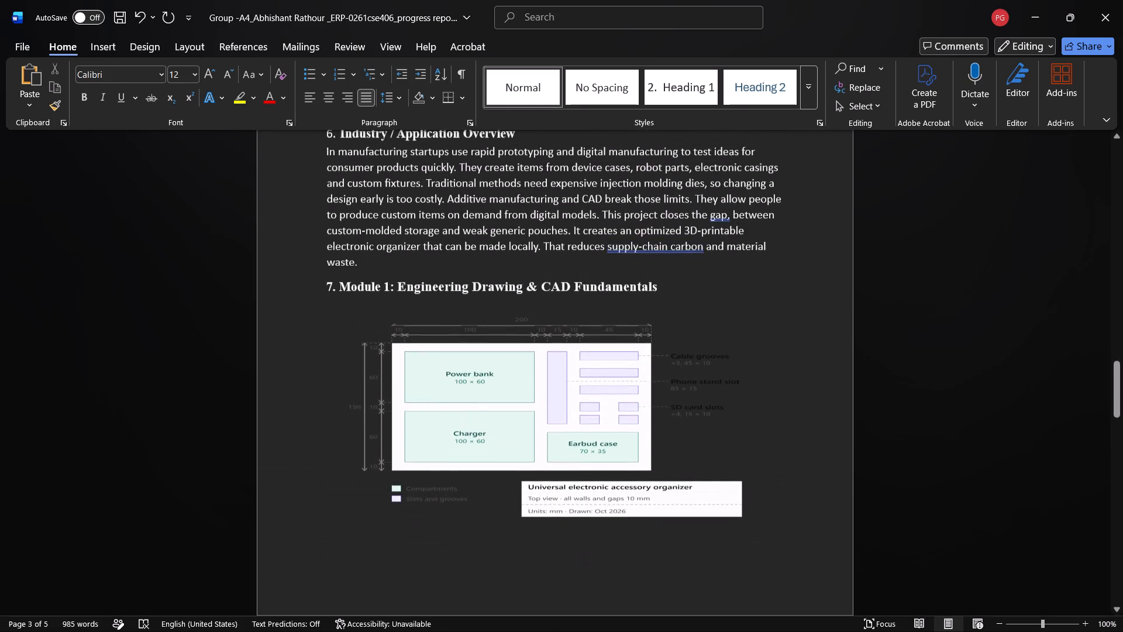
pyautogui.scroll(3, 646, 226)
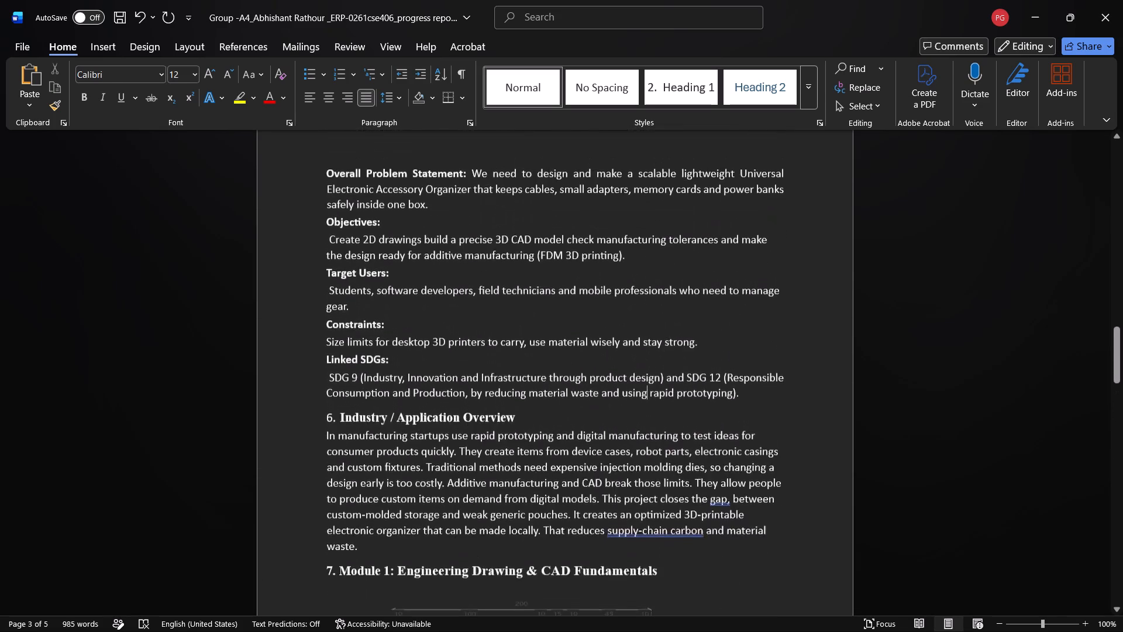
pyautogui.scroll(3, 646, 226)
pyautogui.scroll(-3, 646, 226)
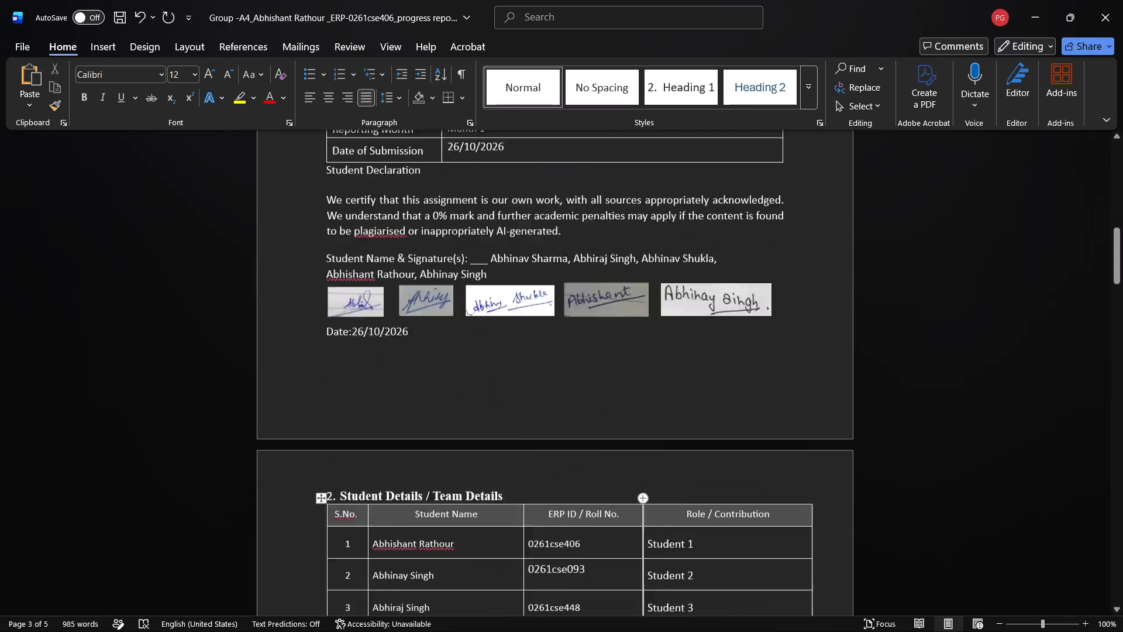
pyautogui.scroll(-8, 646, 226)
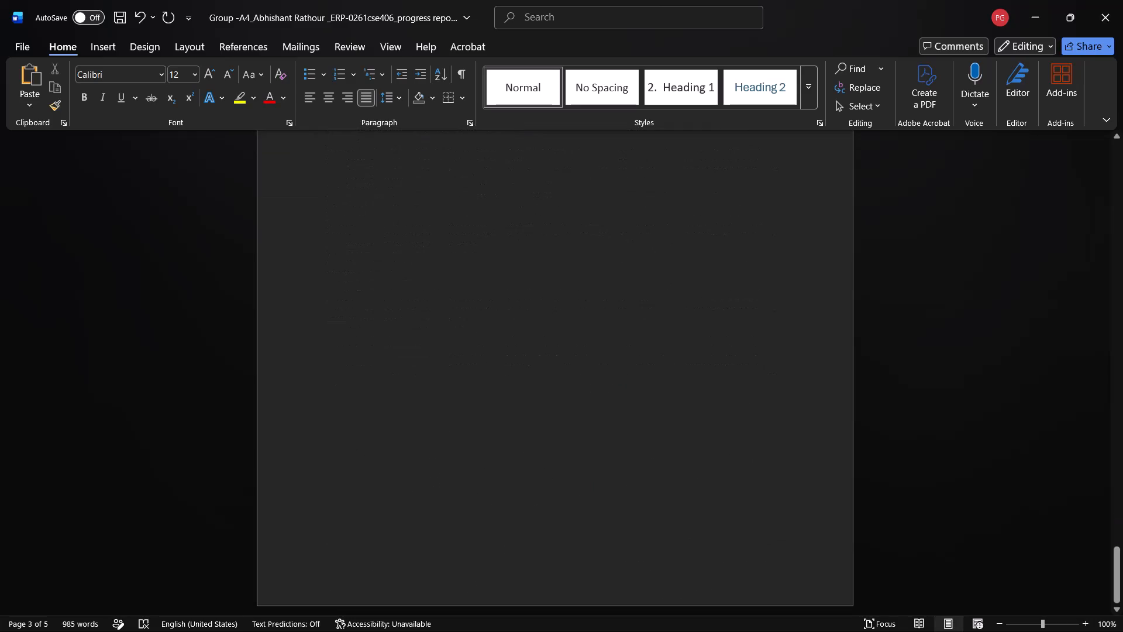
# Examine the overall layout of all report pages side by side, and return to the 100% view.
pyautogui.scroll(4, 646, 226)
pyautogui.keyDown('ctrl'); pyautogui.scroll(-5, 646, 226); pyautogui.keyUp('ctrl')
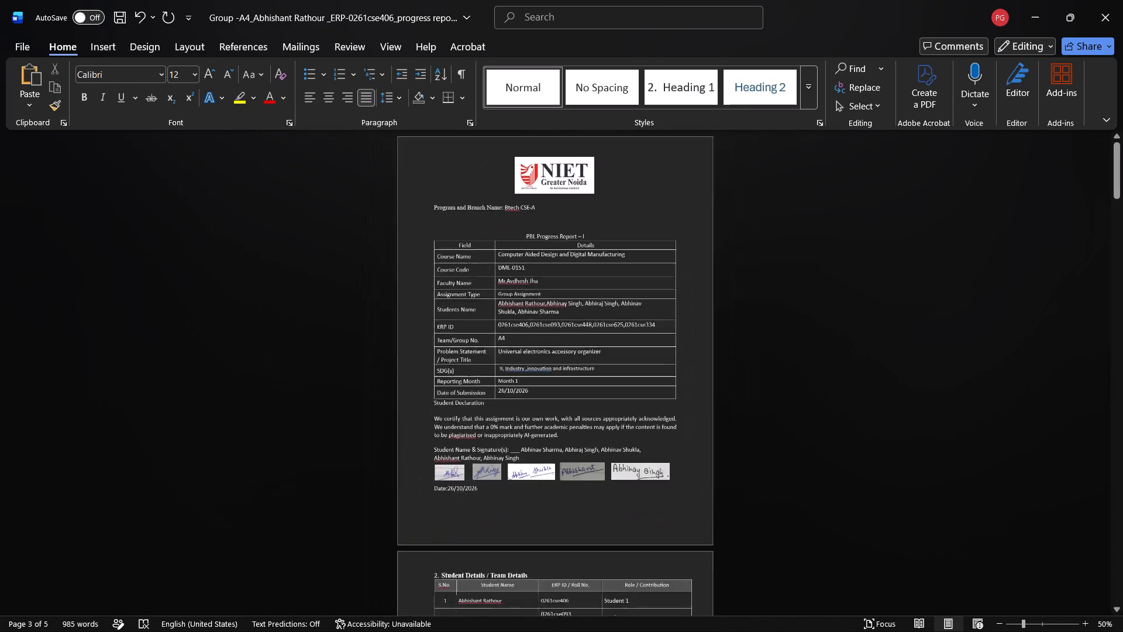
pyautogui.keyDown('ctrl'); pyautogui.scroll(-2, 646, 226); pyautogui.keyUp('ctrl')
pyautogui.scroll(-1, 646, 226)
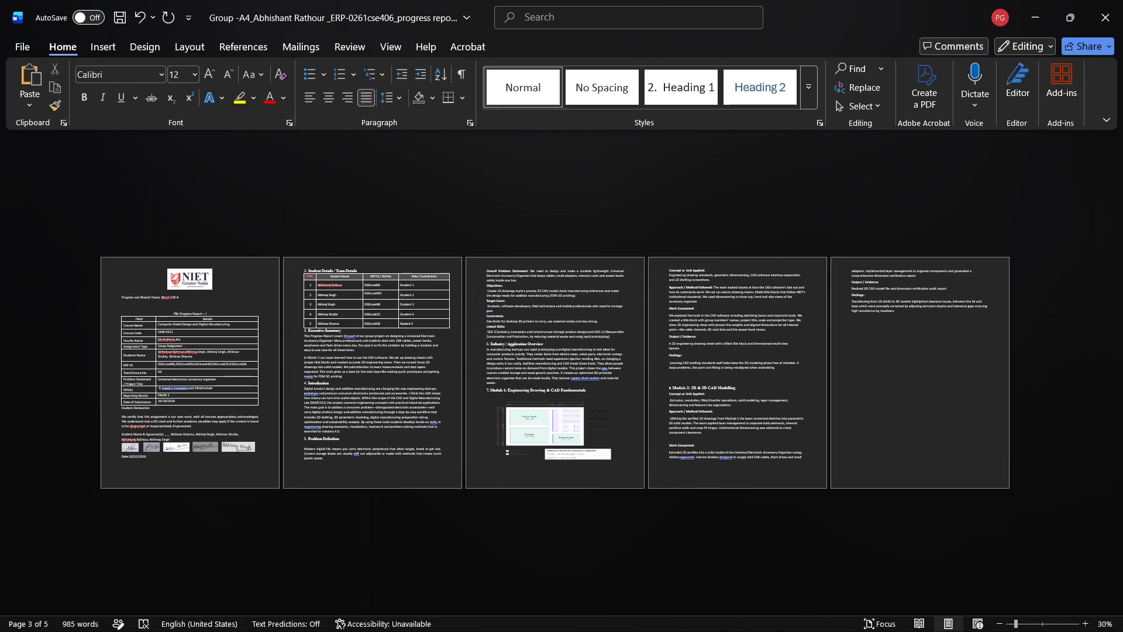
pyautogui.keyDown('ctrl'); pyautogui.scroll(6, 519, 368); pyautogui.keyUp('ctrl')
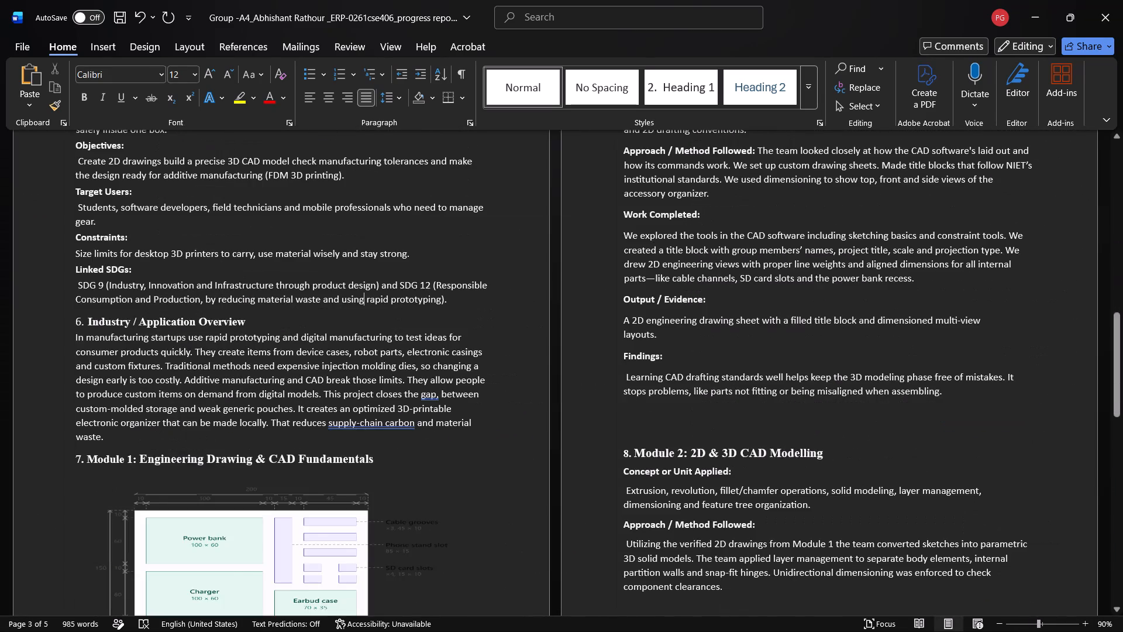
pyautogui.keyDown('ctrl'); pyautogui.scroll(1, 519, 368); pyautogui.keyUp('ctrl')
pyautogui.scroll(8, 519, 368)
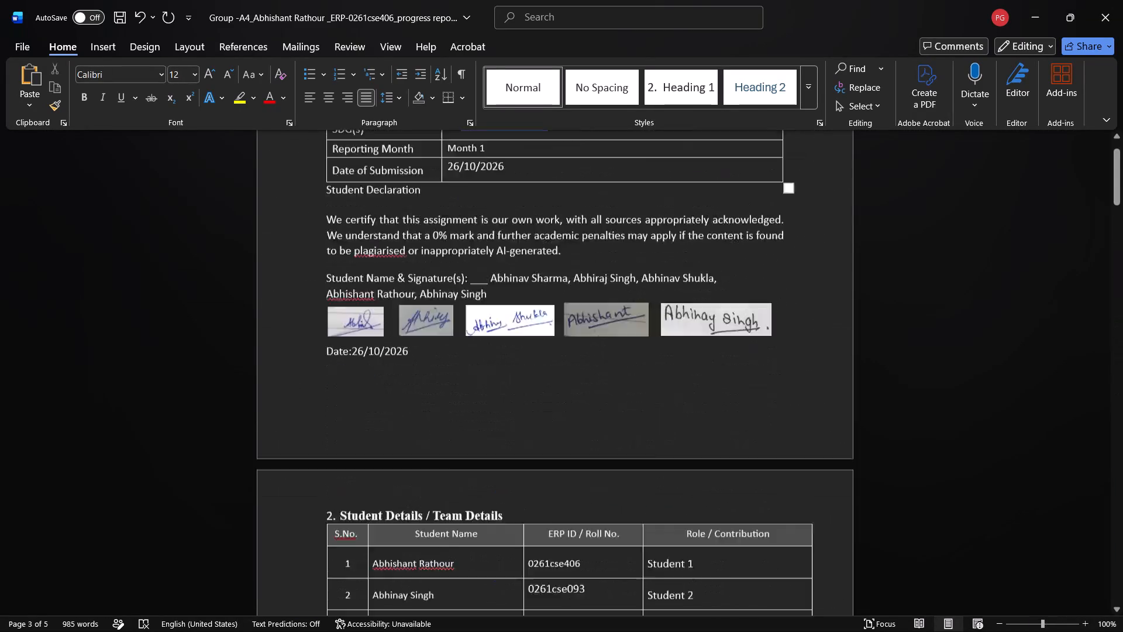
# Check the report once more from the cover table through the Module 1 drawing and its bold labels.
pyautogui.scroll(-3, 519, 368)
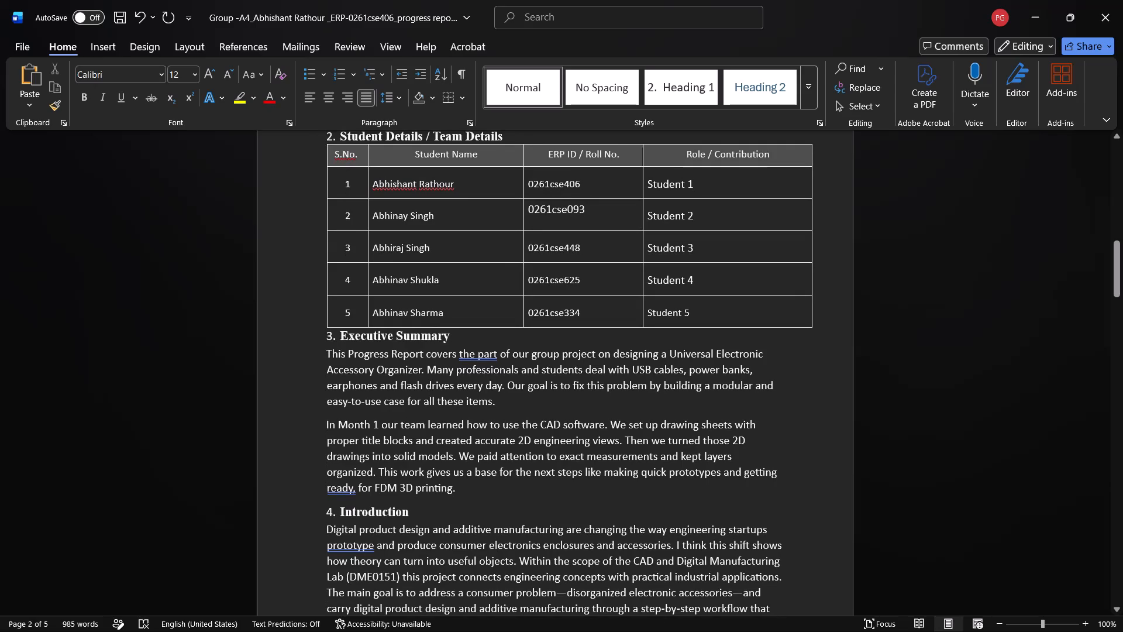
pyautogui.scroll(-4, 445, 374)
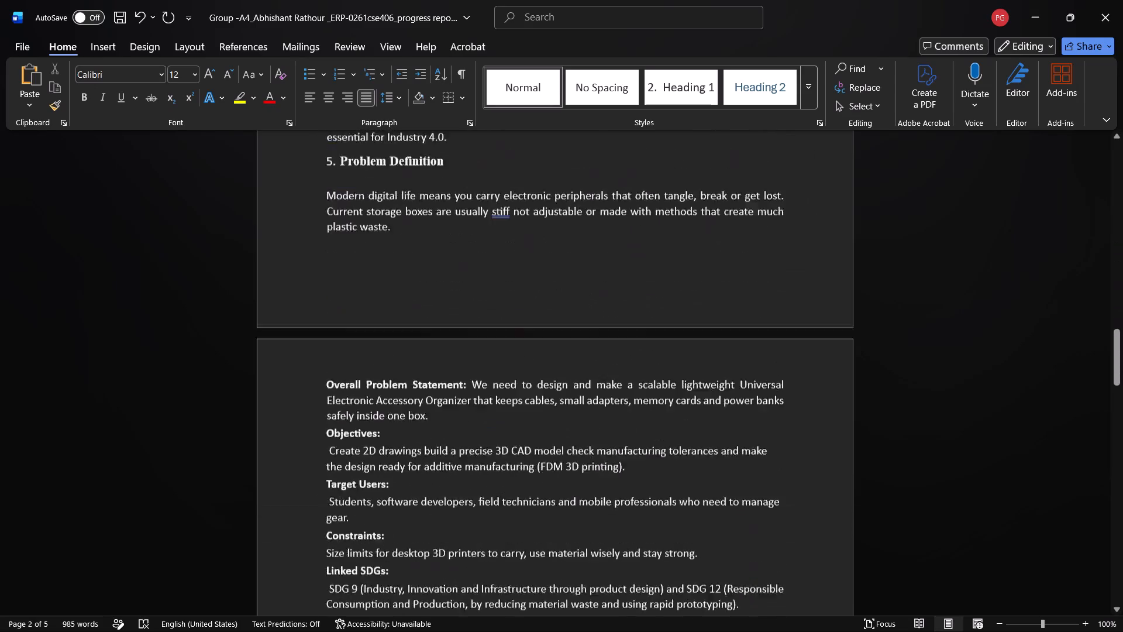
pyautogui.scroll(-9, 445, 374)
pyautogui.scroll(1, 445, 374)
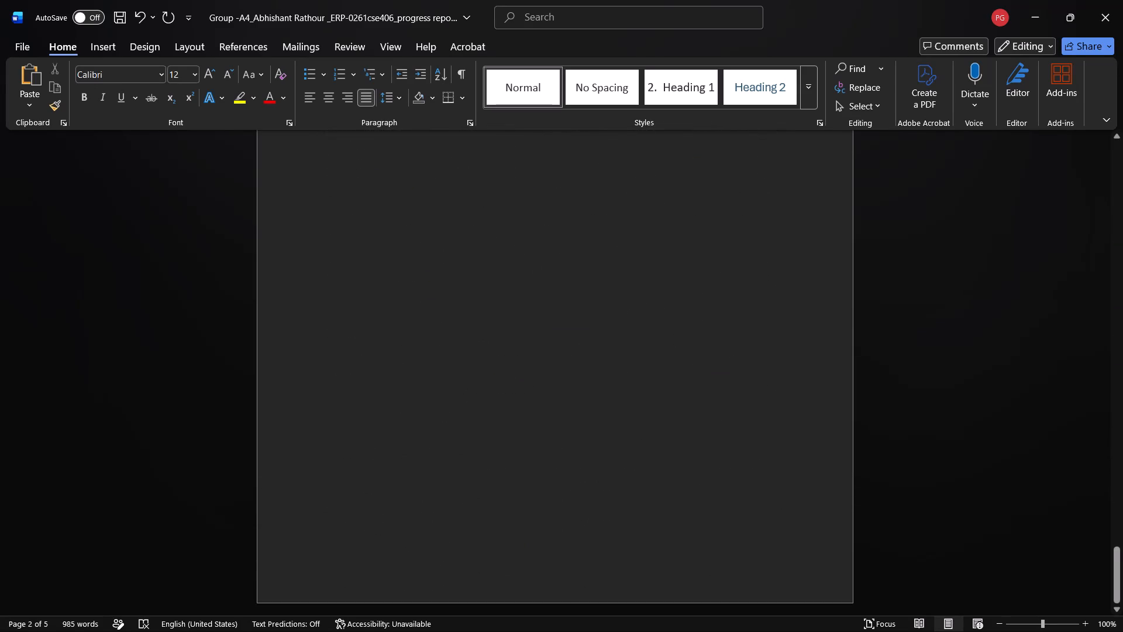
pyautogui.scroll(6, 445, 374)
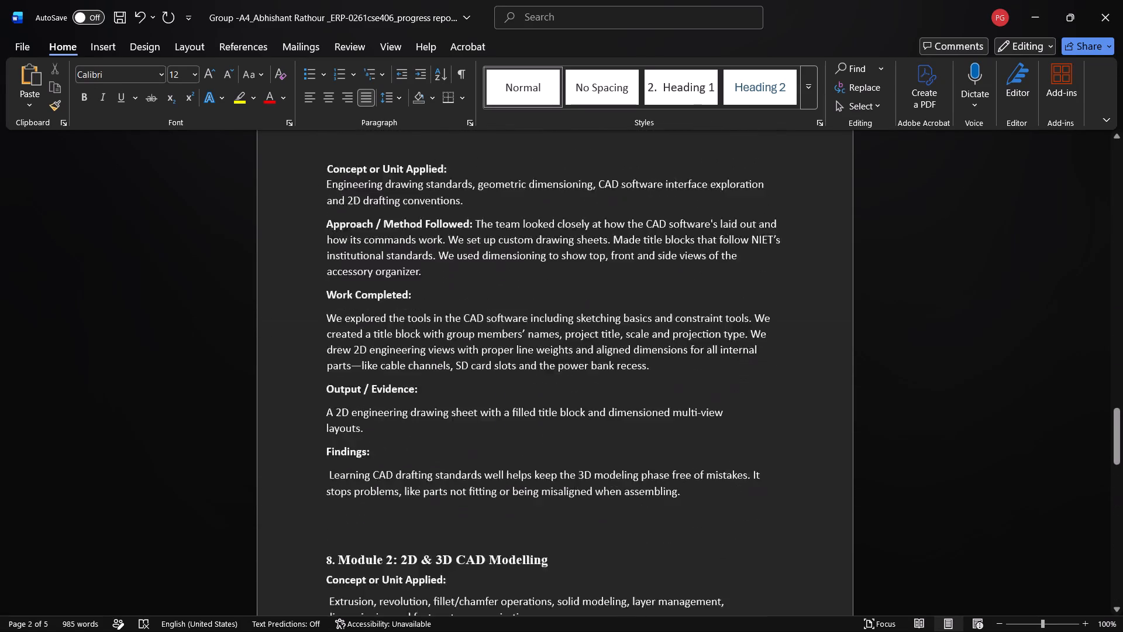
pyautogui.scroll(9, 445, 374)
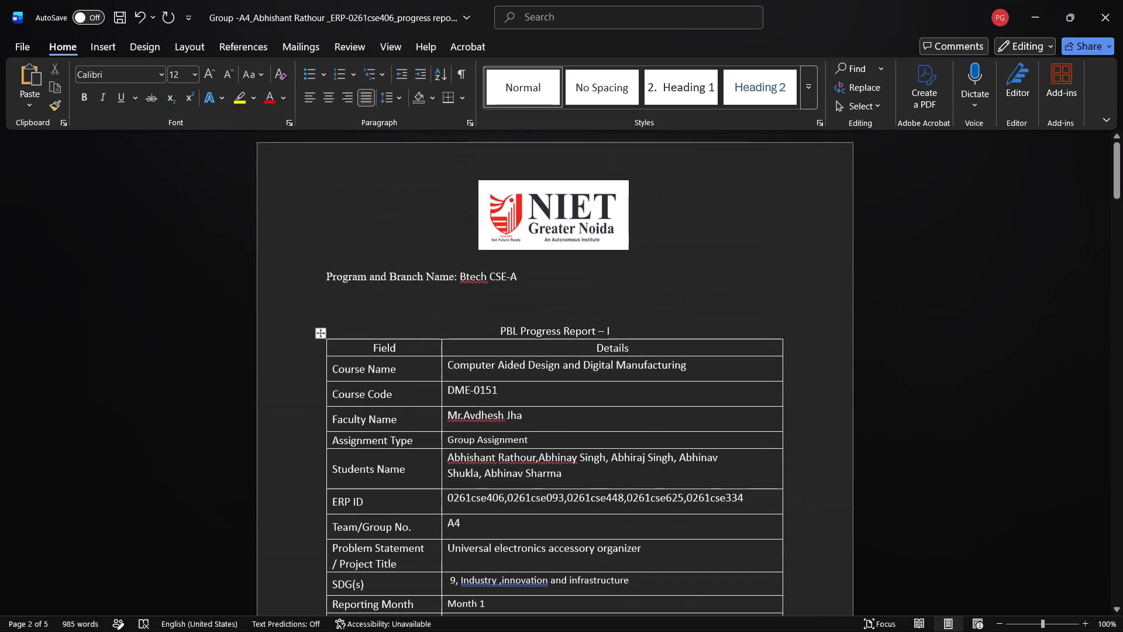
pyautogui.scroll(1, 445, 374)
pyautogui.scroll(-3, 445, 374)
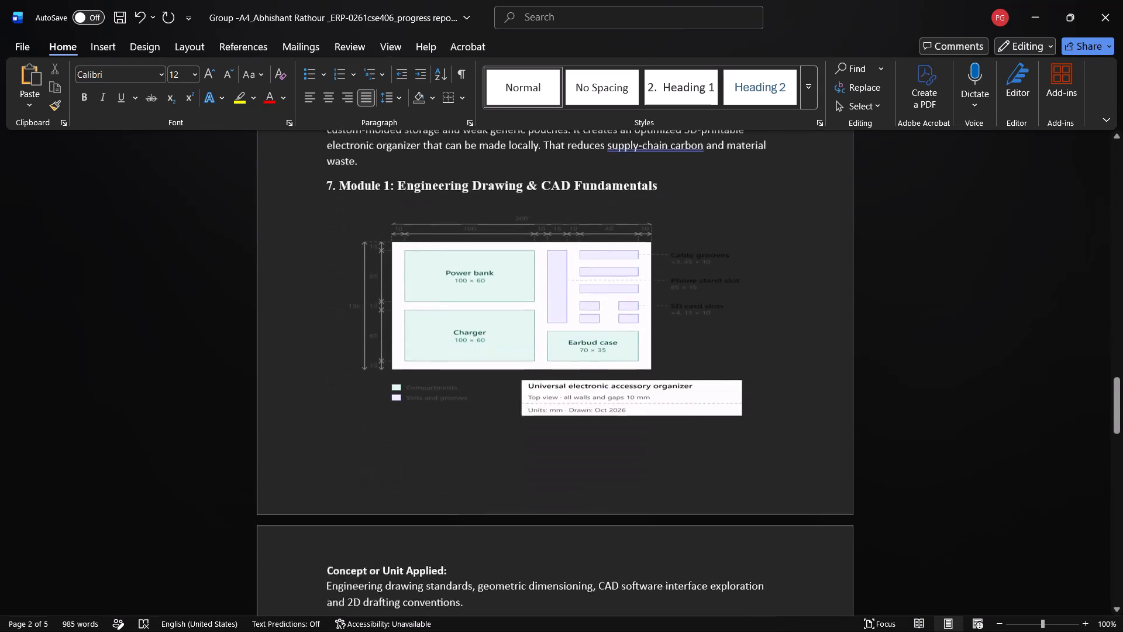
pyautogui.scroll(-4, 445, 374)
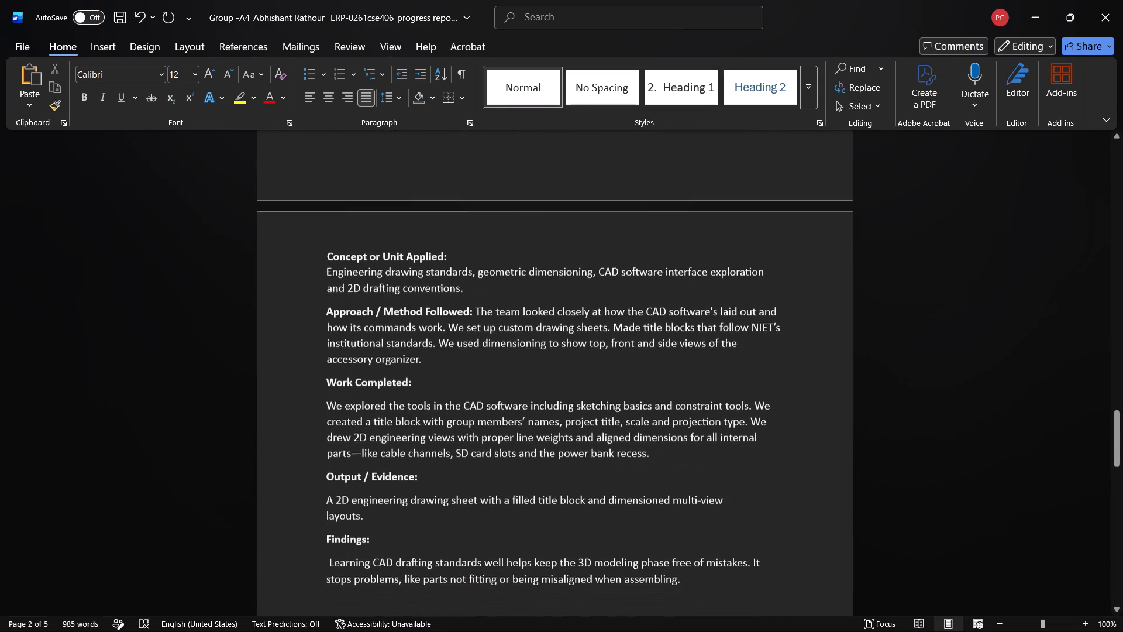
# Review the report again from the cover table through the Module 2 section, checking headings, bold labels and page breaks.
pyautogui.scroll(-2, 445, 374)
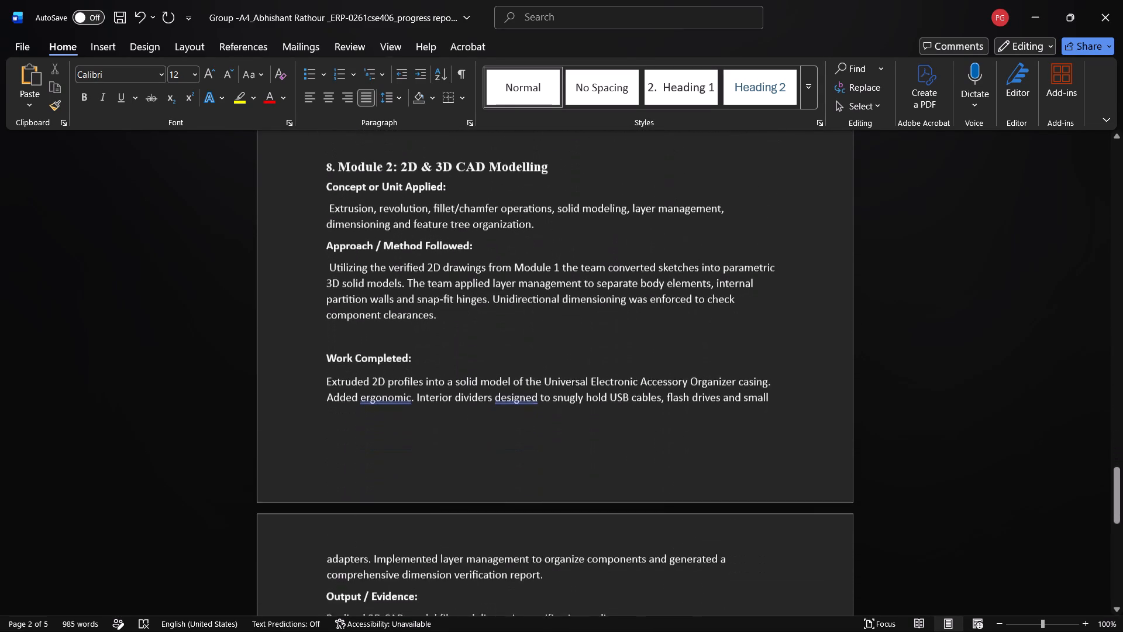
pyautogui.scroll(2, 445, 374)
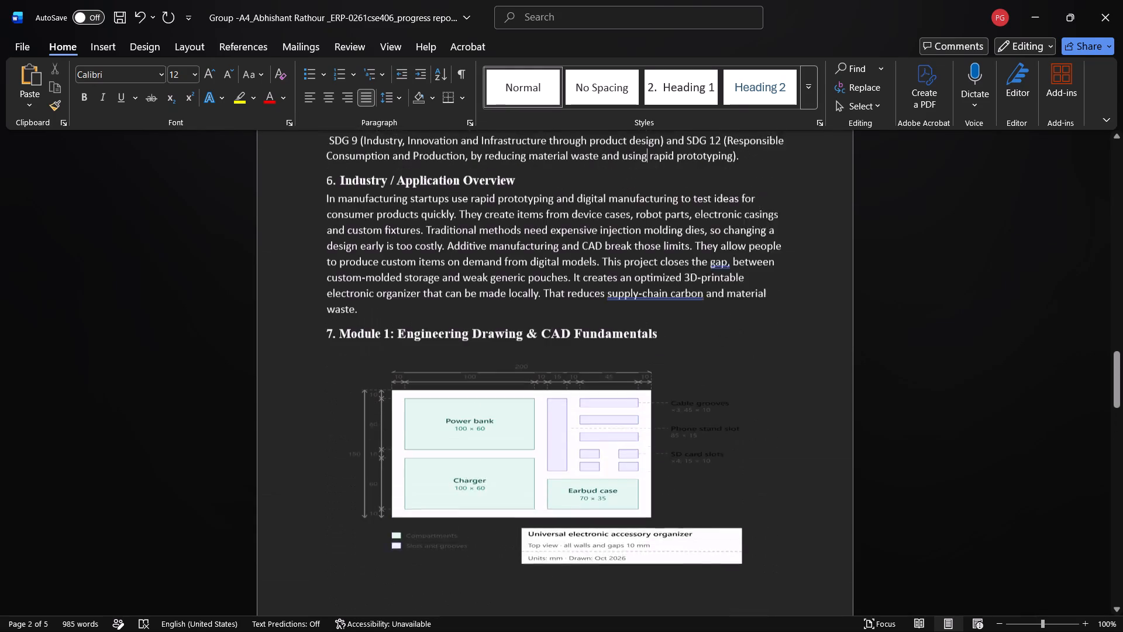
pyautogui.scroll(2, 445, 374)
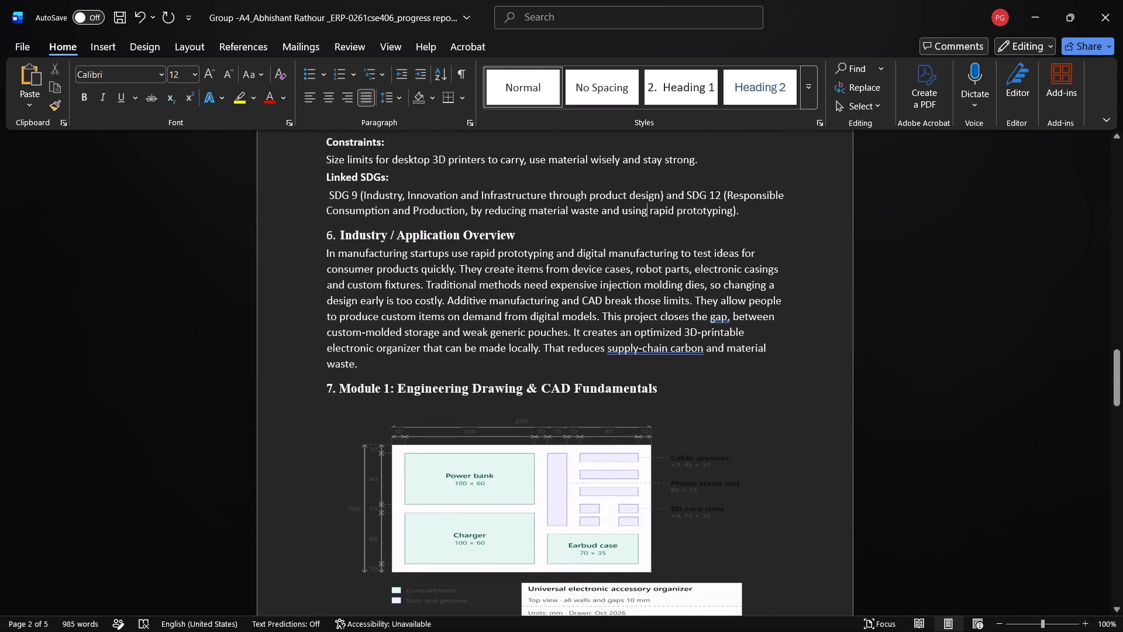
pyautogui.scroll(1, 445, 374)
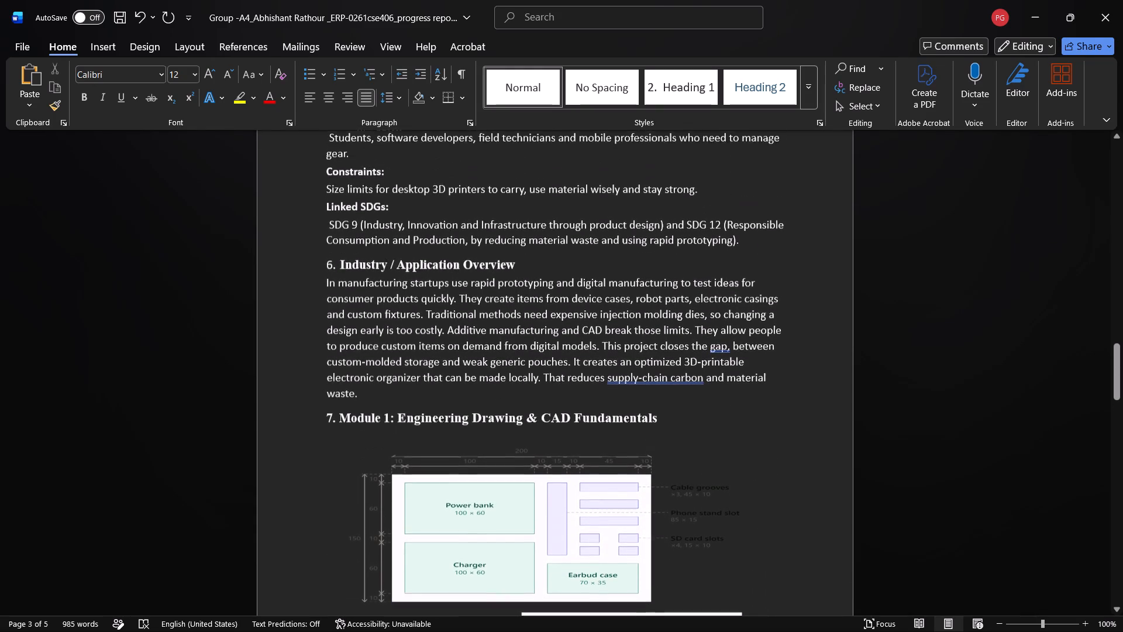
pyautogui.scroll(7, 445, 374)
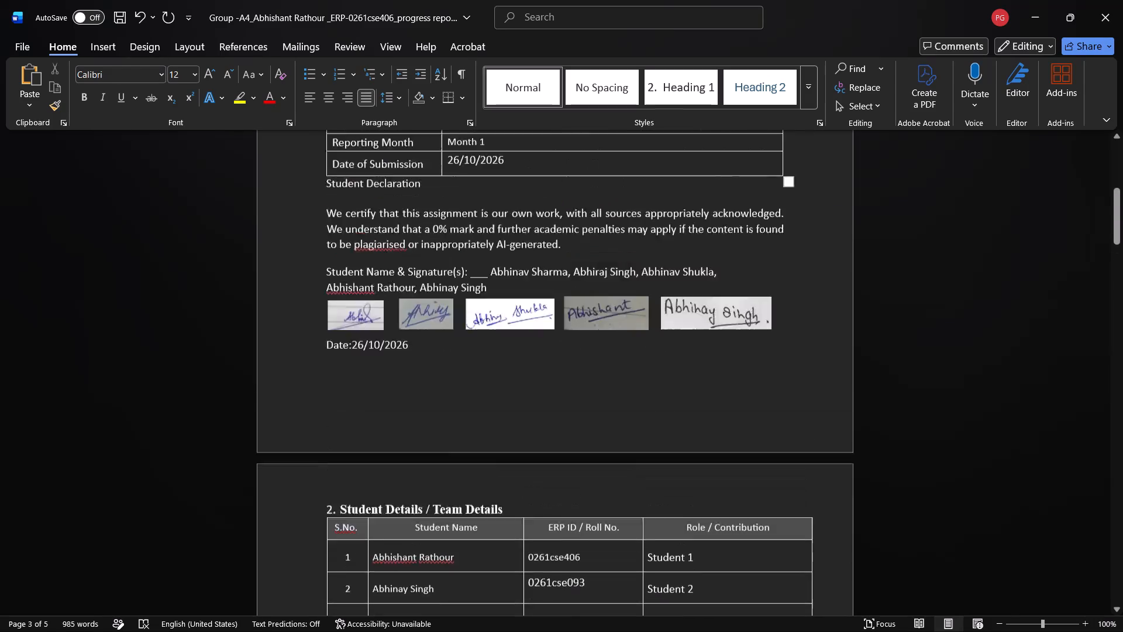
pyautogui.scroll(5, 445, 374)
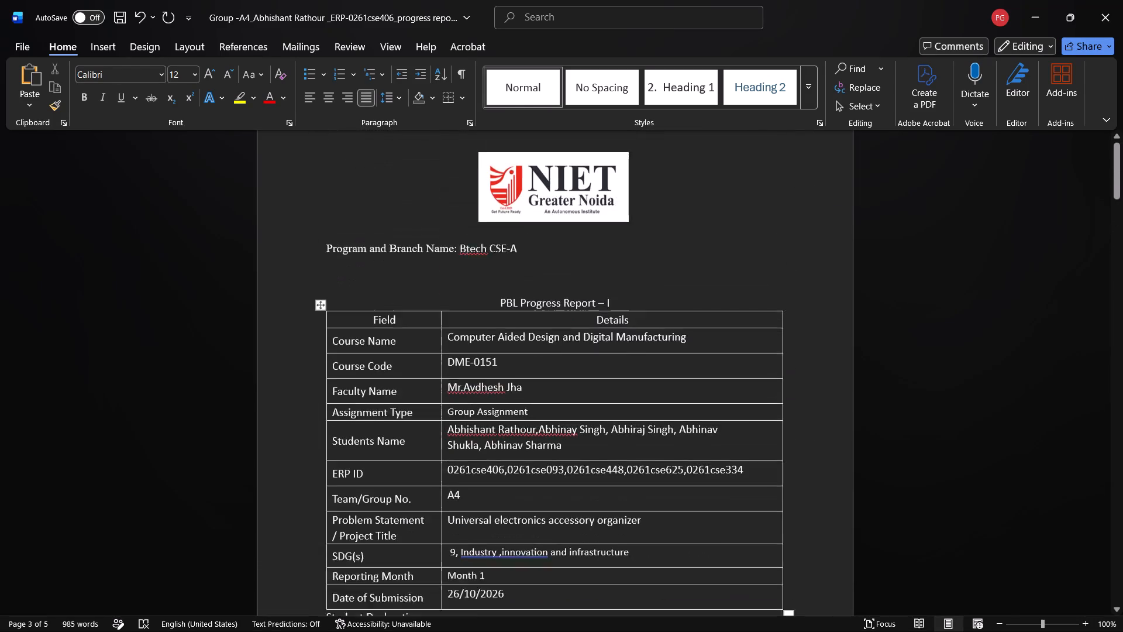
pyautogui.scroll(1, 445, 374)
pyautogui.scroll(-18, 445, 374)
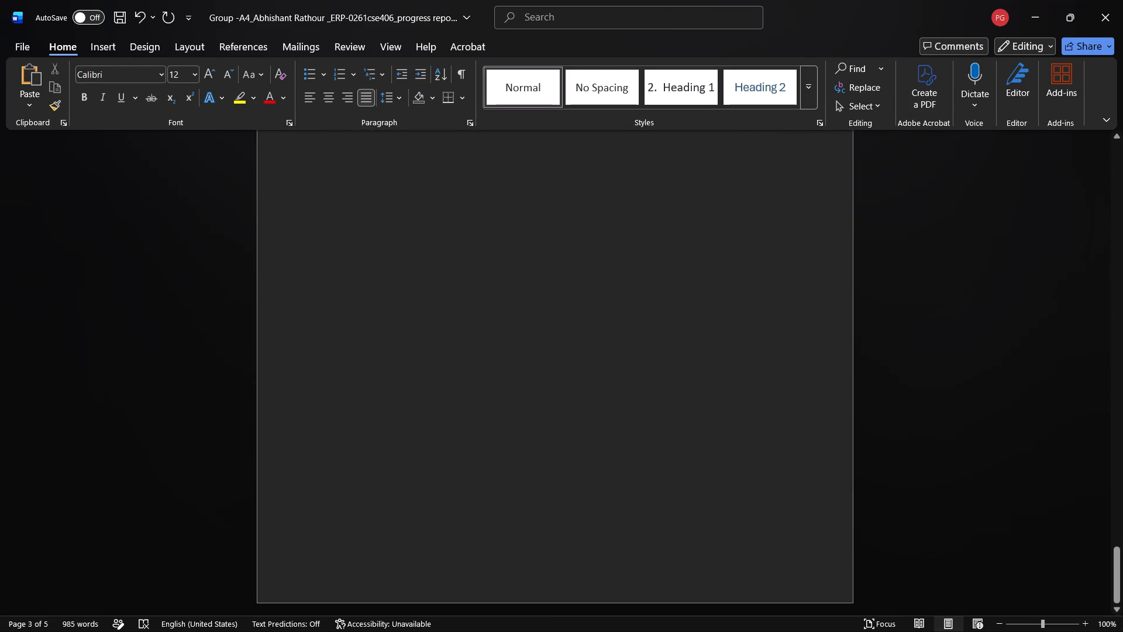
pyautogui.scroll(5, 445, 374)
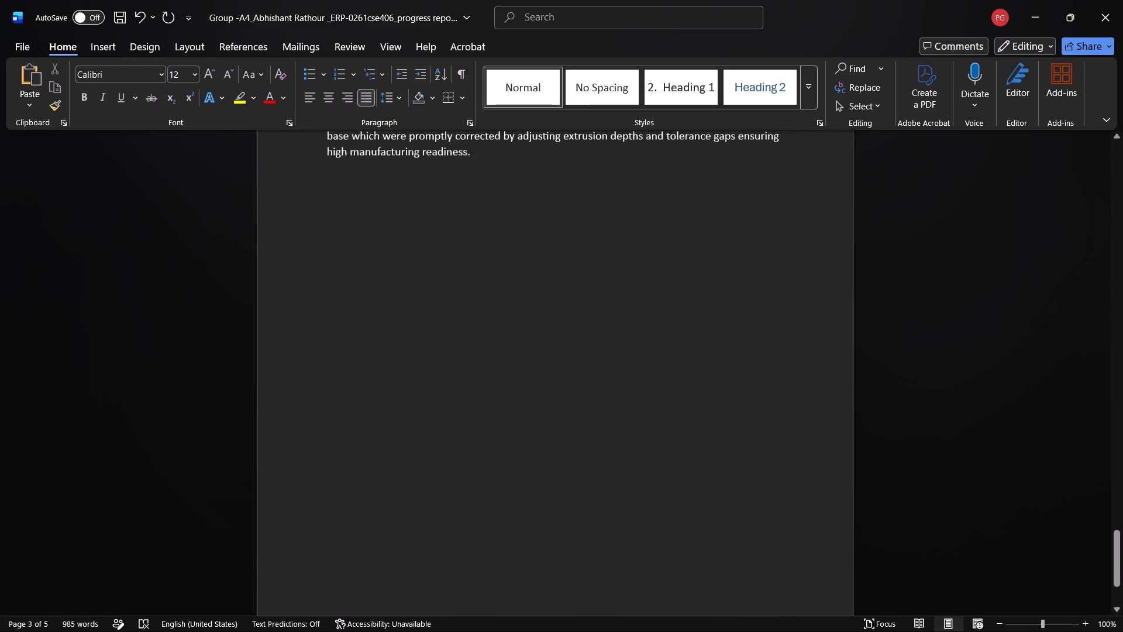
pyautogui.scroll(4, 445, 374)
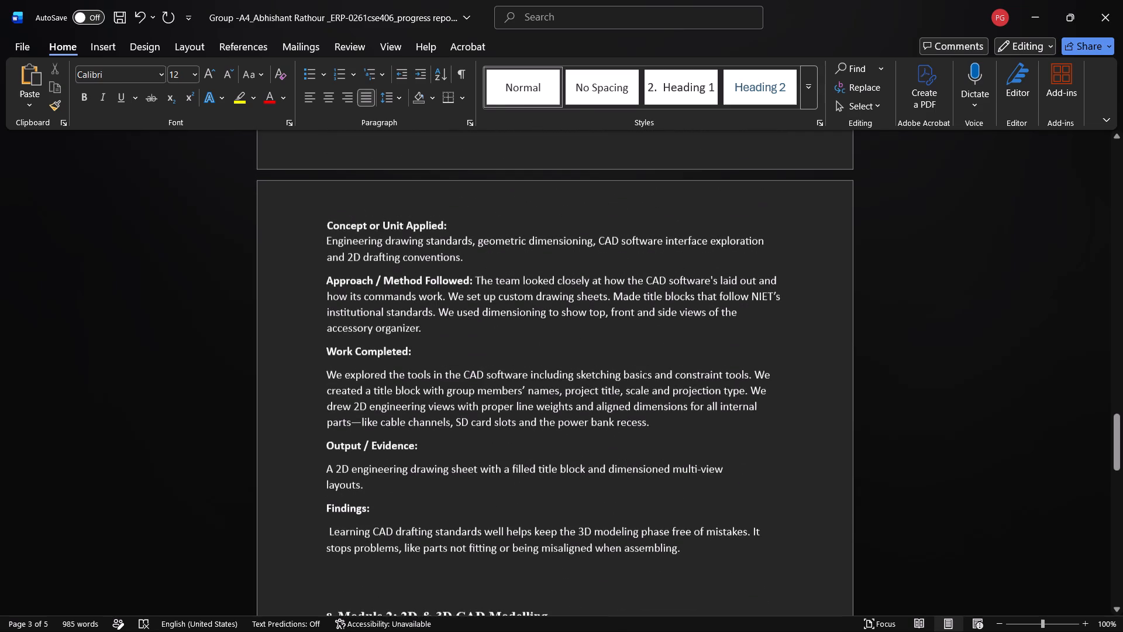
pyautogui.scroll(1, 445, 374)
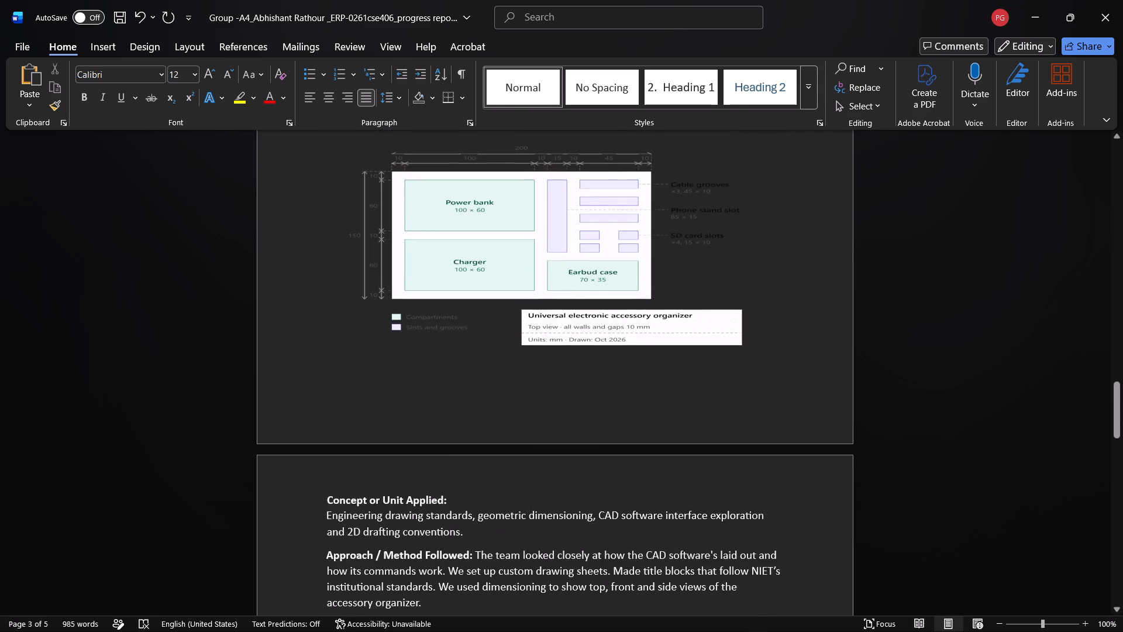
# Check the Module 1 labels around "Work Completed:" and the Problem Definition, Industry Overview and Module 2 sections for consistent formatting.
pyautogui.click(413, 383)
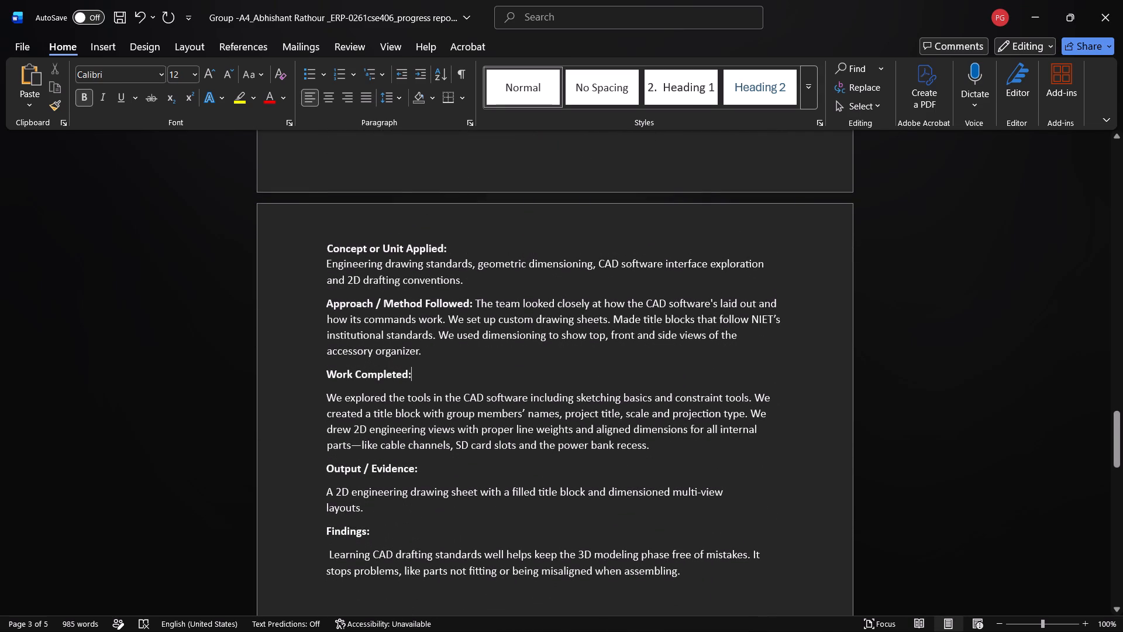
pyautogui.click(382, 390)
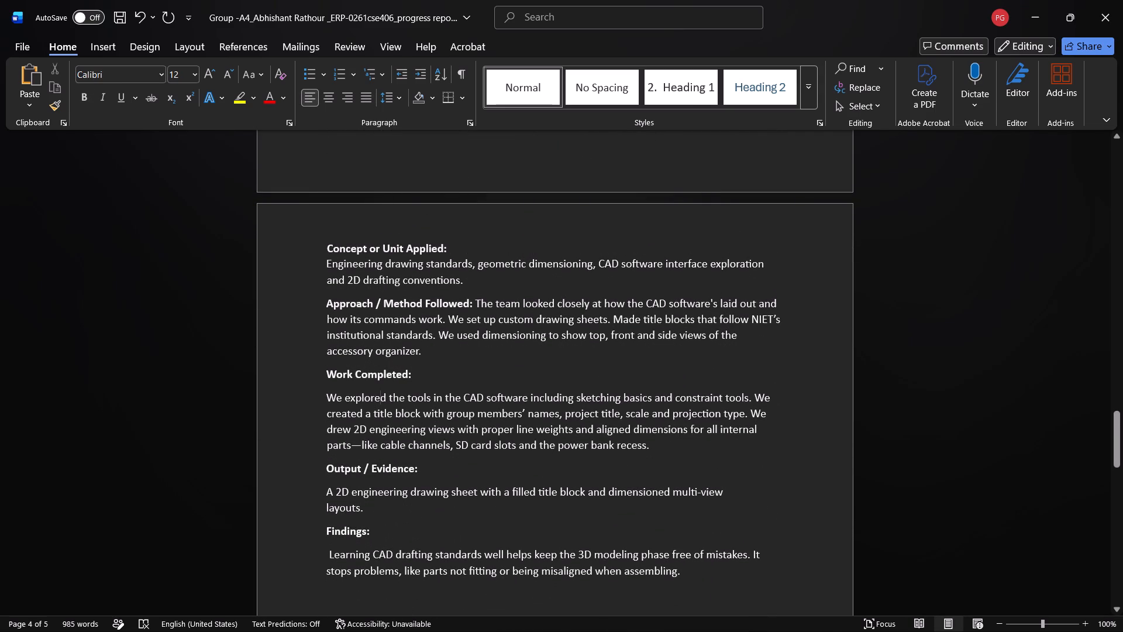
pyautogui.click(323, 387)
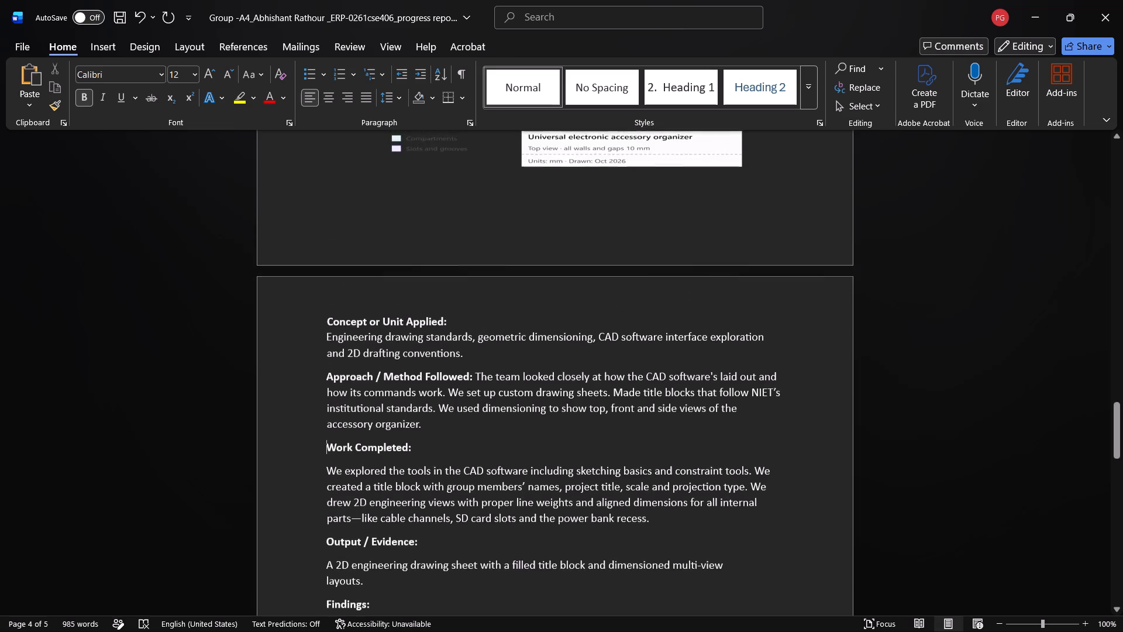
pyautogui.scroll(-5, 401, 327)
pyautogui.scroll(1, 401, 327)
pyautogui.scroll(-1, 401, 327)
pyautogui.scroll(5, 401, 327)
pyautogui.scroll(-6, 401, 327)
pyautogui.scroll(1, 401, 327)
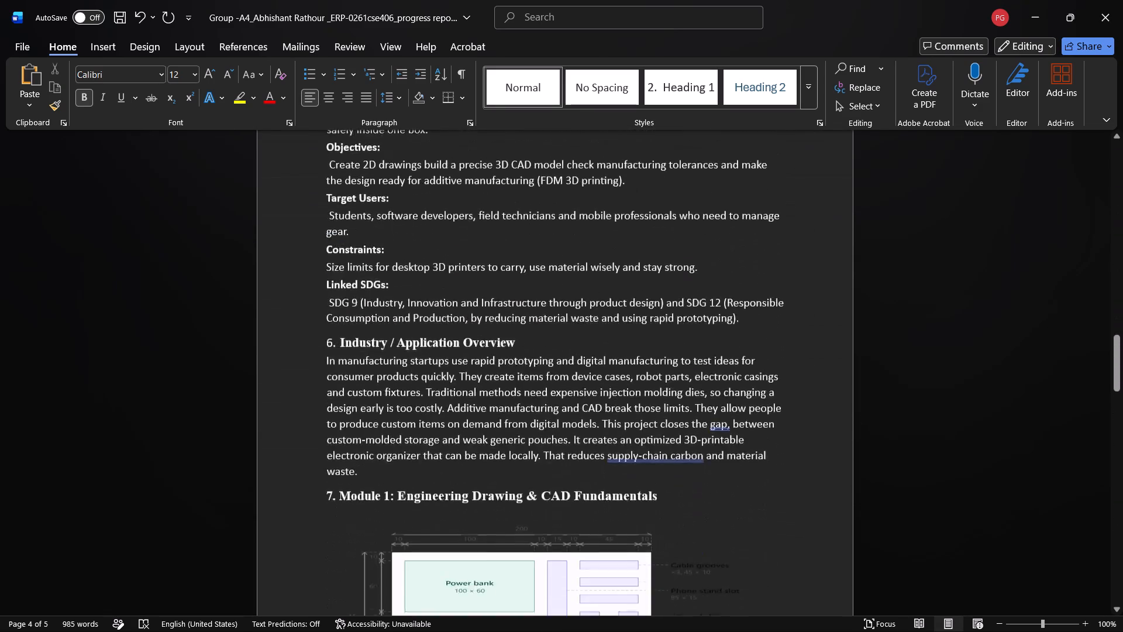
pyautogui.scroll(1, 401, 327)
pyautogui.scroll(-11, 401, 327)
pyautogui.scroll(1, 401, 327)
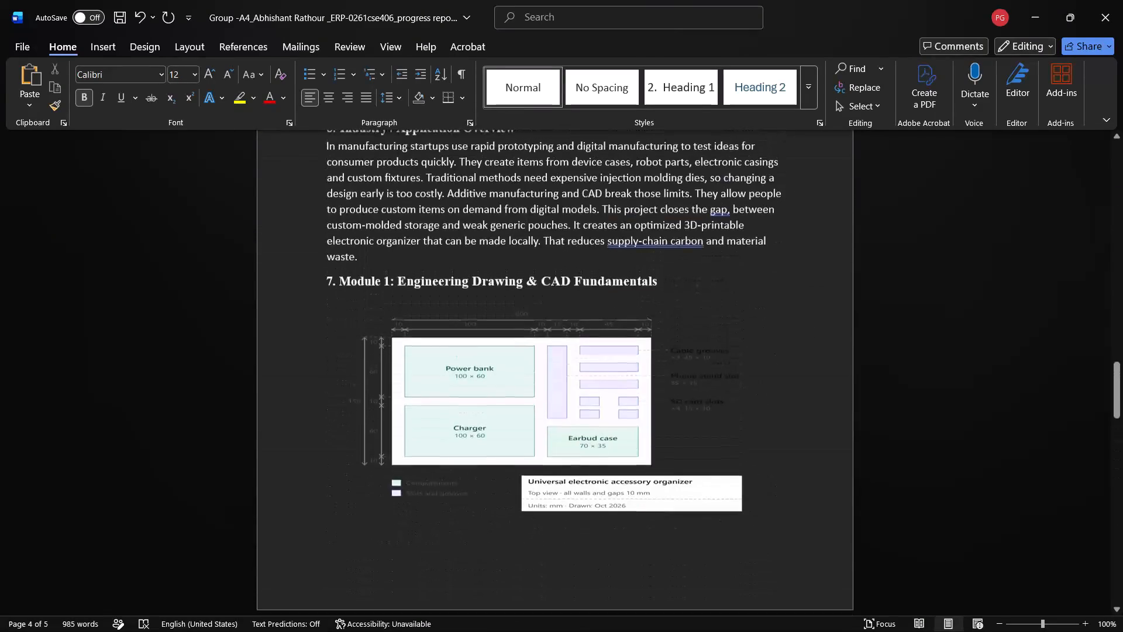
pyautogui.scroll(5, 401, 327)
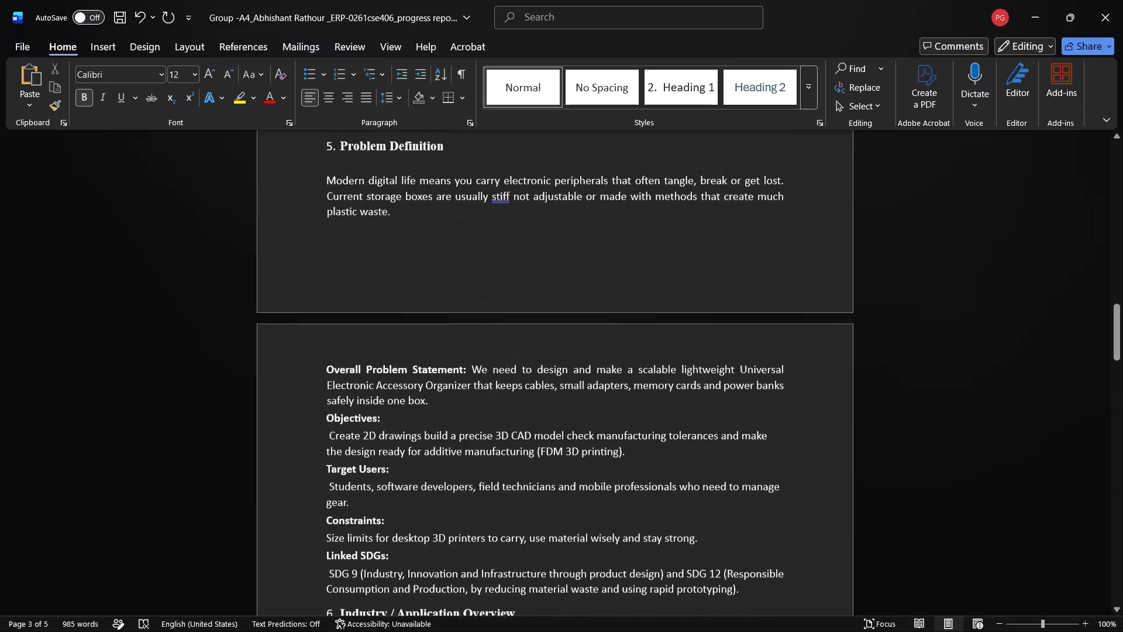
pyautogui.scroll(3, 401, 327)
pyautogui.scroll(-3, 401, 327)
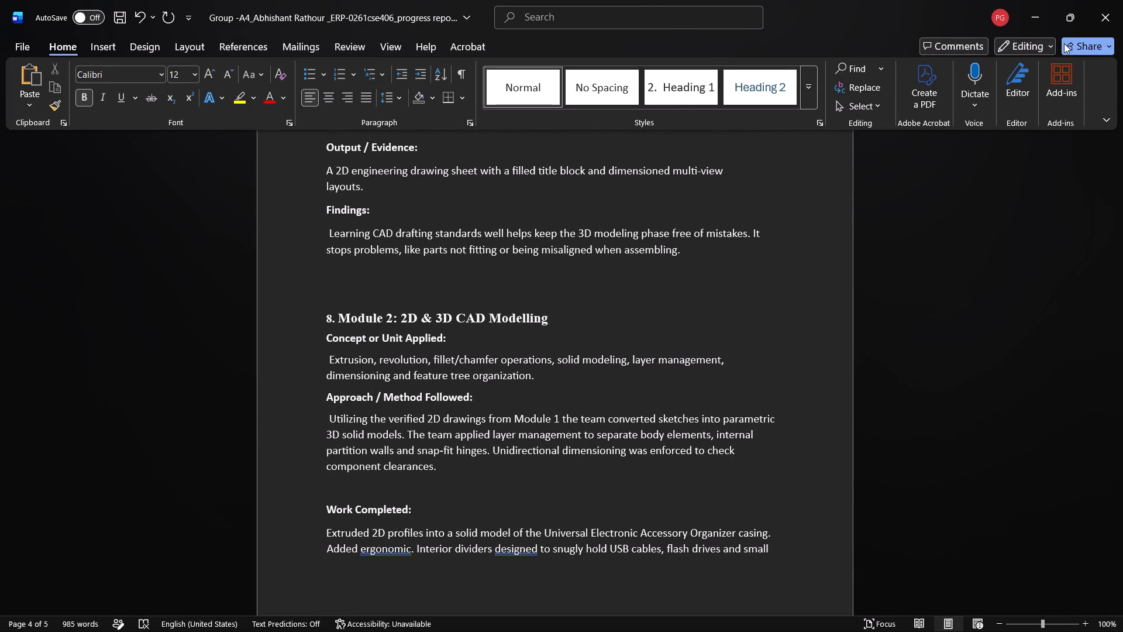
# Save the report as a PDF in the "c tutorial" folder under its existing file name.
pyautogui.click(113, 22)
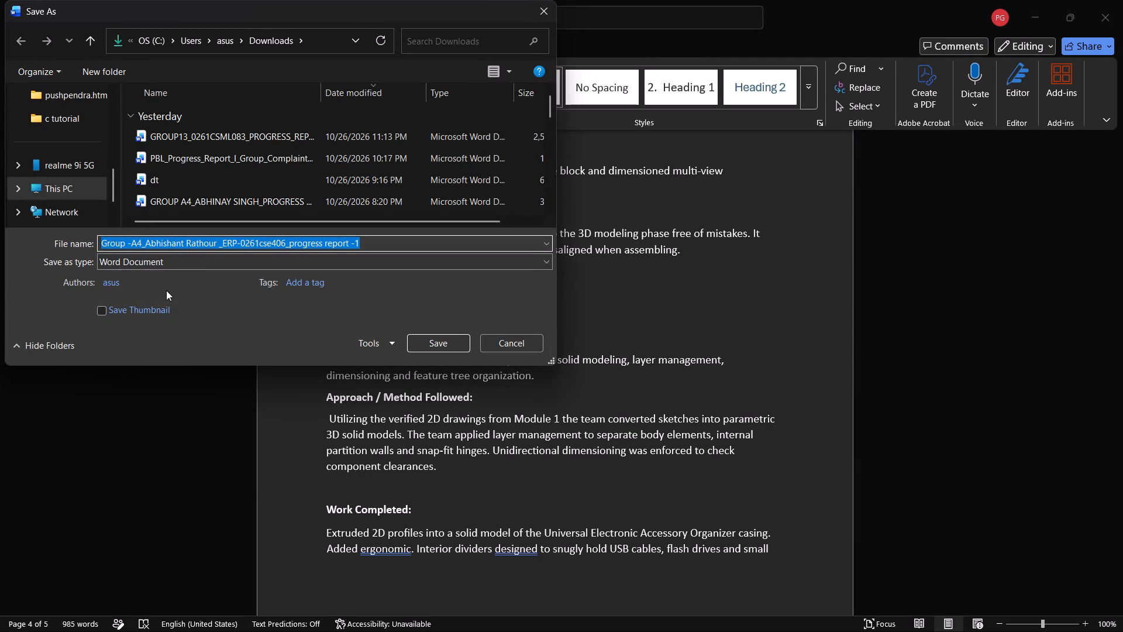
pyautogui.click(168, 260)
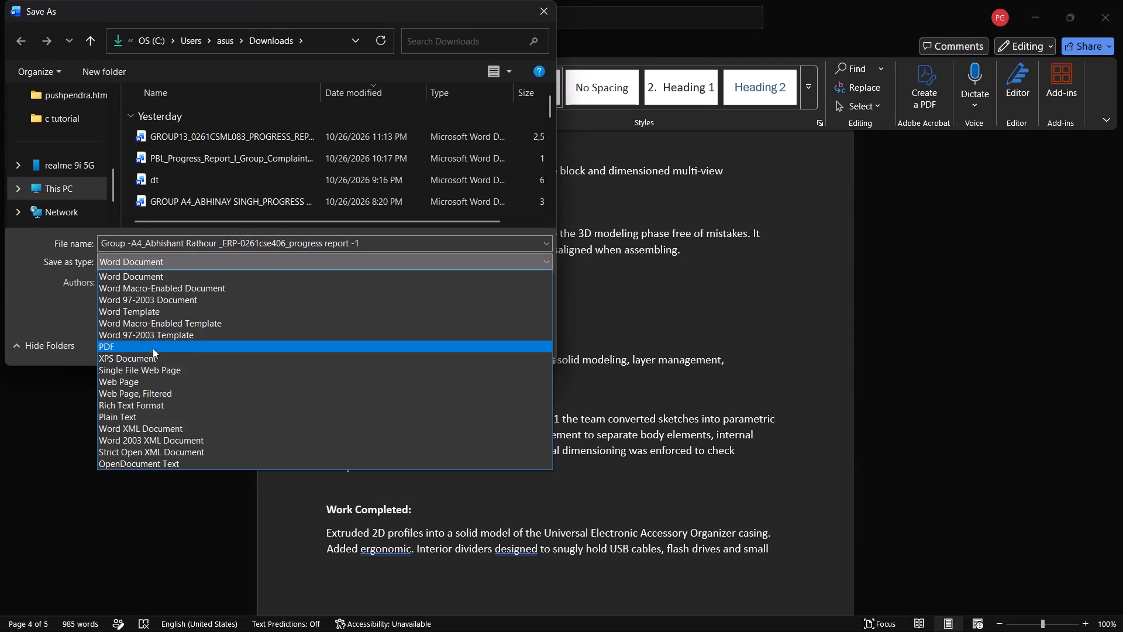
pyautogui.click(151, 341)
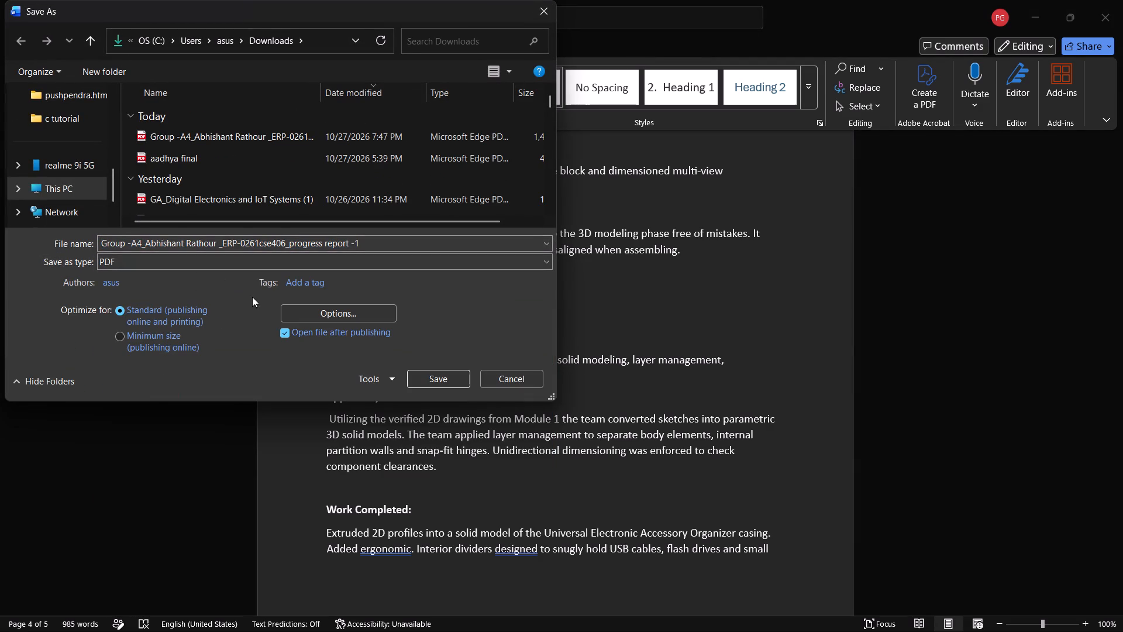
pyautogui.click(75, 122)
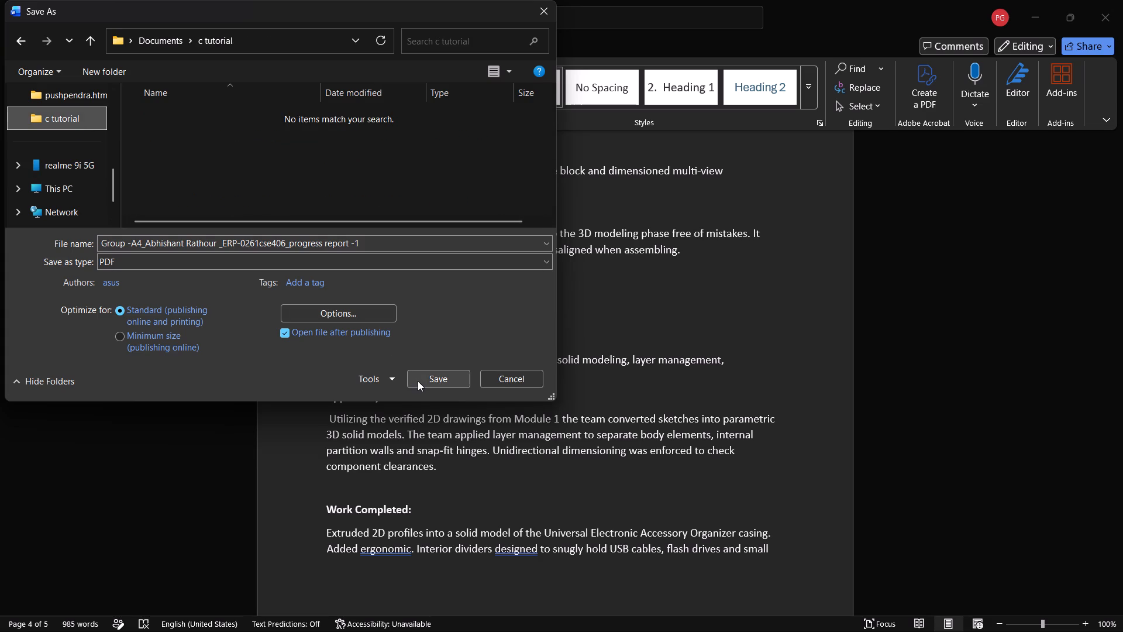
pyautogui.click(418, 381)
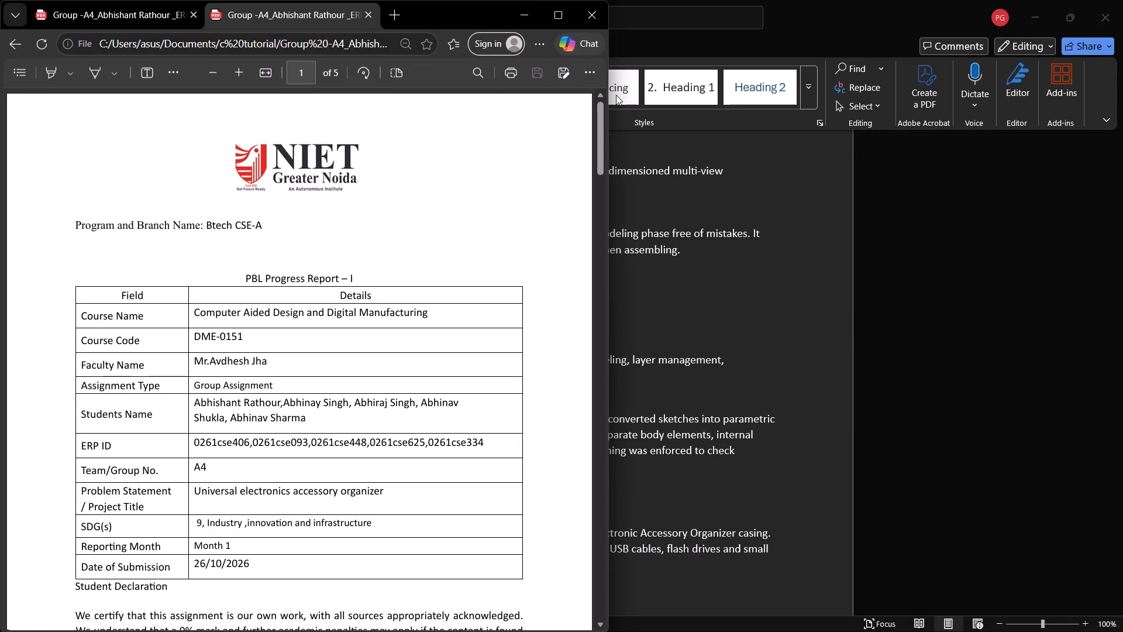
# Examine the exported PDF from the cover page through the final Module 2 Findings for correct headings, labels and layout.
pyautogui.scroll(-3, 451, 129)
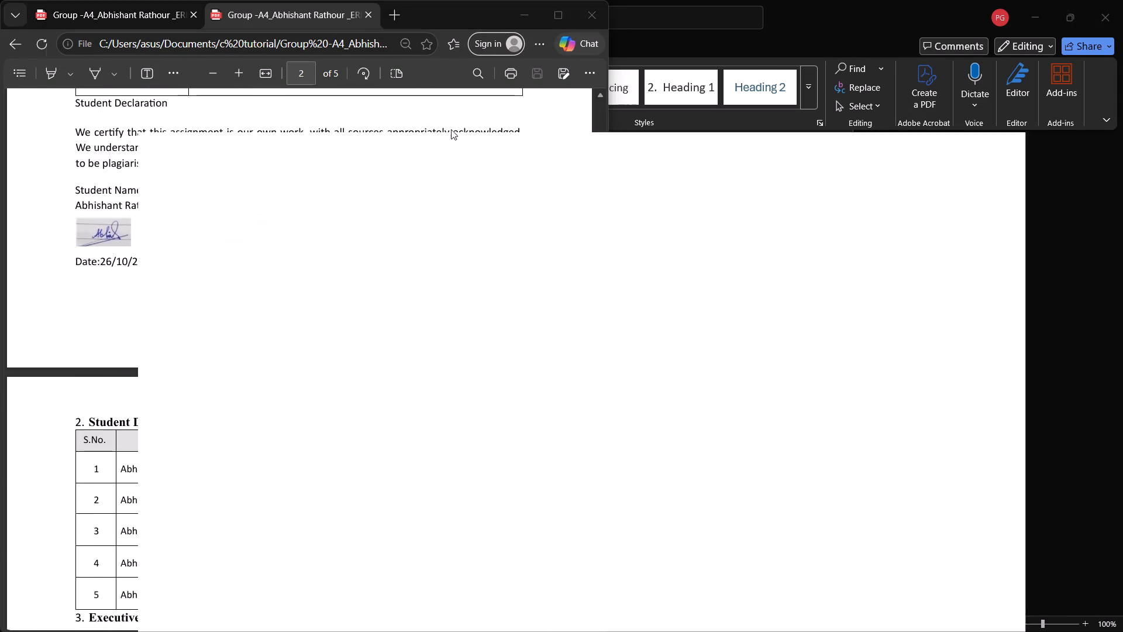
pyautogui.scroll(-4, 451, 129)
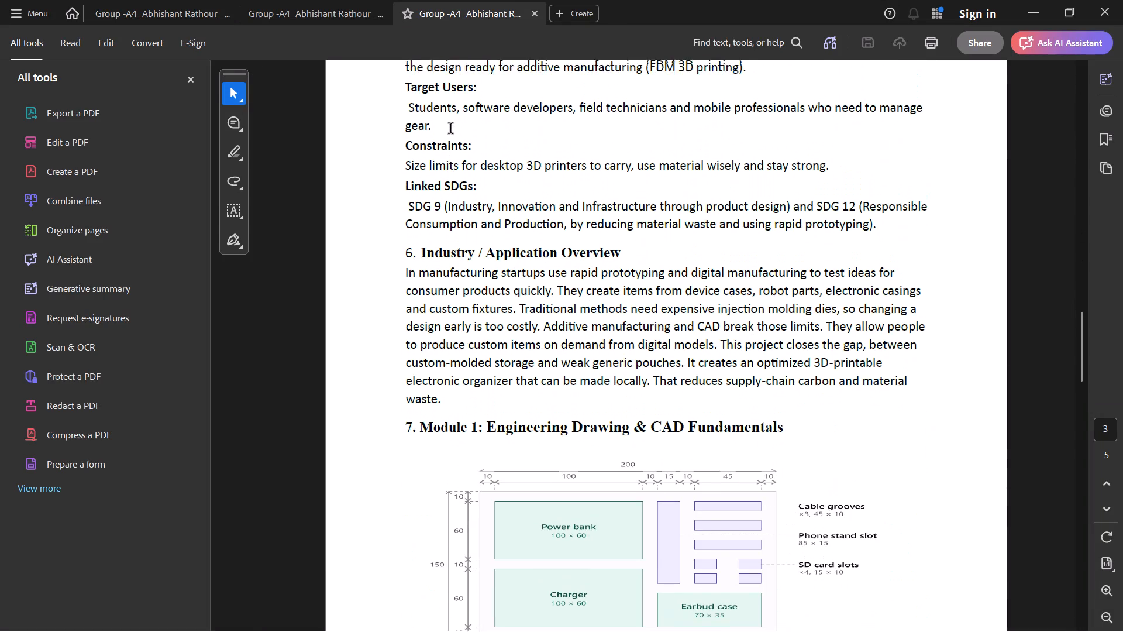
pyautogui.scroll(-3, 451, 129)
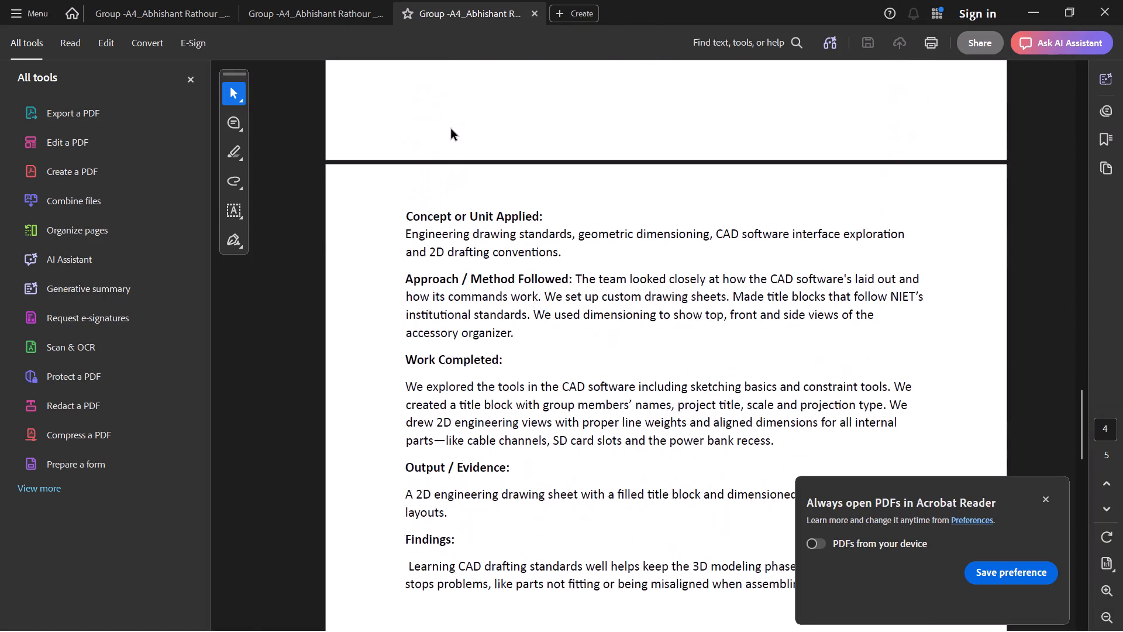
pyautogui.scroll(-2, 451, 129)
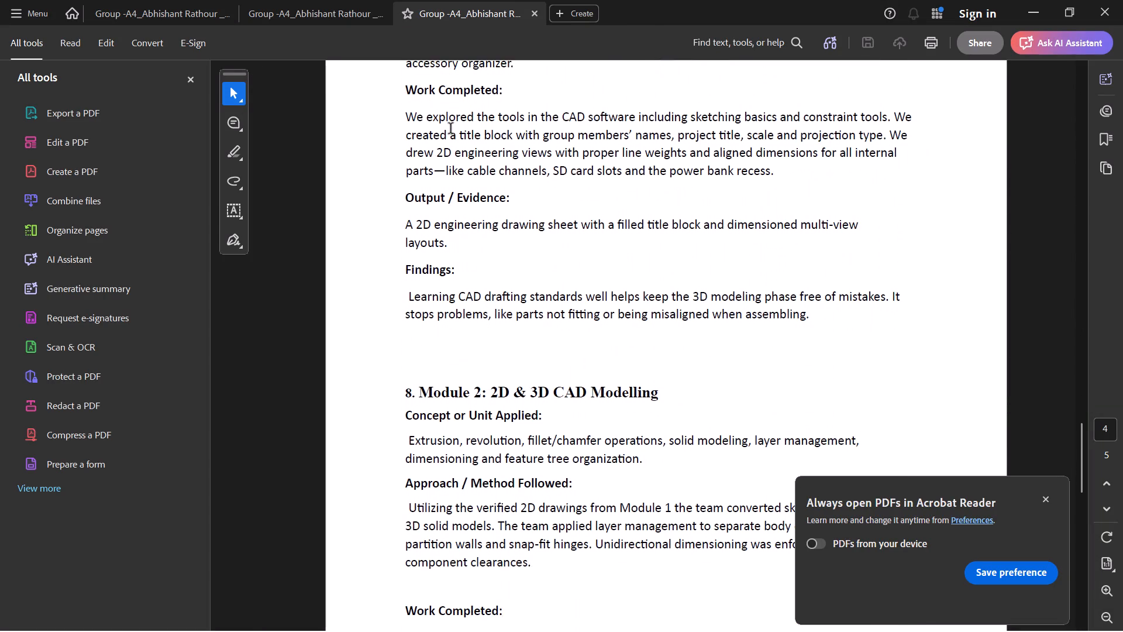
pyautogui.scroll(-1, 451, 129)
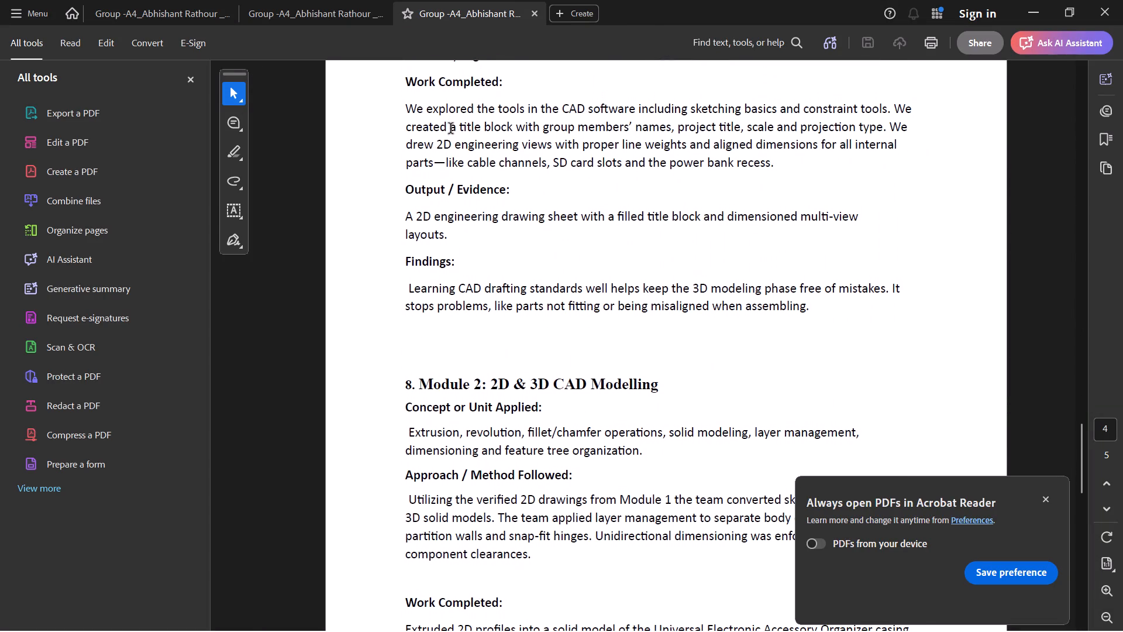
pyautogui.scroll(-1, 451, 129)
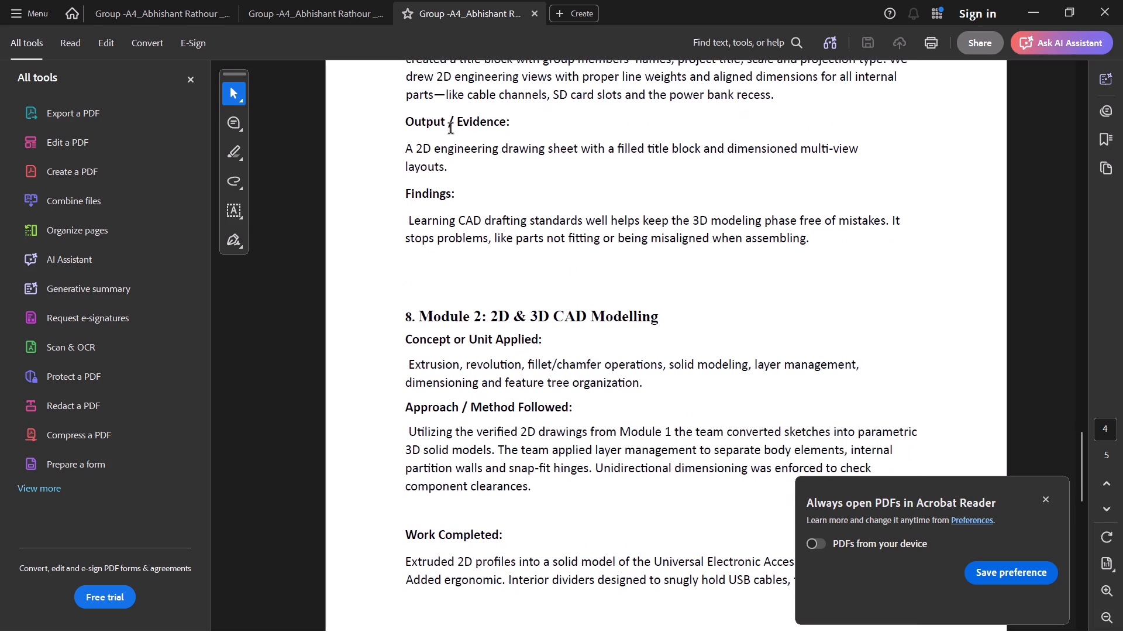
pyautogui.scroll(-1, 451, 129)
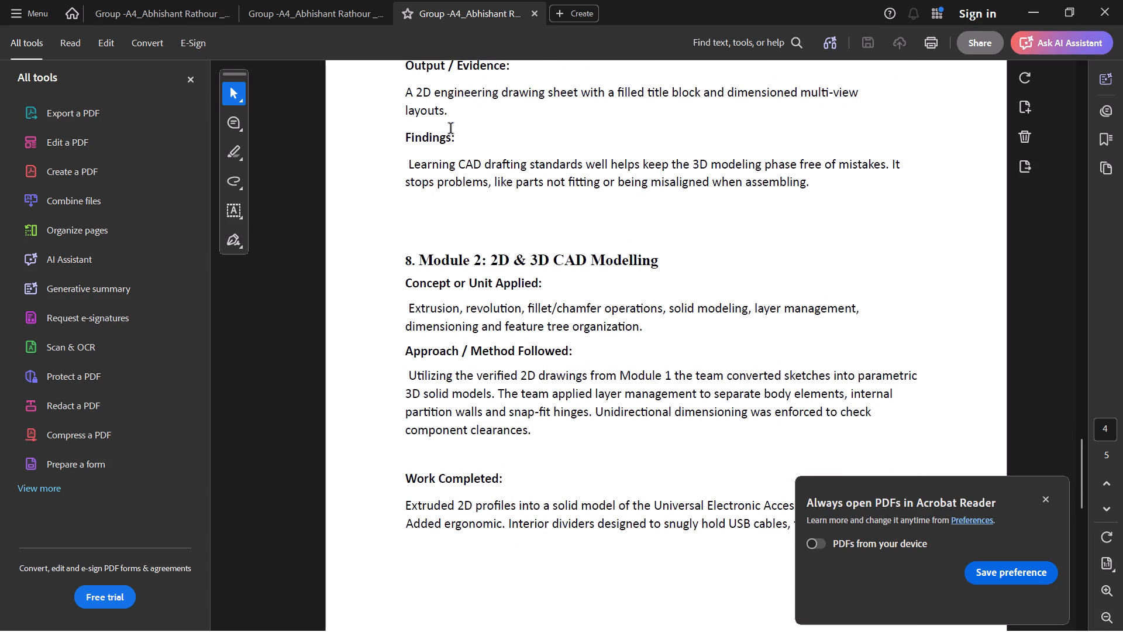
pyautogui.scroll(-1, 449, 160)
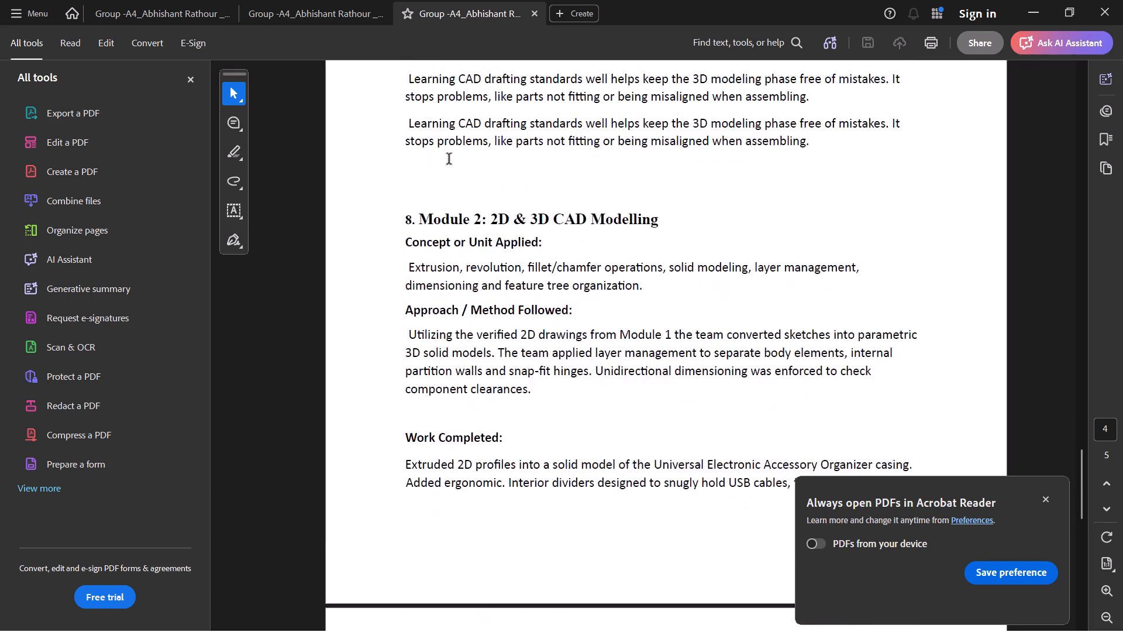
pyautogui.scroll(-1, 449, 160)
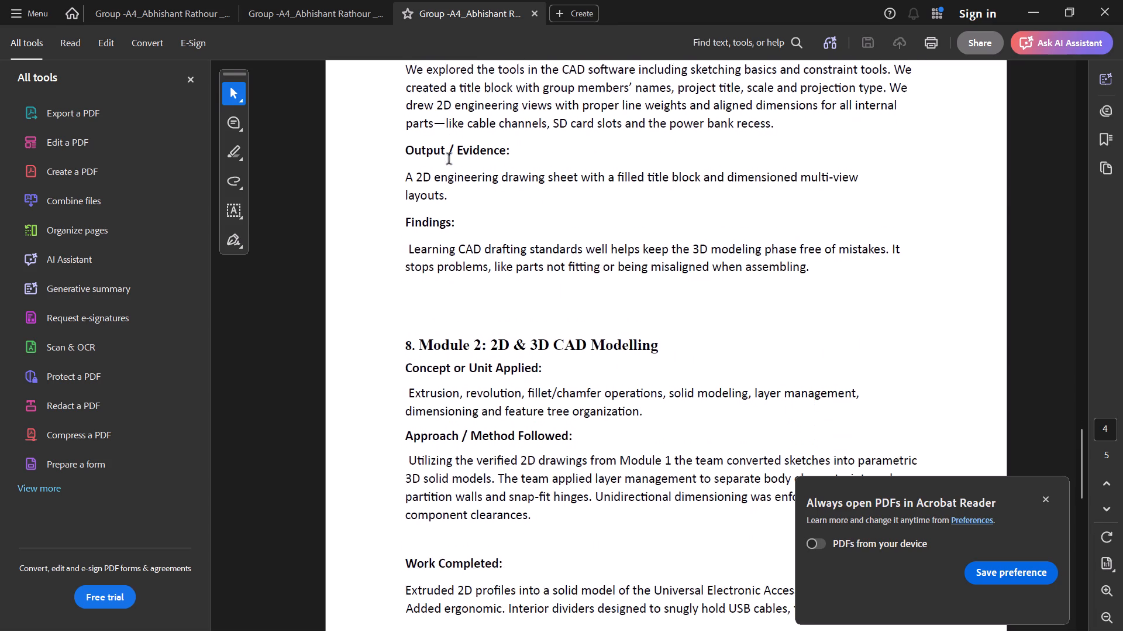
pyautogui.scroll(-1, 449, 160)
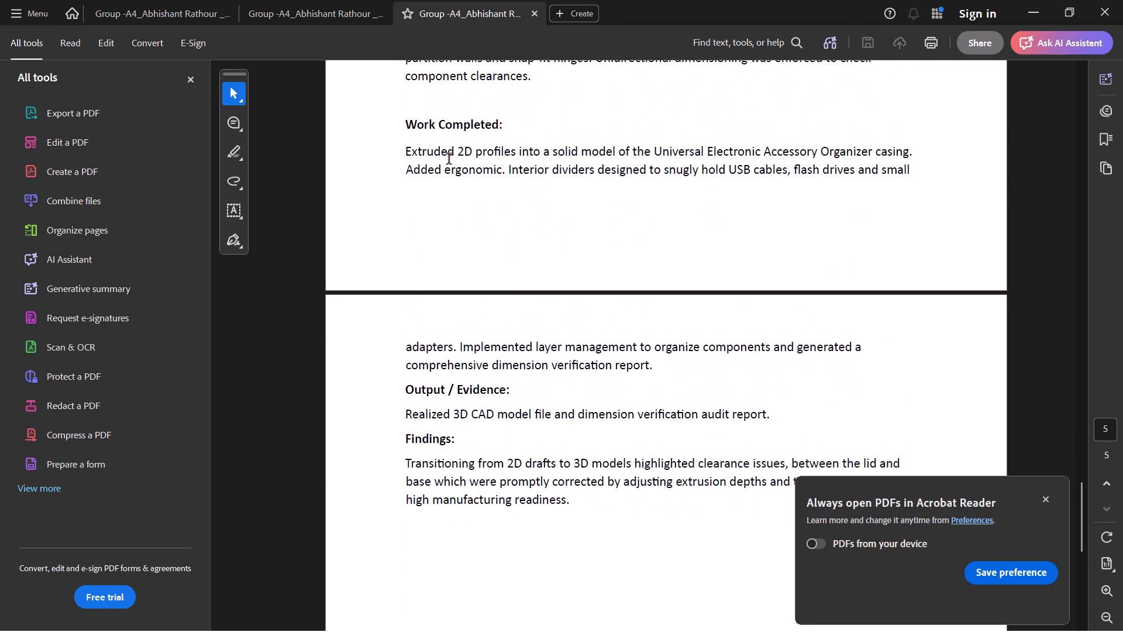
pyautogui.scroll(-1, 449, 160)
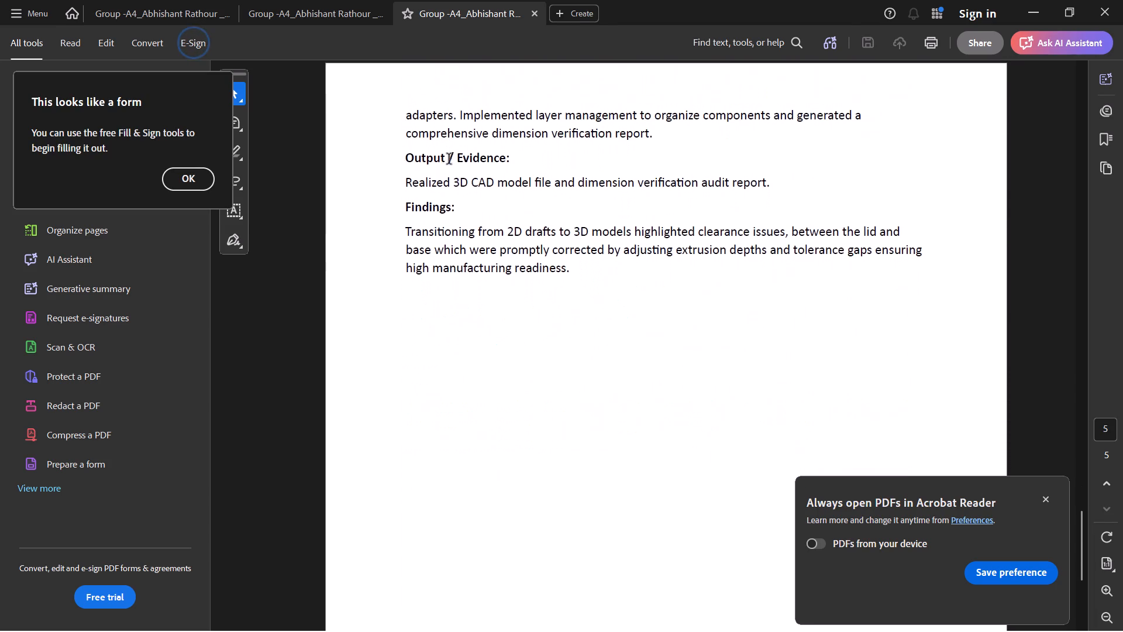
pyautogui.scroll(-1, 449, 160)
pyautogui.scroll(2, 449, 160)
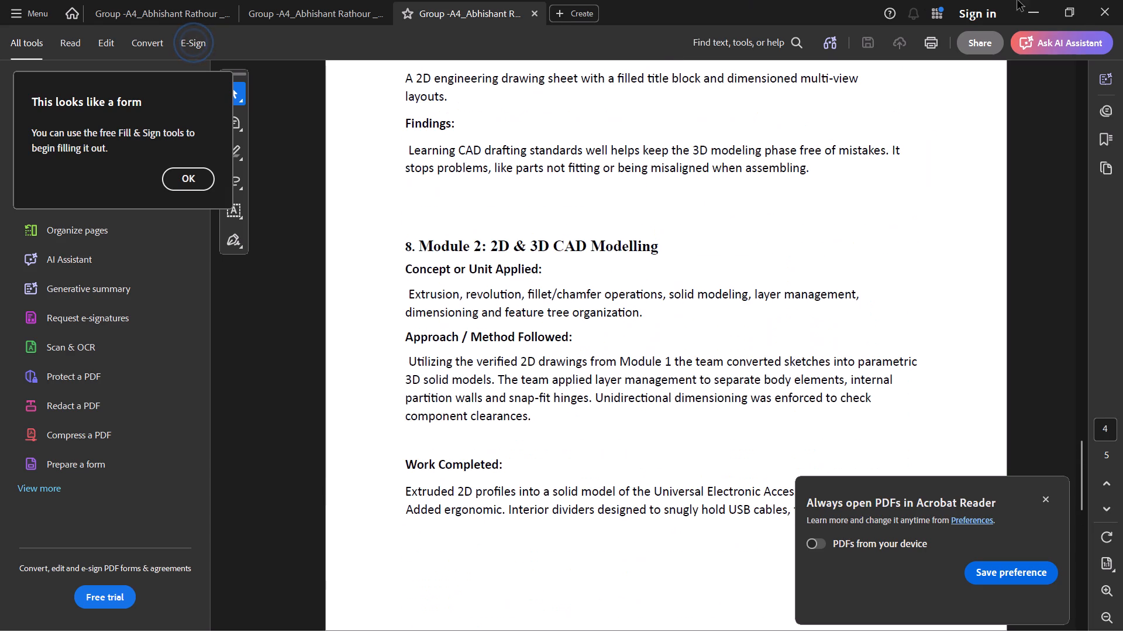
# Minimise the Acrobat and Edge windows to reach the desktop, keeping all the open PDF tabs.
pyautogui.click(1115, 4)
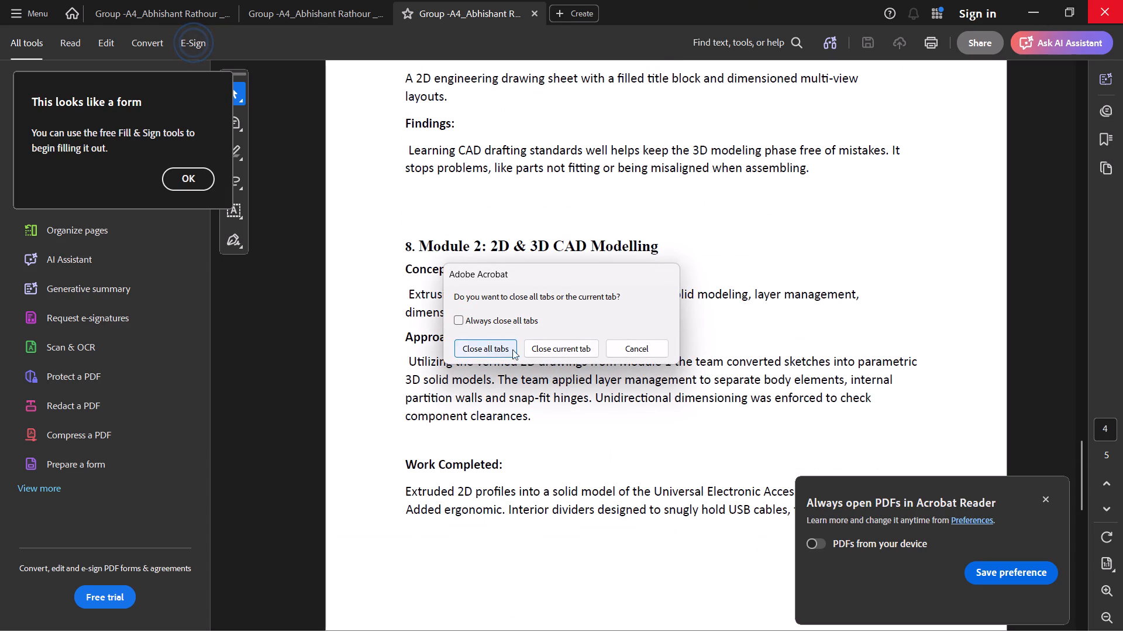
pyautogui.click(634, 343)
pyautogui.moveTo(1048, 2); pyautogui.dragTo(1038, 13)
pyautogui.click(1038, 13)
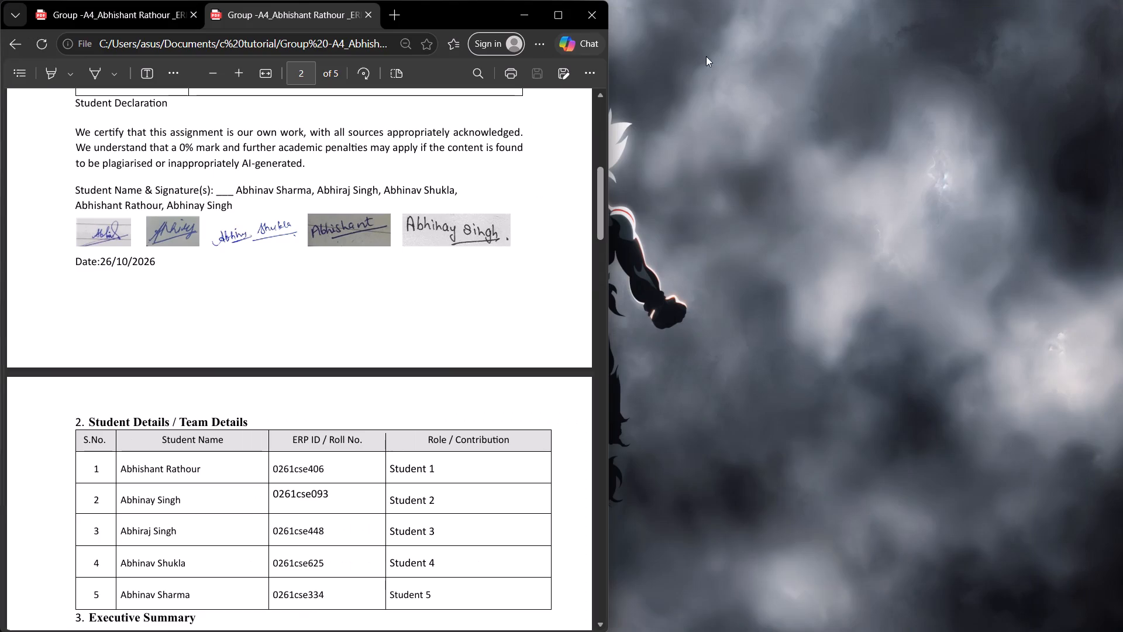
pyautogui.click(528, 10)
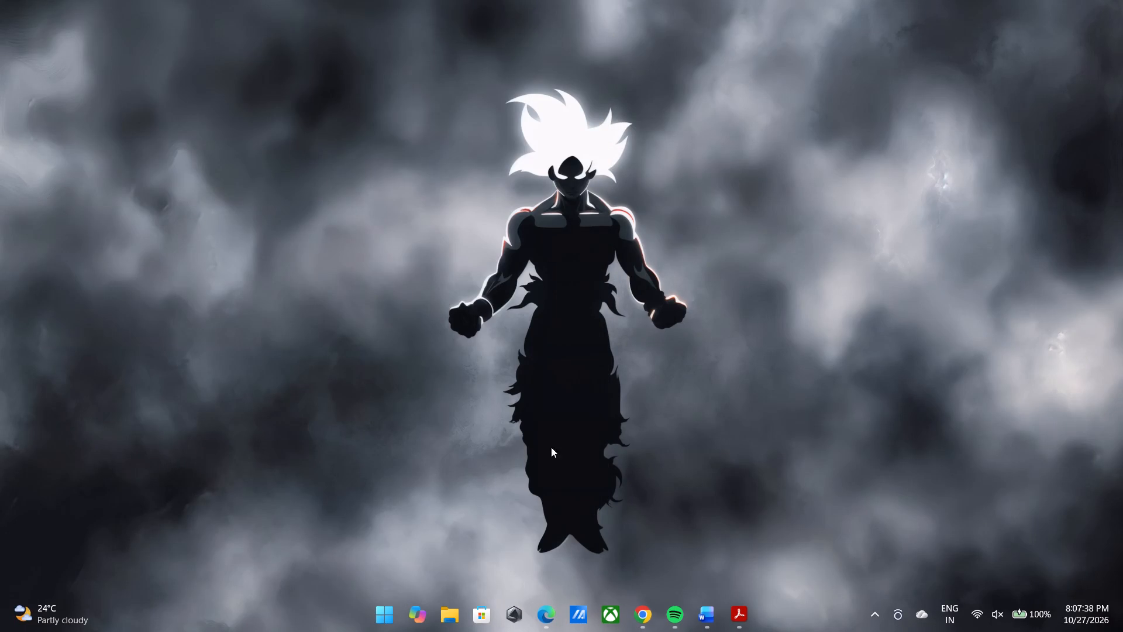
# Open the "c tutorial" folder in File Explorer to locate the exported report PDF.
pyautogui.click(455, 606)
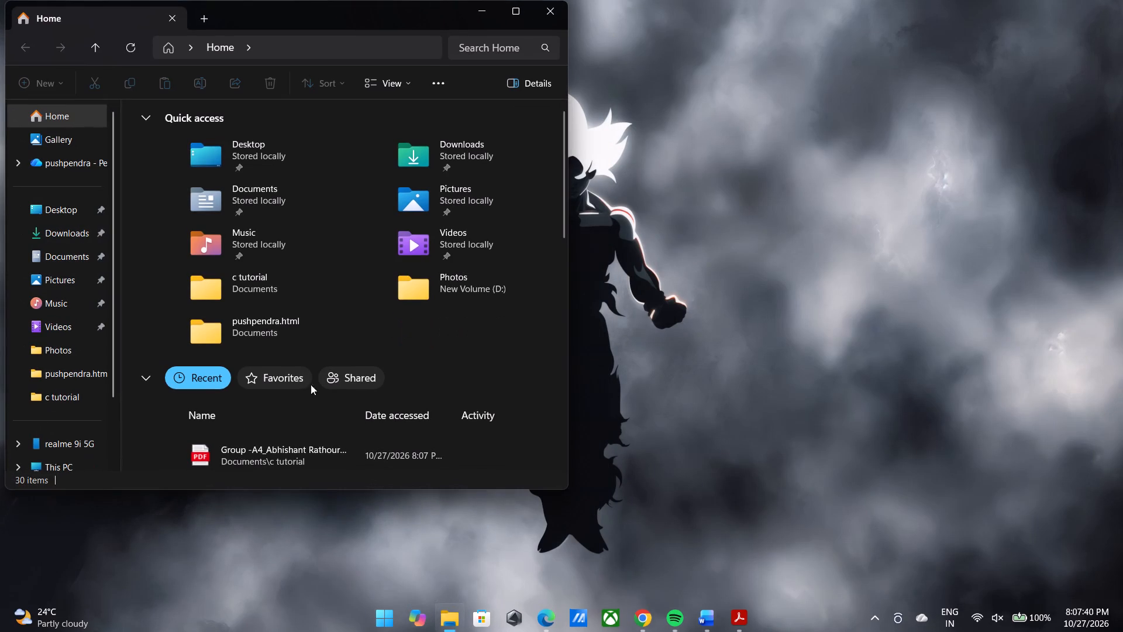
pyautogui.scroll(-1, 66, 331)
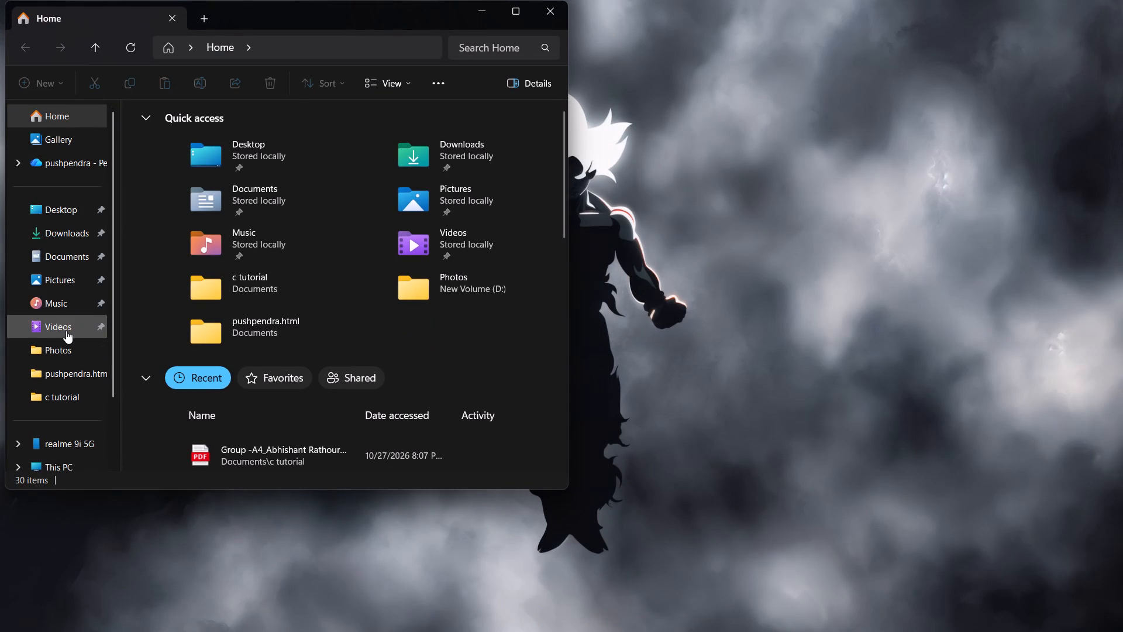
pyautogui.scroll(-1, 66, 331)
pyautogui.click(63, 367)
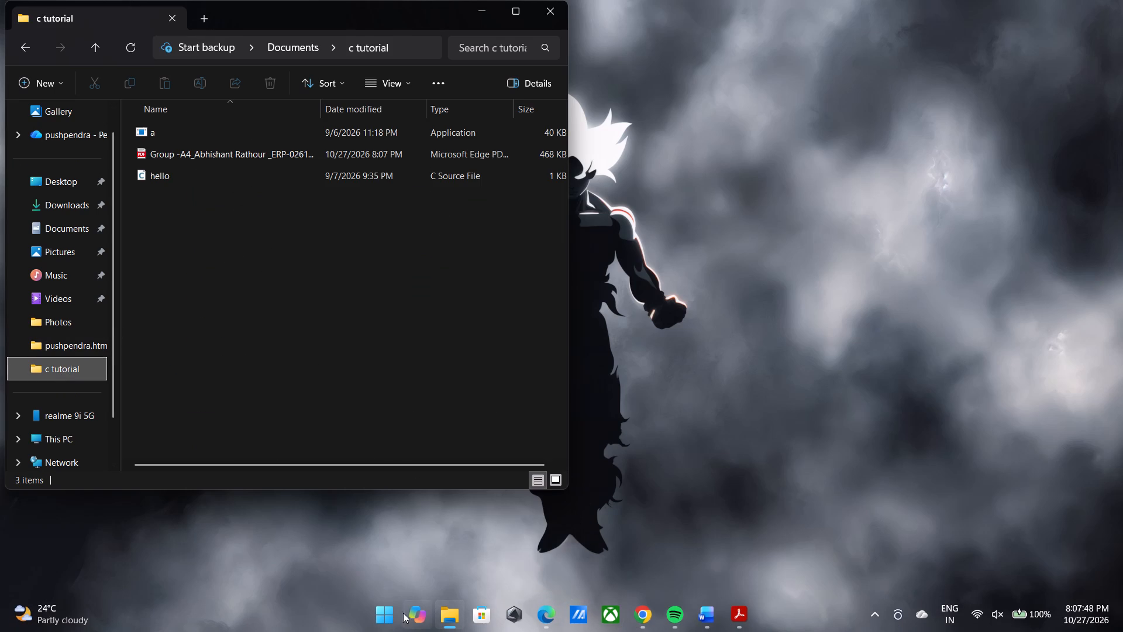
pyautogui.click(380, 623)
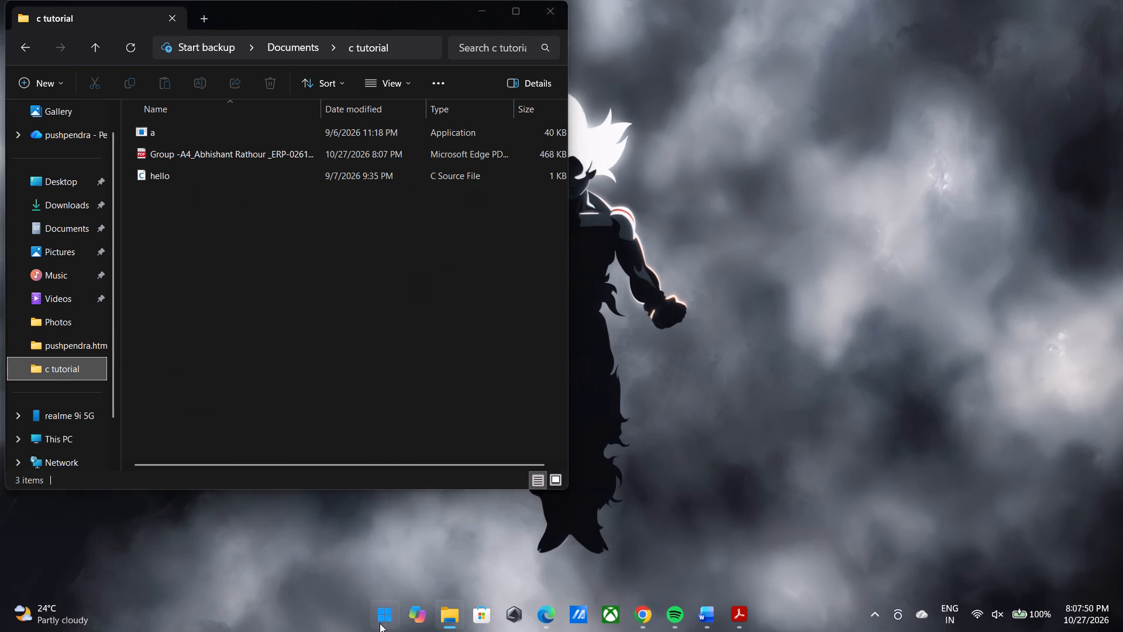